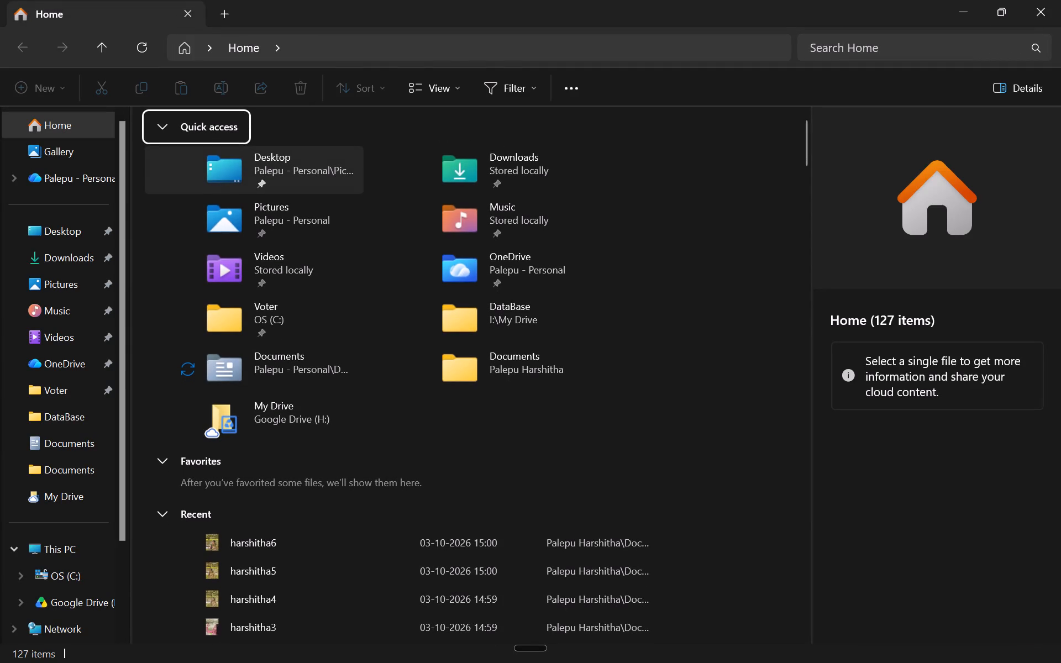
Look through the Downloads and Documents folders and the recent files list for the resume PDF.
left_click(78, 257)
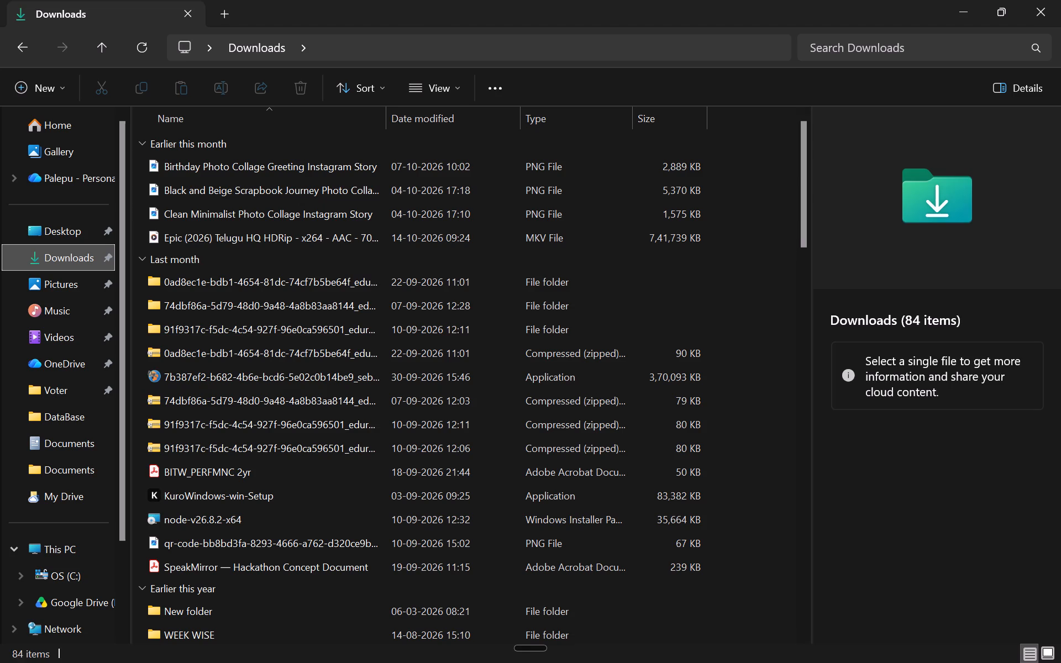
scroll(333, 260, "up", 1)
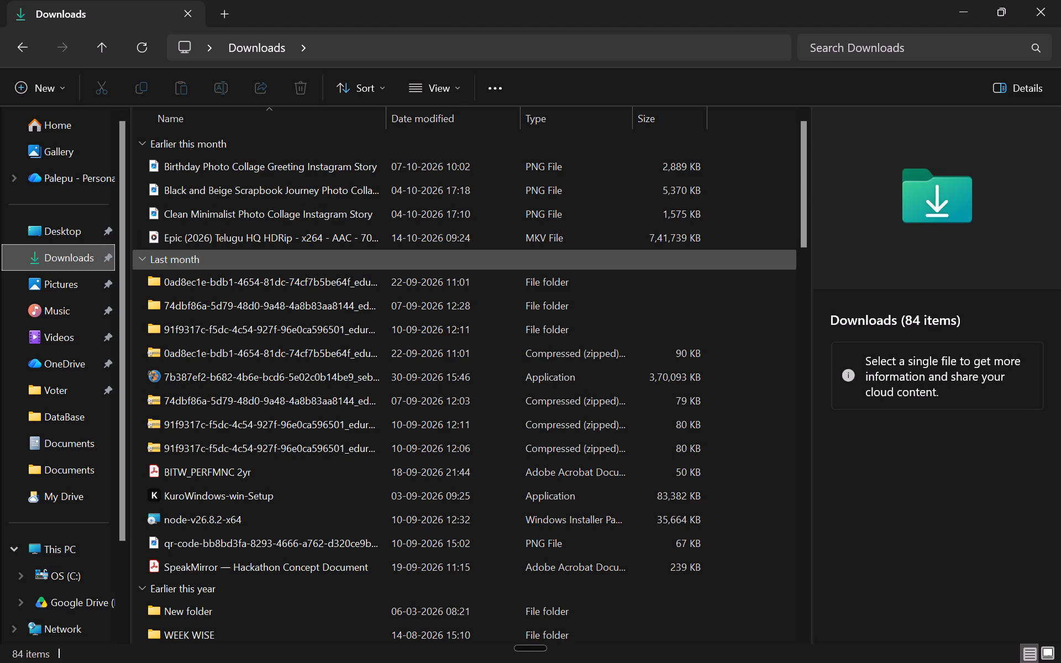
scroll(333, 260, "up", 1)
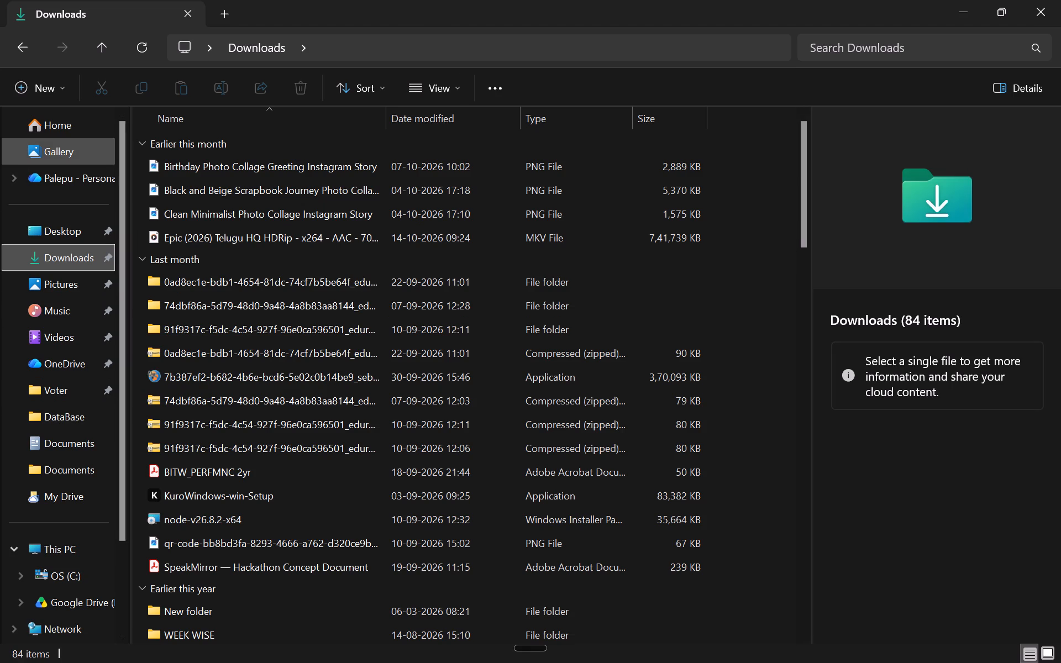
left_click(65, 136)
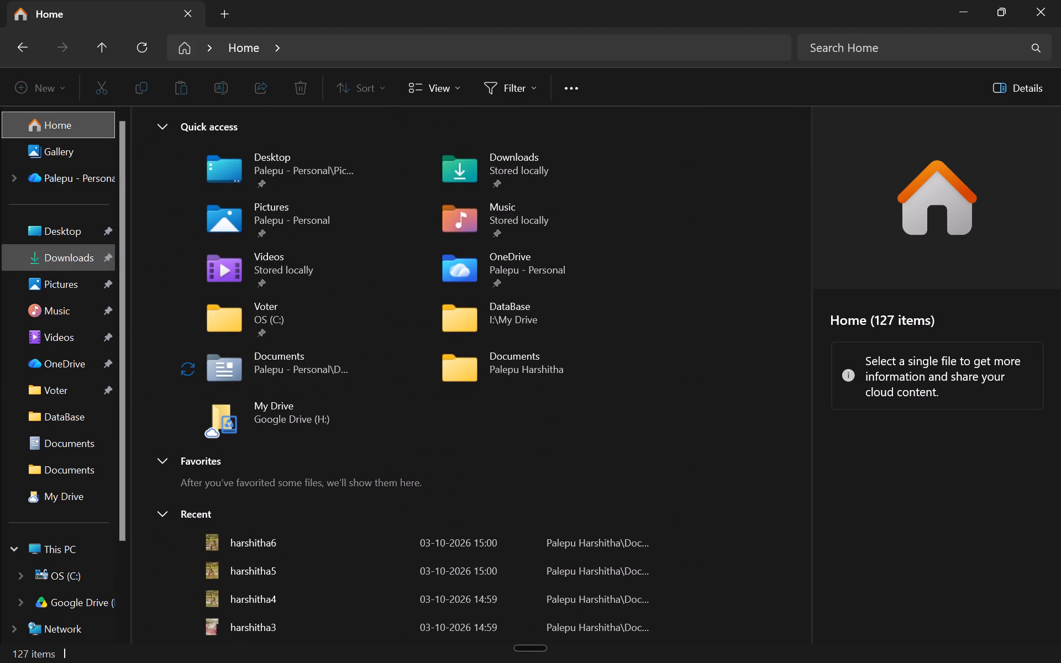
left_click(90, 437)
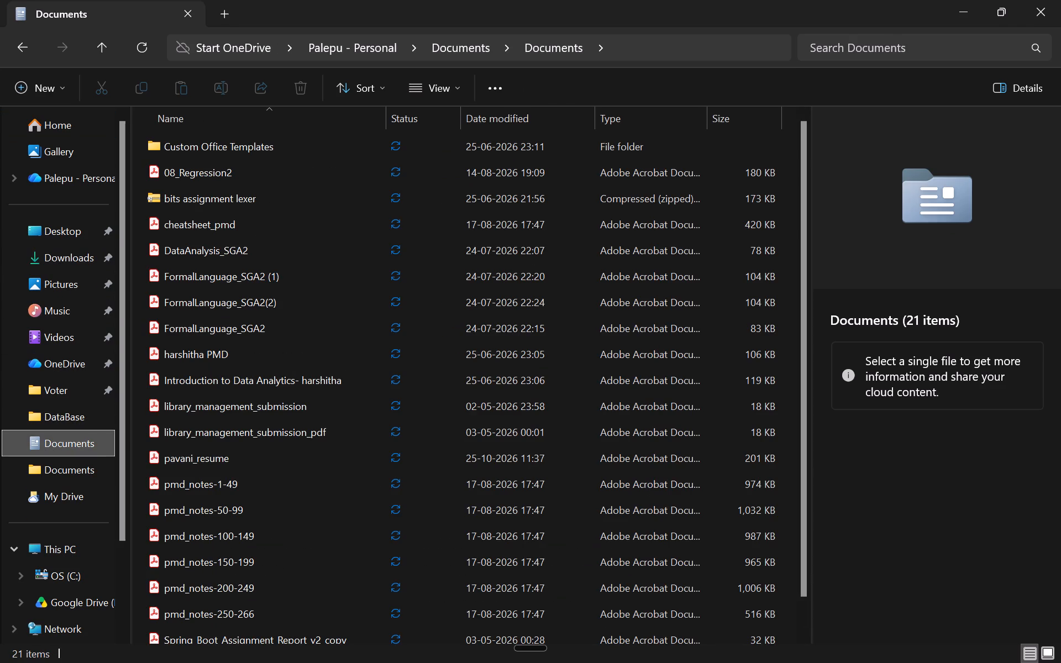
left_click(90, 135)
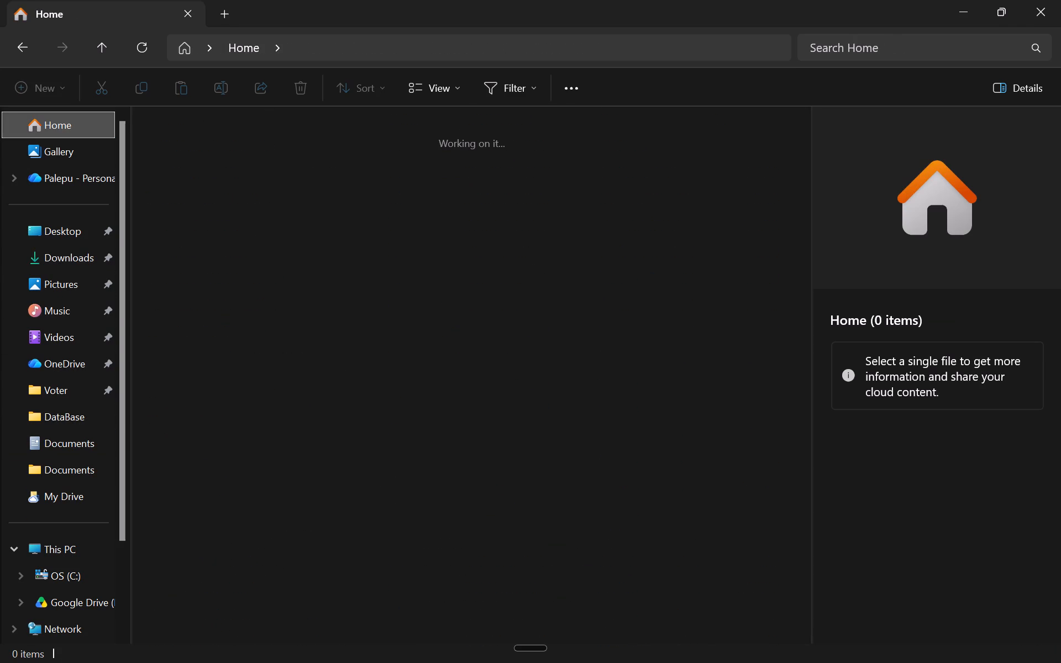
scroll(397, 459, "down", 1)
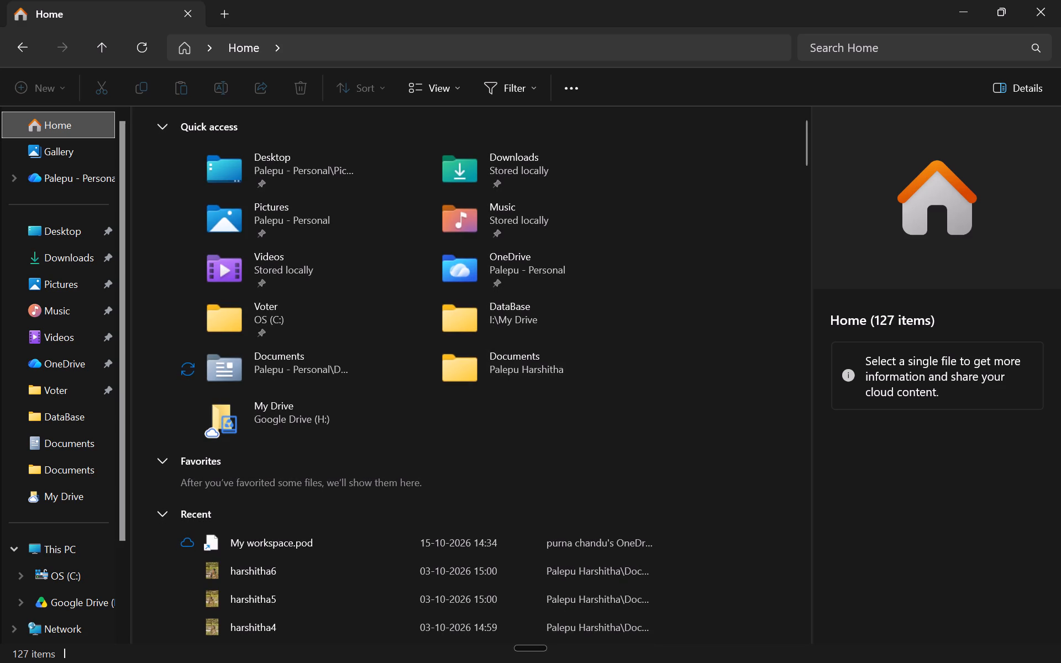
scroll(397, 459, "down", 4)
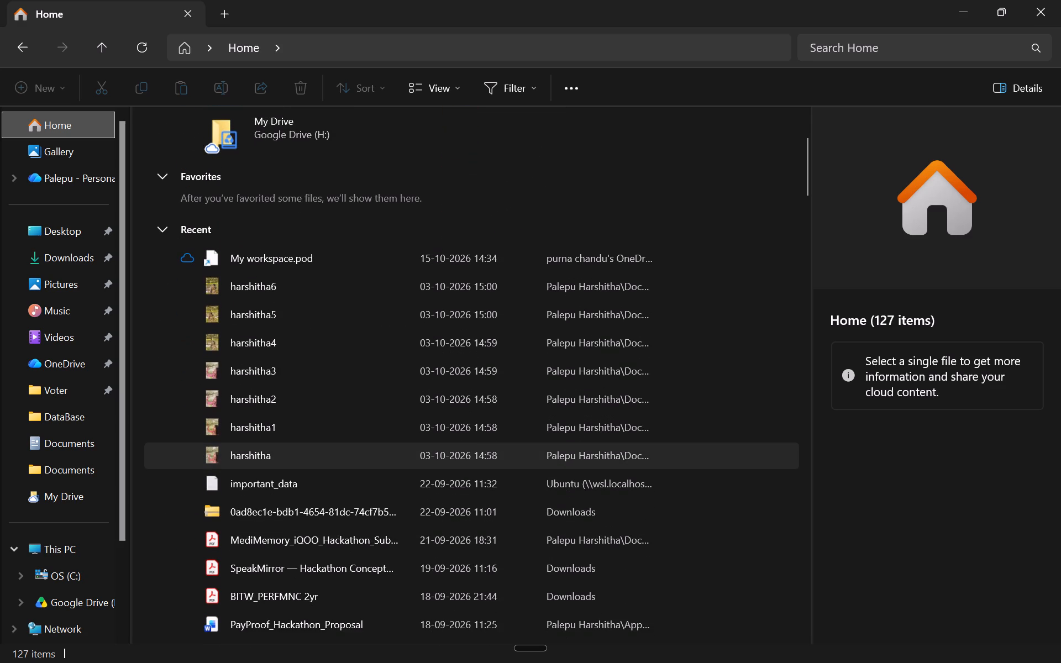
scroll(397, 459, "down", 4)
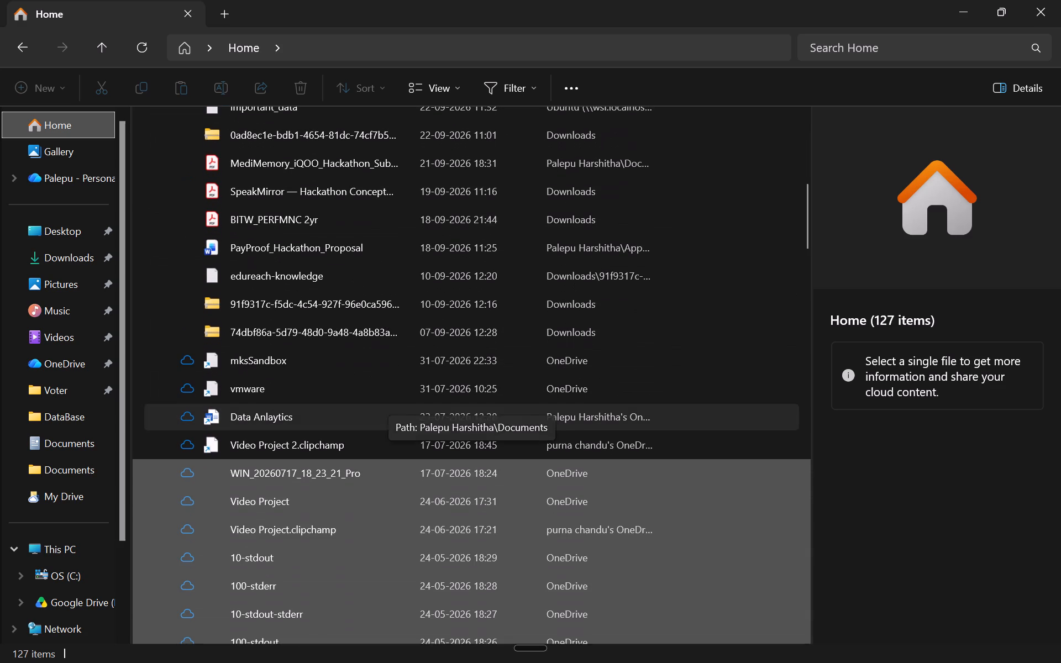
Search Home for files matching "pava".
left_click(880, 44)
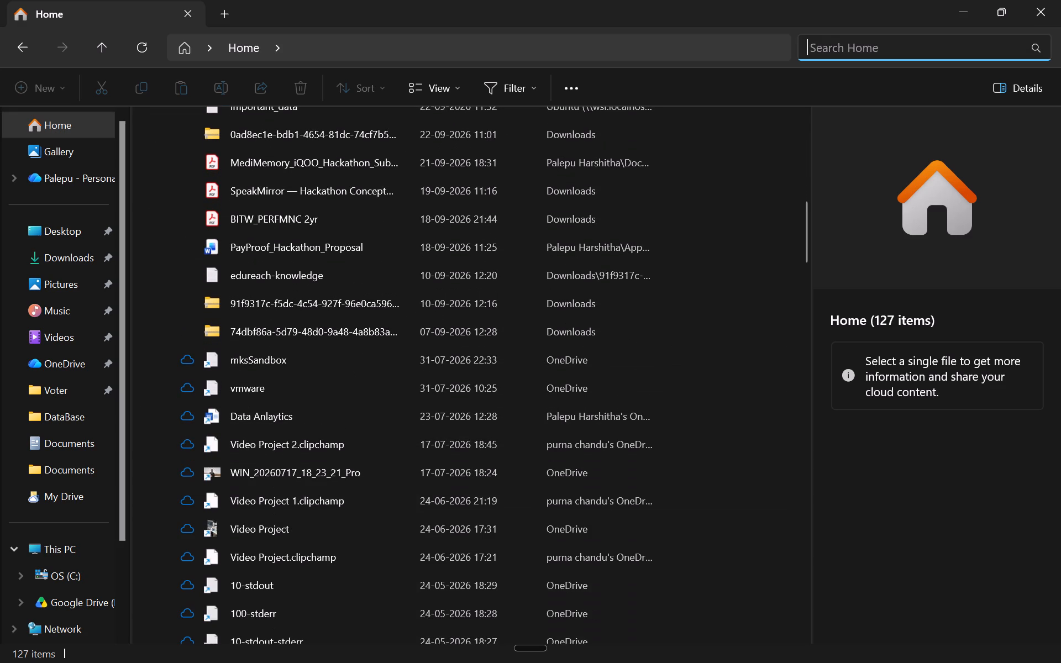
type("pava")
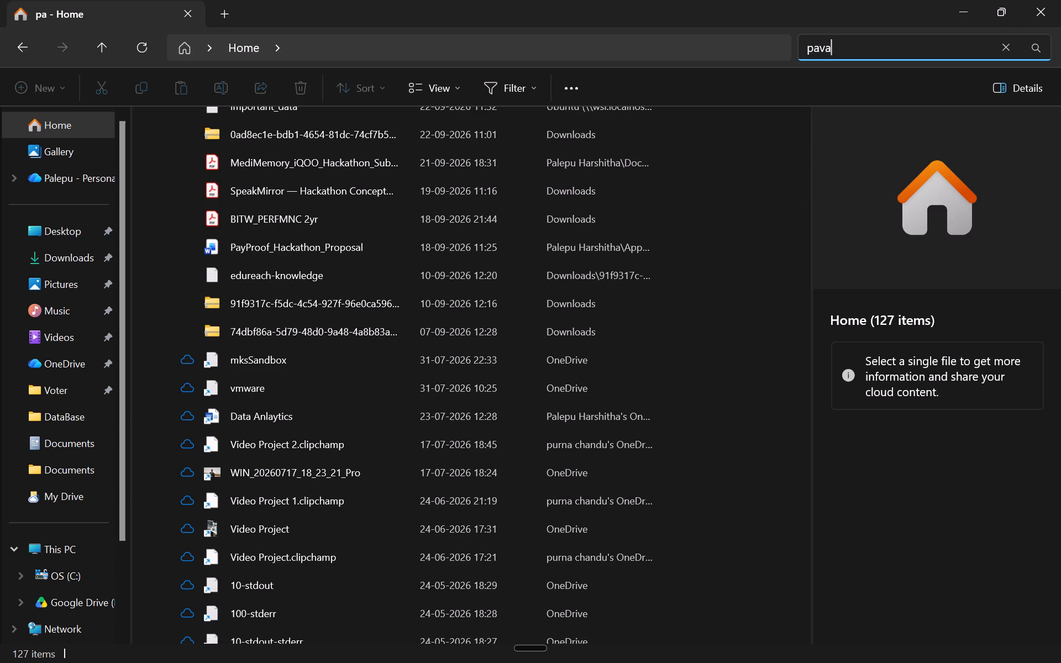
left_click_drag(880, 44, 427, 130)
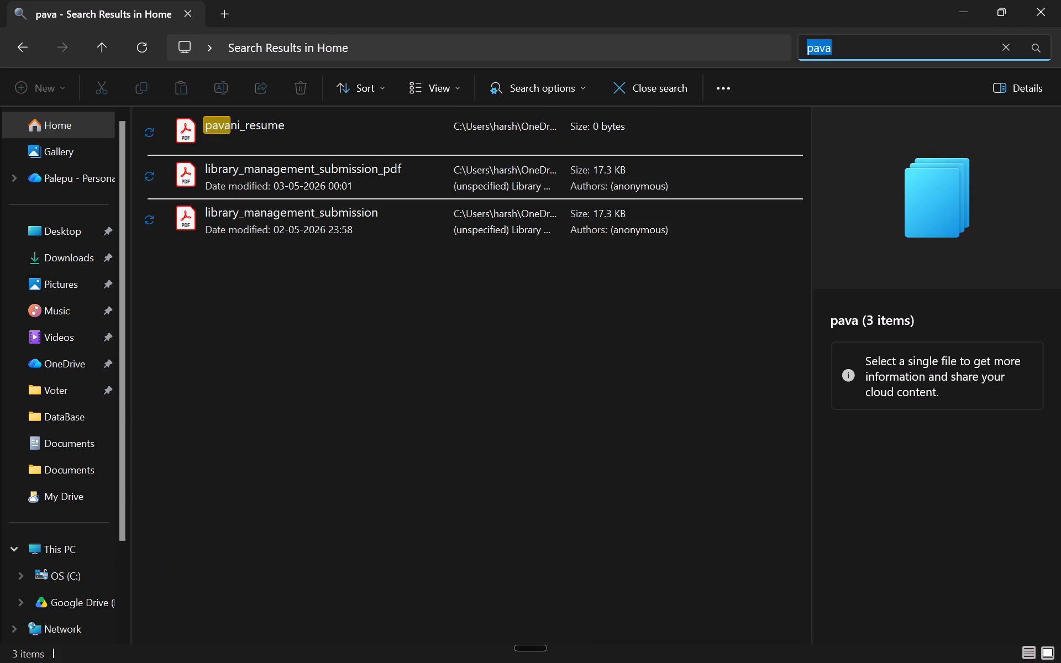
left_click_drag(427, 130, 426, 127)
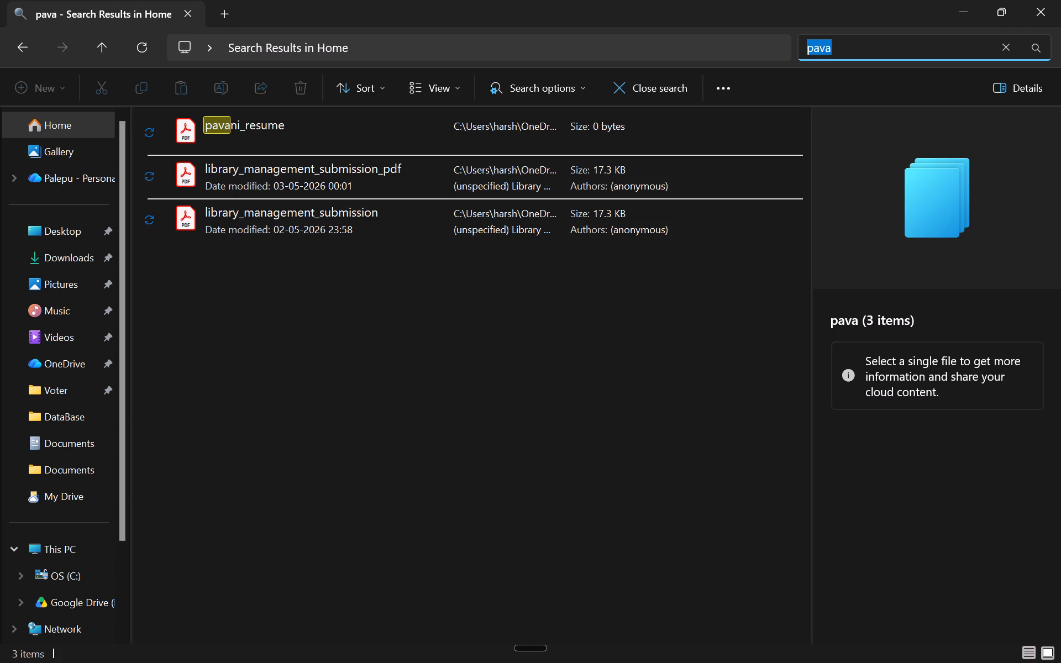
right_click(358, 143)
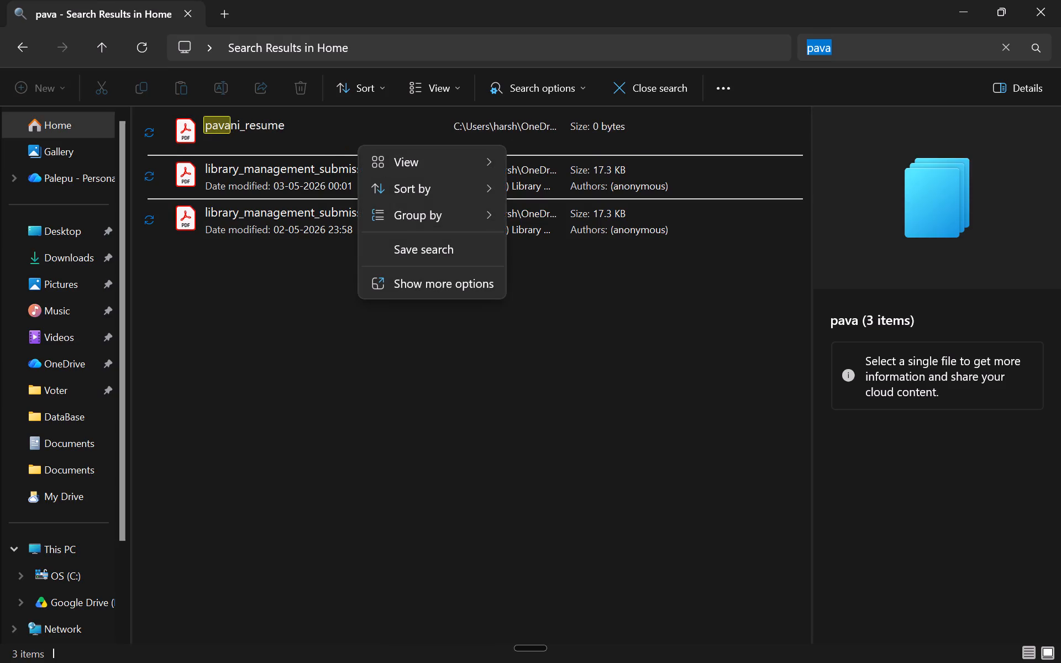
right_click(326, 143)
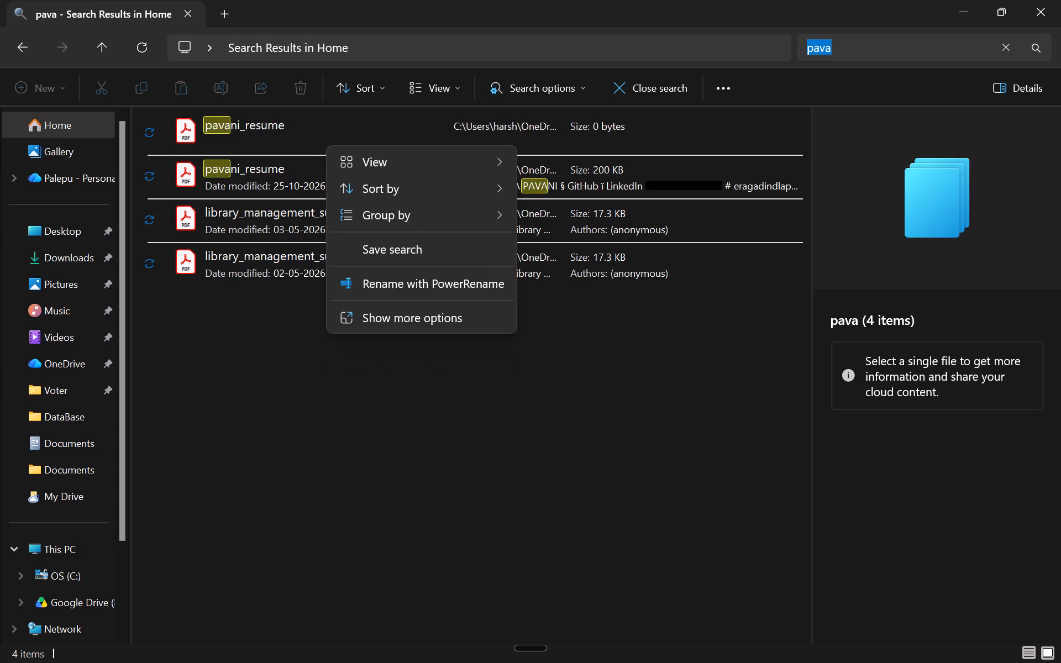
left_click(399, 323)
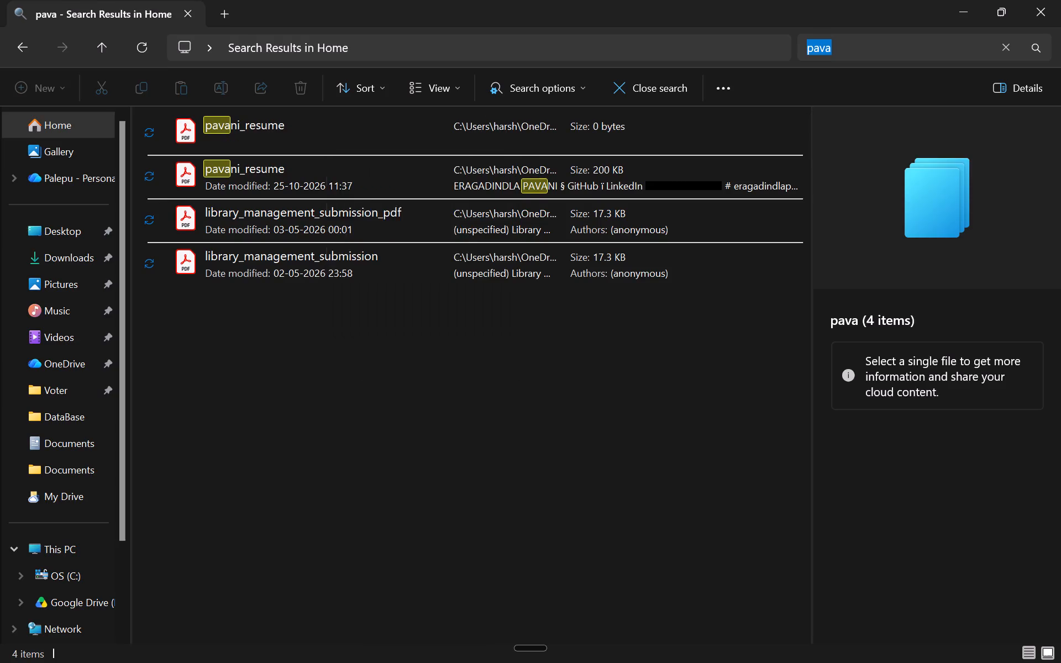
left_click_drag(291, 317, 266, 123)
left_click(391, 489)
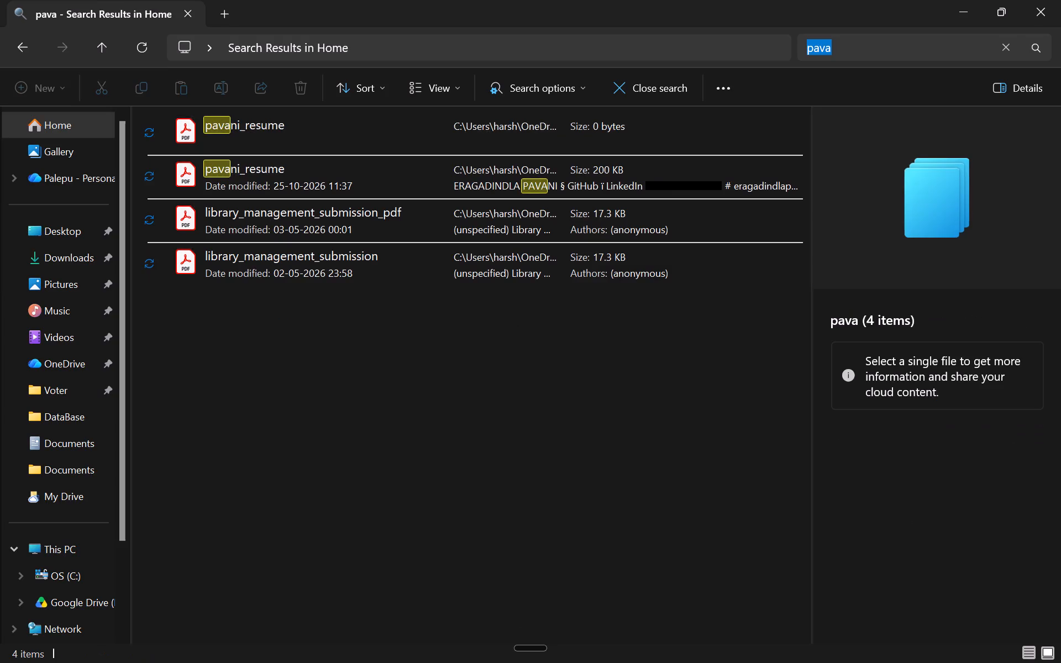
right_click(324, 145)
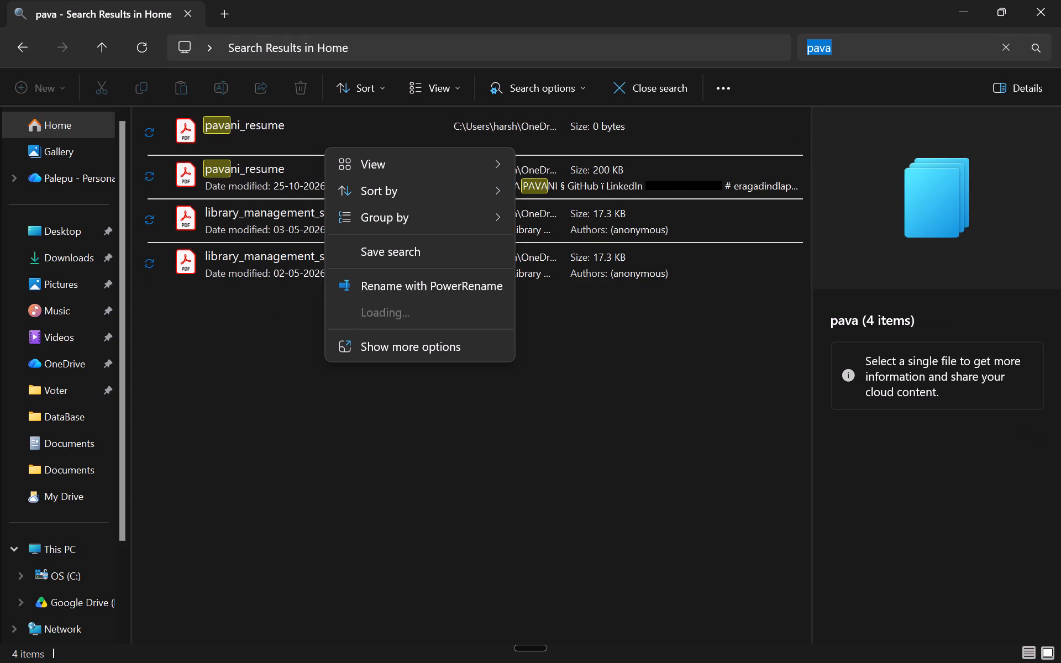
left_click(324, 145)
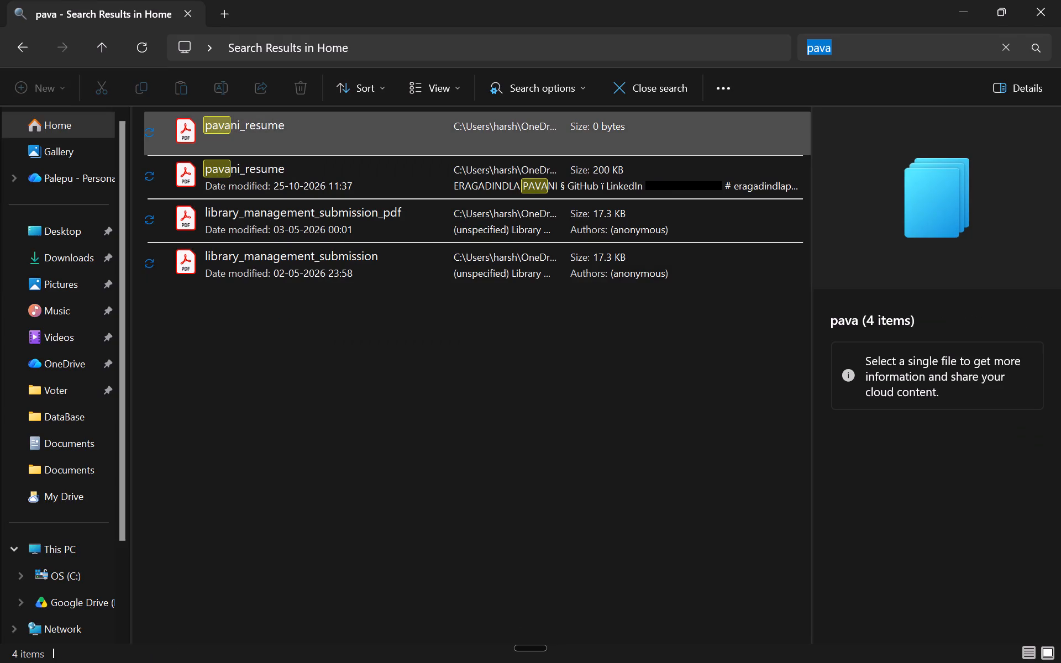
Open the first pavani_resume PDF in the search results with Word, just once, and maximise the document window.
left_click(273, 119)
right_click(273, 119)
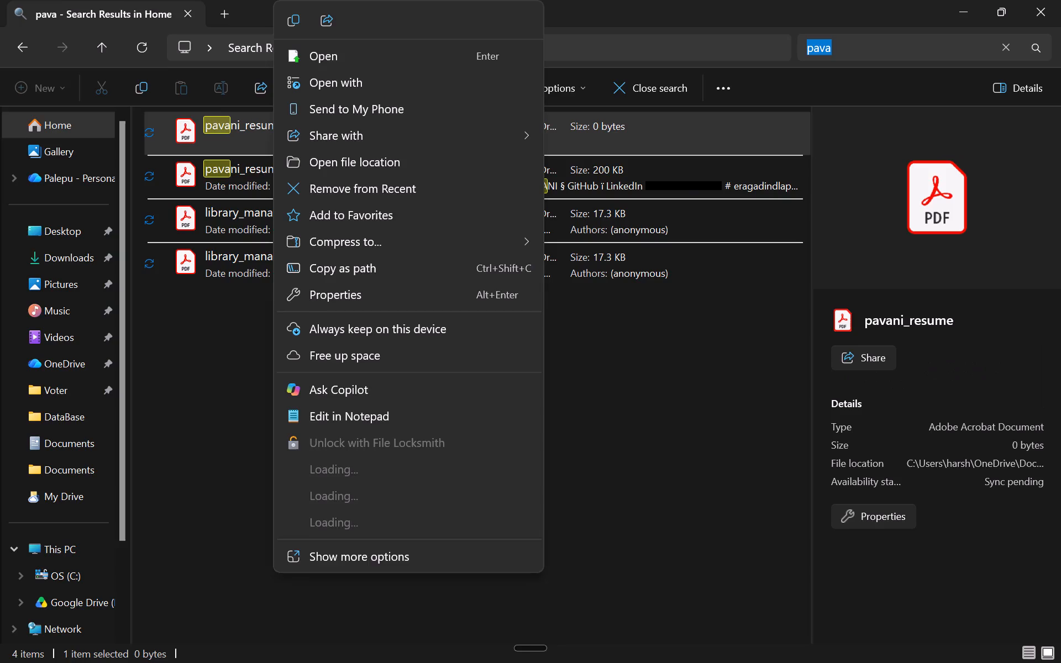
left_click(340, 82)
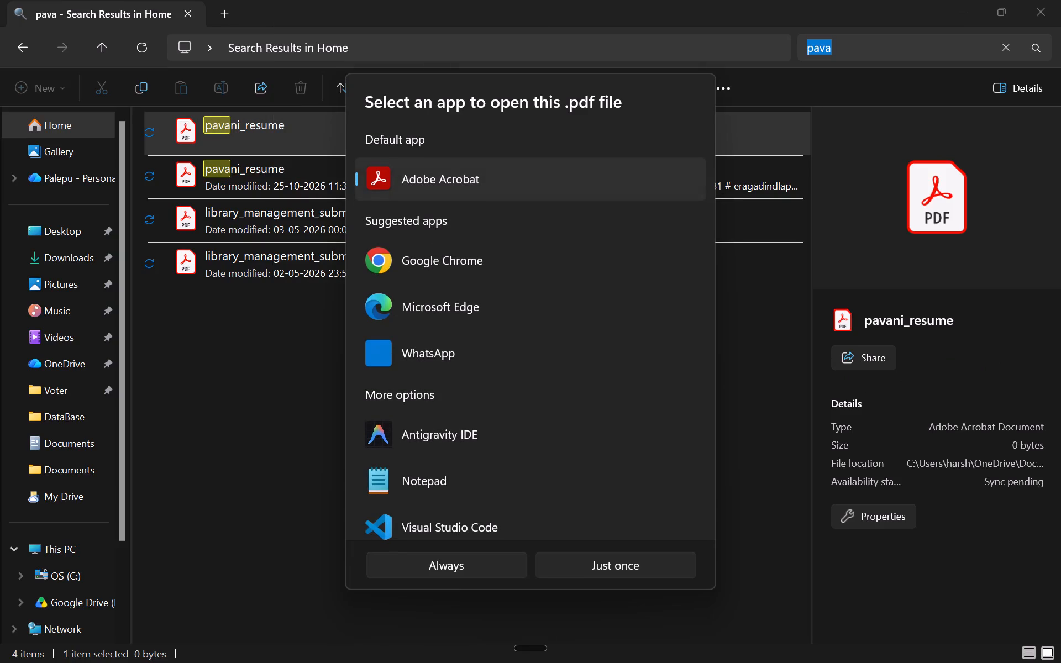
scroll(466, 415, "down", 2)
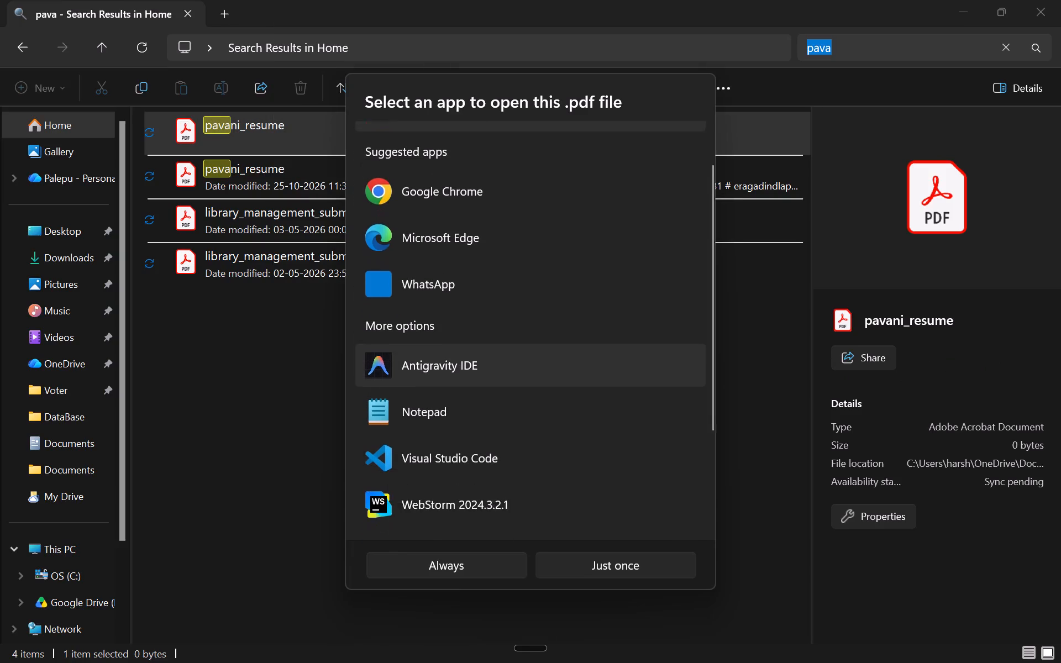
scroll(466, 415, "down", 4)
left_click(449, 425)
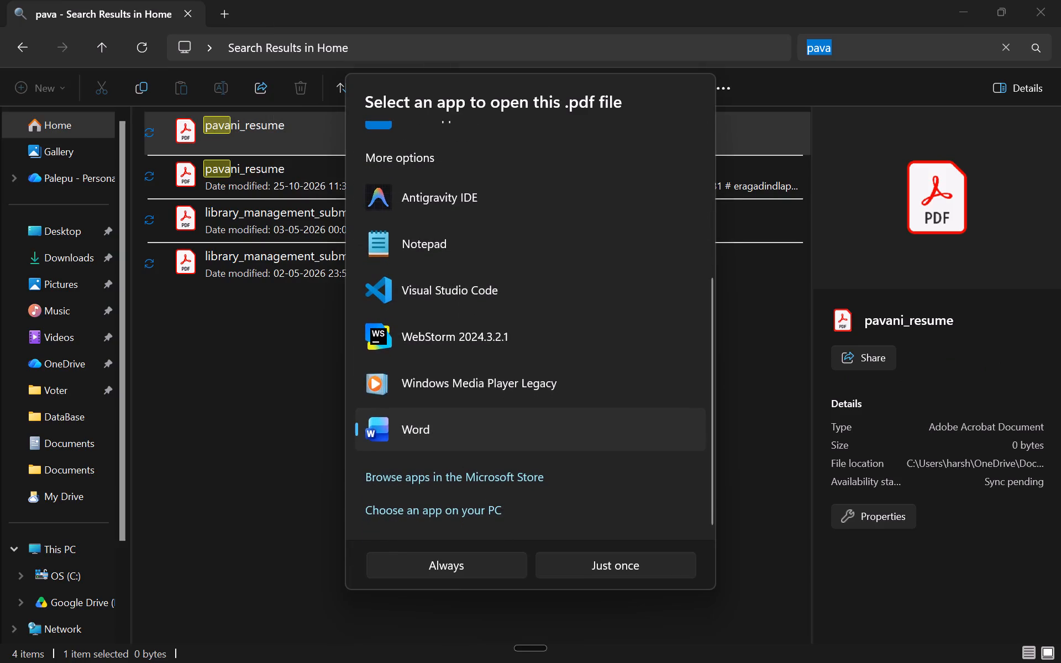
left_click(588, 570)
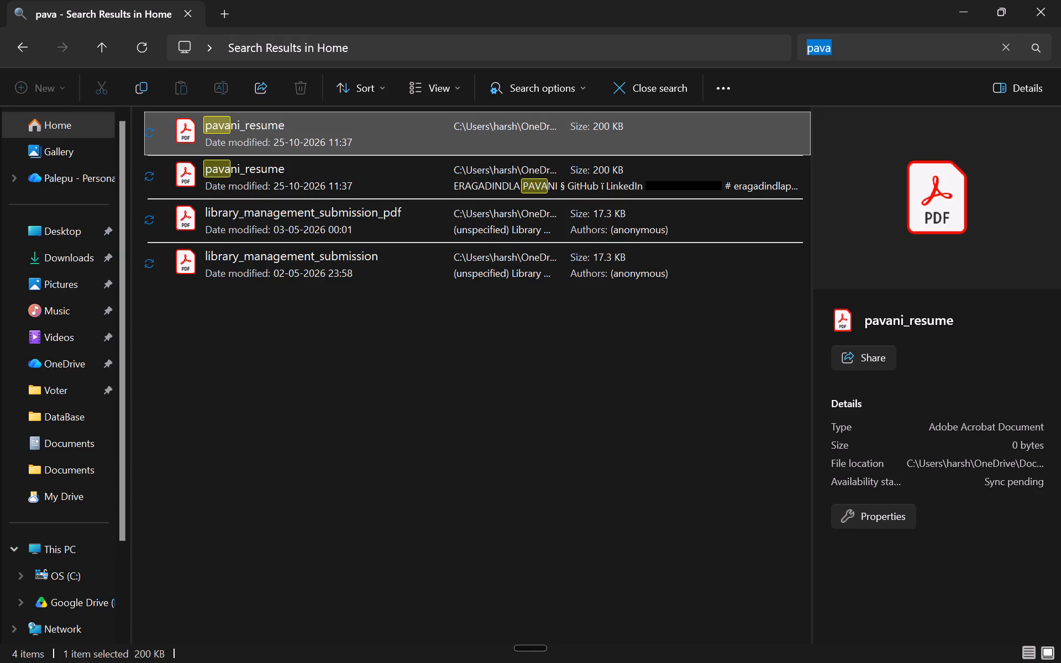
left_click(970, 0)
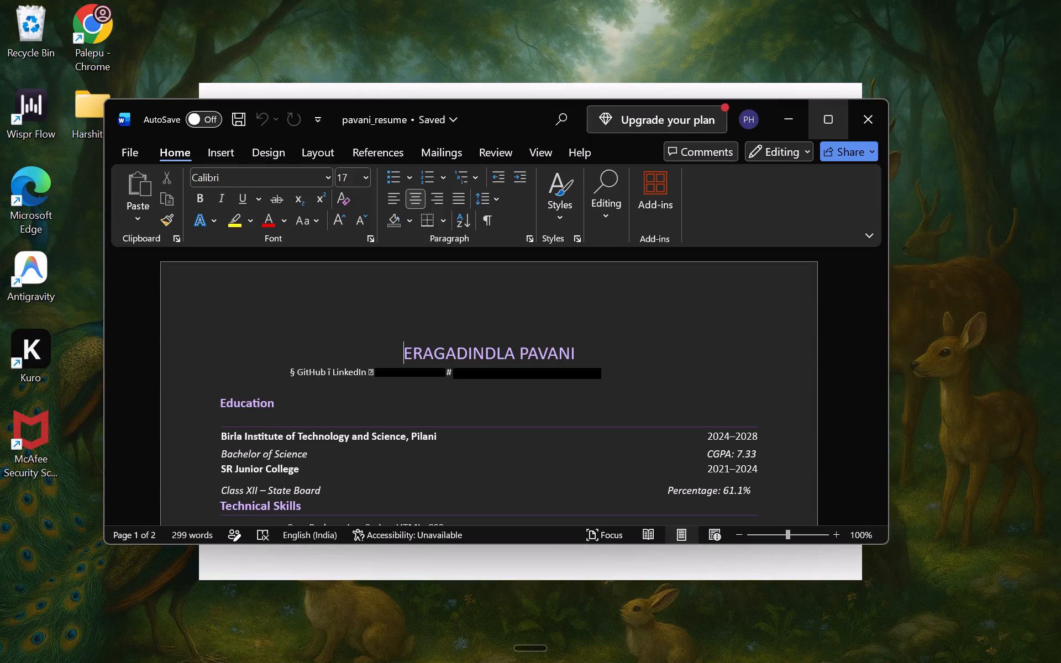
left_click(823, 114)
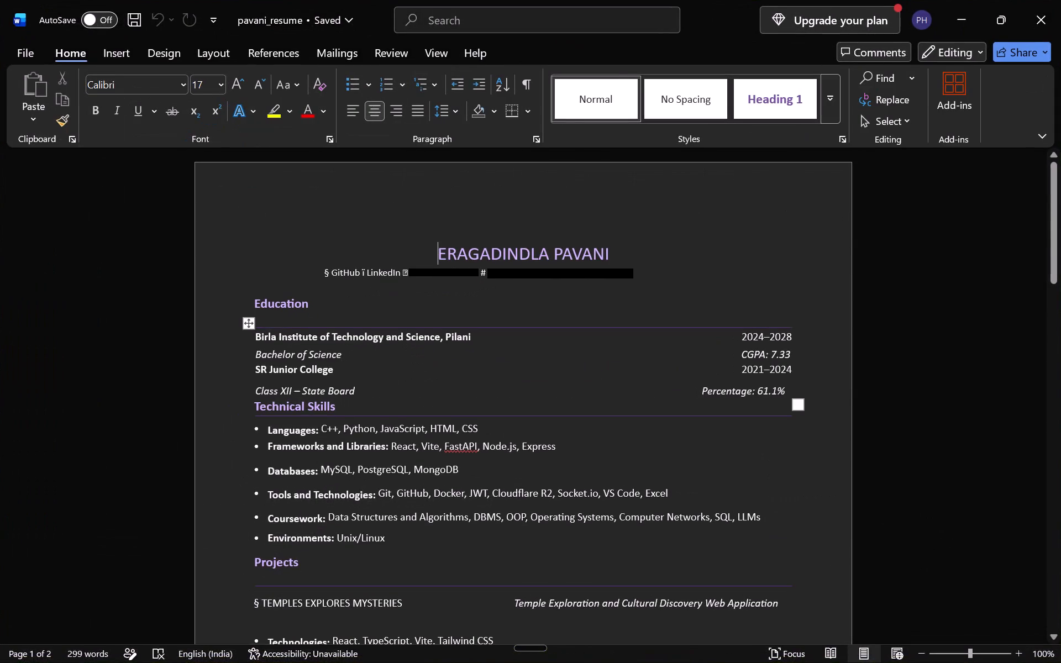
Replace the person's name in the resume's title line with the new applicant's full name in capitals.
left_click(611, 251)
left_click(611, 251)
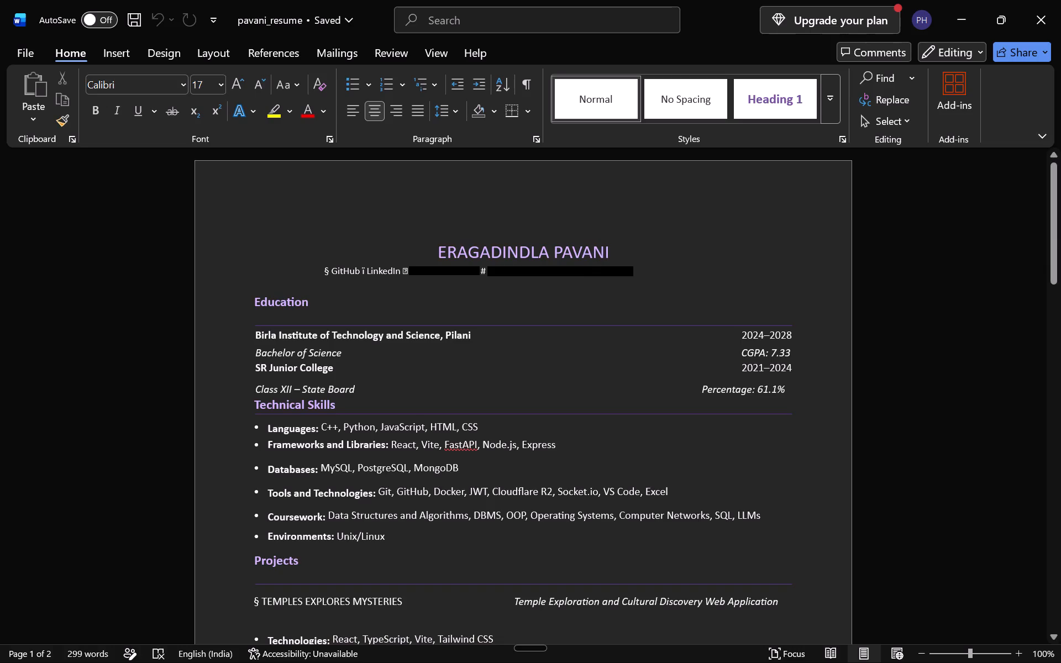
key("BackSpace")
key("BackSpace")
key("BackSpace")
key("BackSpace")
key("BackSpace")
key("BackSpace")
key("BackSpace")
key("BackSpace")
key("BackSpace")
key("BackSpace")
key("BackSpace")
key("BackSpace")
key("BackSpace")
key("BackSpace")
key("BackSpace")
key("BackSpace")
key("BackSpace")
key("BackSpace")
key("BackSpace")
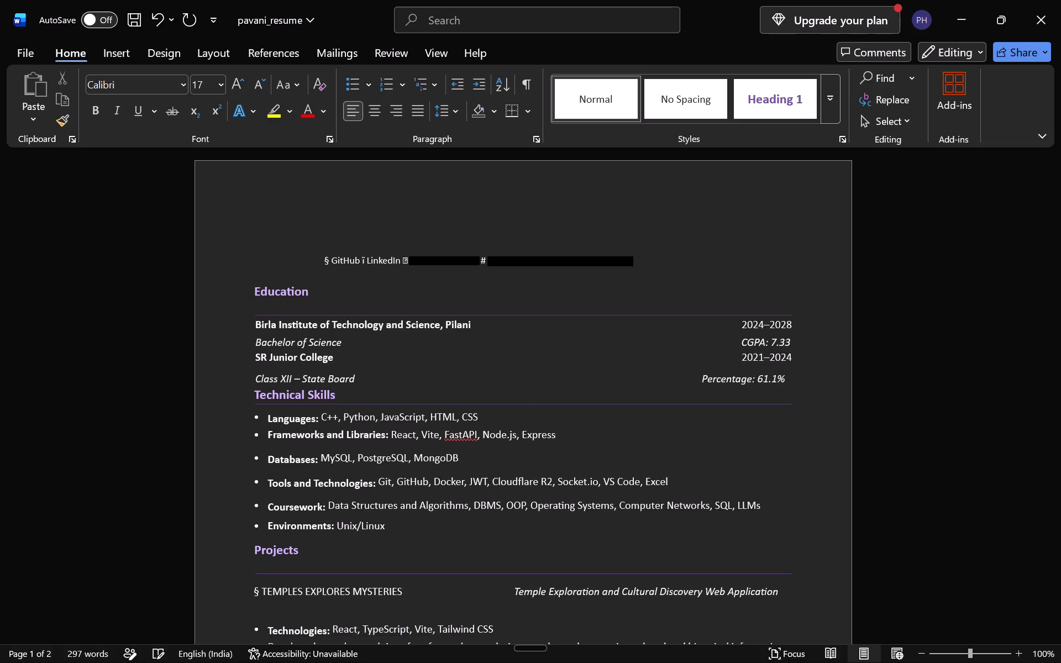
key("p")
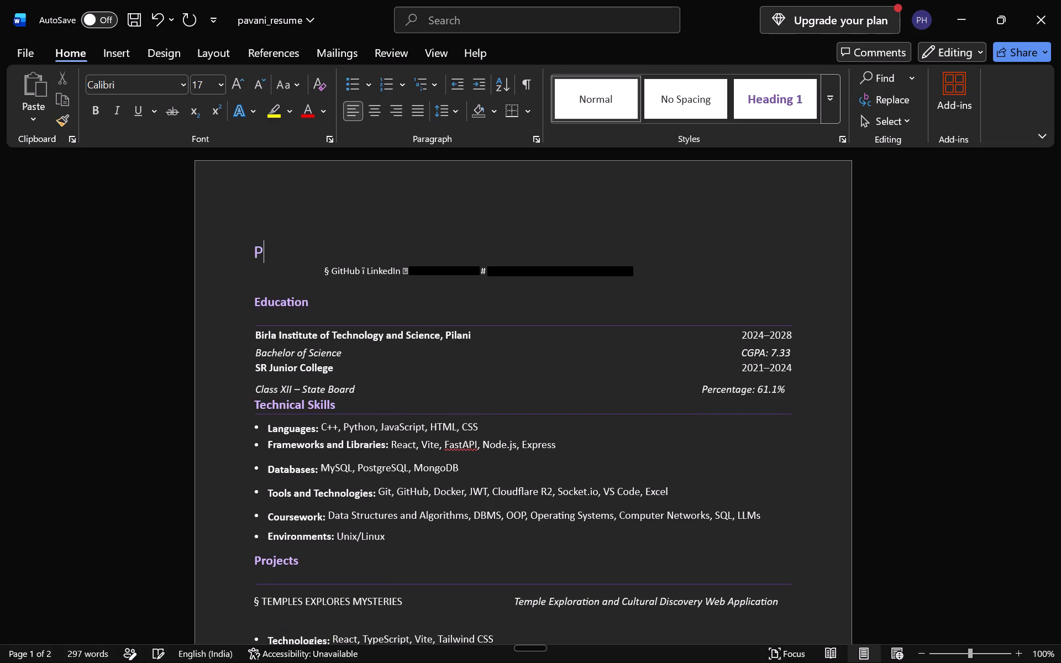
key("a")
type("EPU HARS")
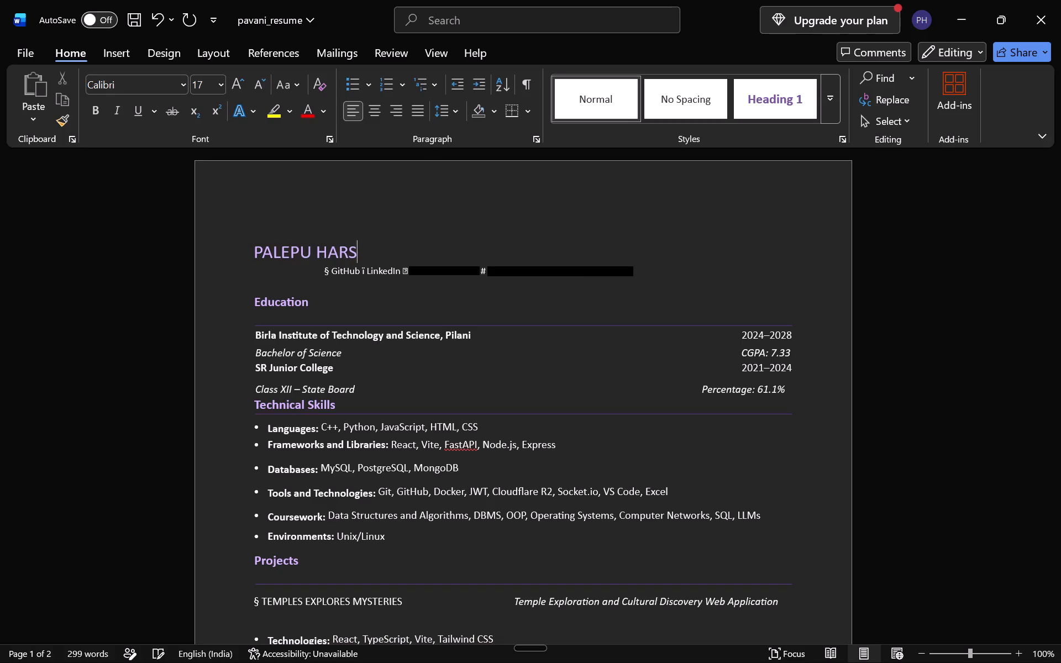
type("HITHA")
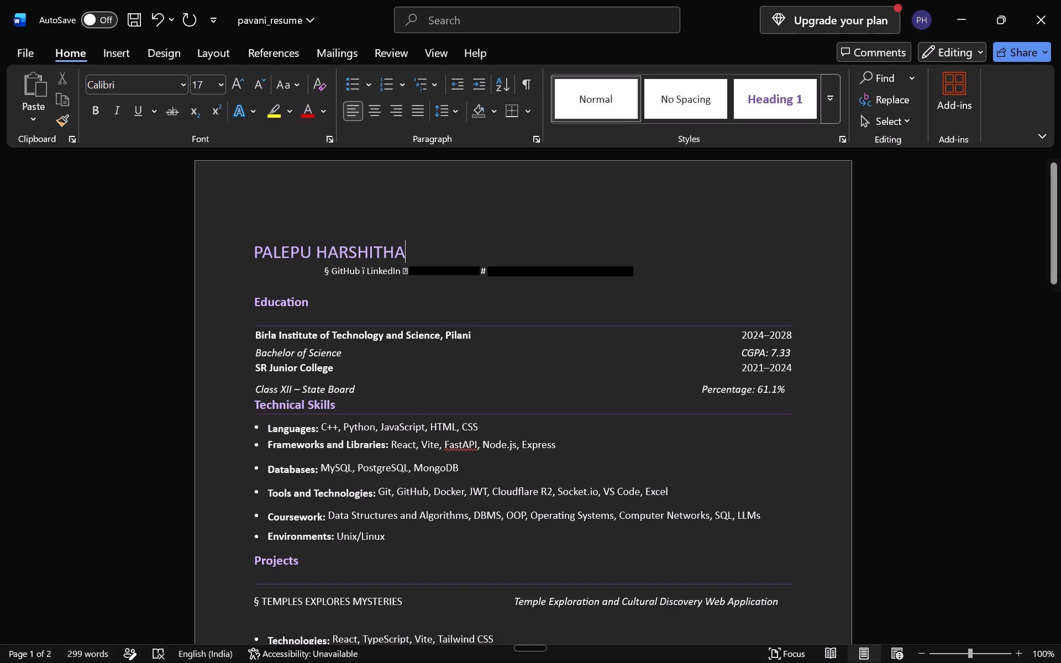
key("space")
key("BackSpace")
Insert spaces in front of the name in the resume's title line to shift it toward the page centre.
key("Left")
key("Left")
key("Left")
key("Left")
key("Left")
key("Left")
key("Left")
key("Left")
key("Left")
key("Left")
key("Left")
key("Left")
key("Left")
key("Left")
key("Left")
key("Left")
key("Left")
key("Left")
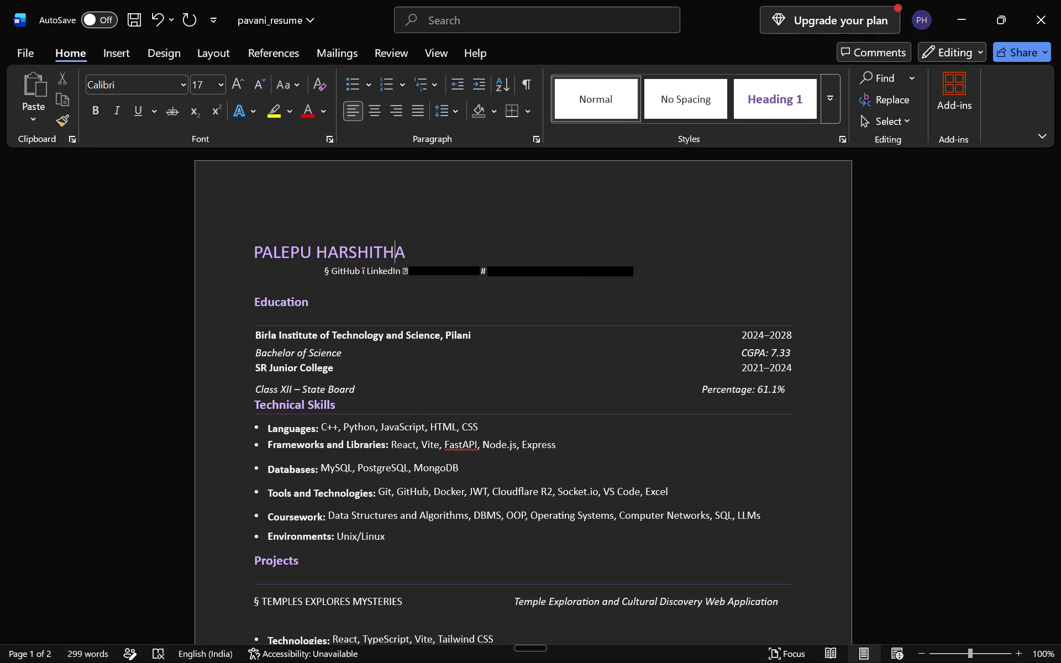
left_click(611, 239)
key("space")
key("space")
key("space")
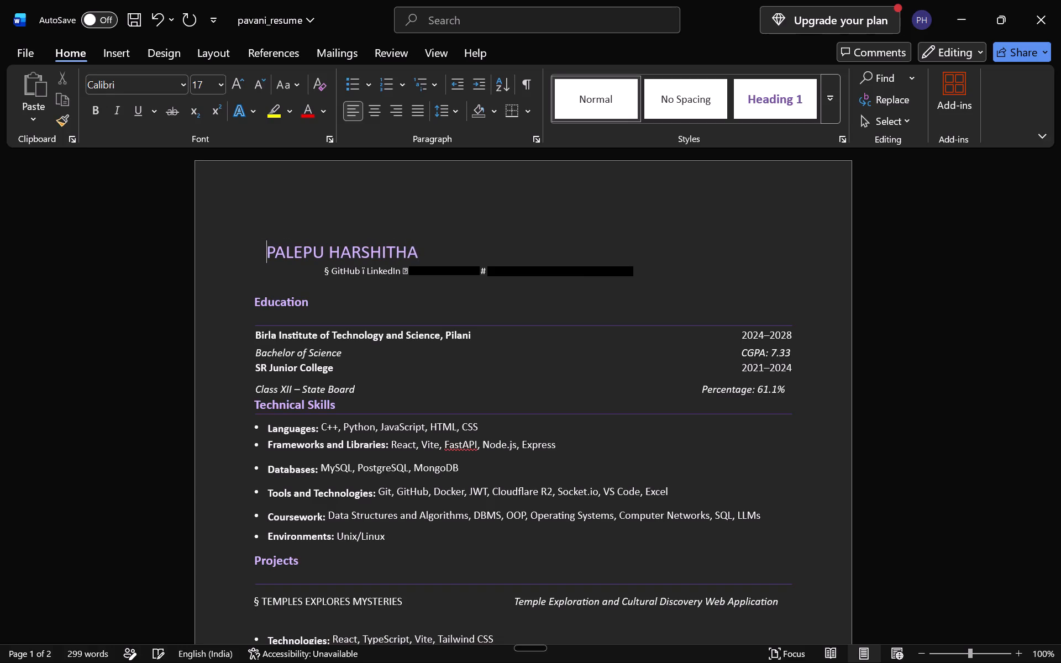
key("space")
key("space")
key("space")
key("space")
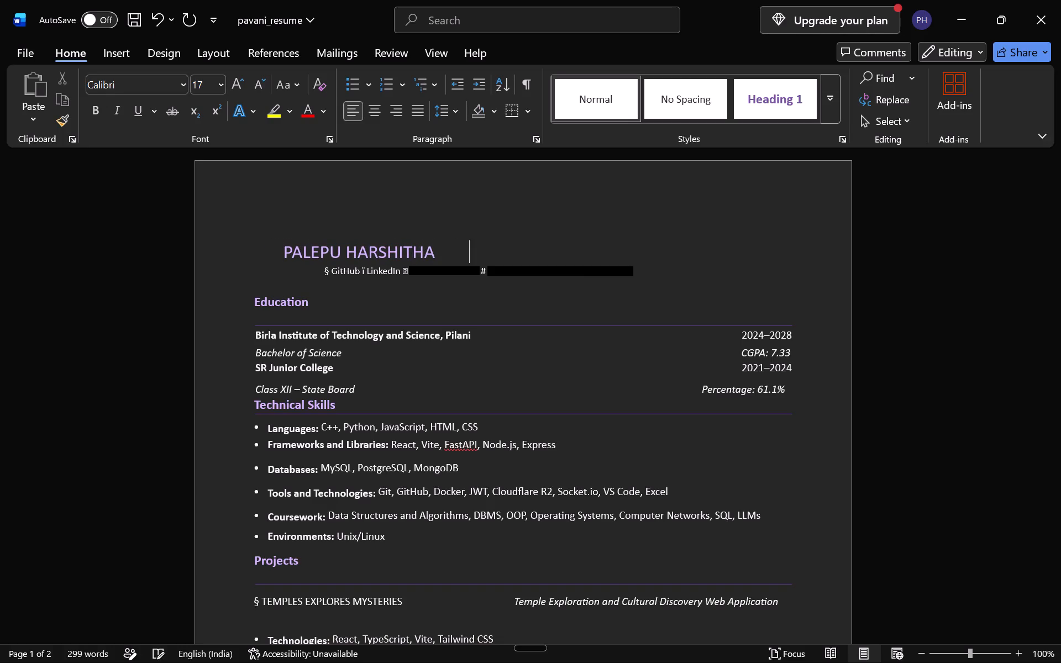
Delete the stray spaces after the name in the title line.
key("BackSpace")
left_click(611, 239)
key("BackSpace")
key("BackSpace")
key("BackSpace")
left_click(611, 239)
key("BackSpace")
key("BackSpace")
key("BackSpace")
key("BackSpace")
Insert more spaces in front of the title-line name until it sits roughly centred above the contact details.
key("Left")
key("Left")
key("Left")
key("Left")
key("Left")
key("Left")
key("Left")
key("Left")
key("Left")
key("Left")
key("Left")
key("Left")
key("Left")
key("Left")
key("Left")
key("Left")
key("Left")
key("Left")
key("Left")
key("Left")
key("Right")
key("Right")
key("Right")
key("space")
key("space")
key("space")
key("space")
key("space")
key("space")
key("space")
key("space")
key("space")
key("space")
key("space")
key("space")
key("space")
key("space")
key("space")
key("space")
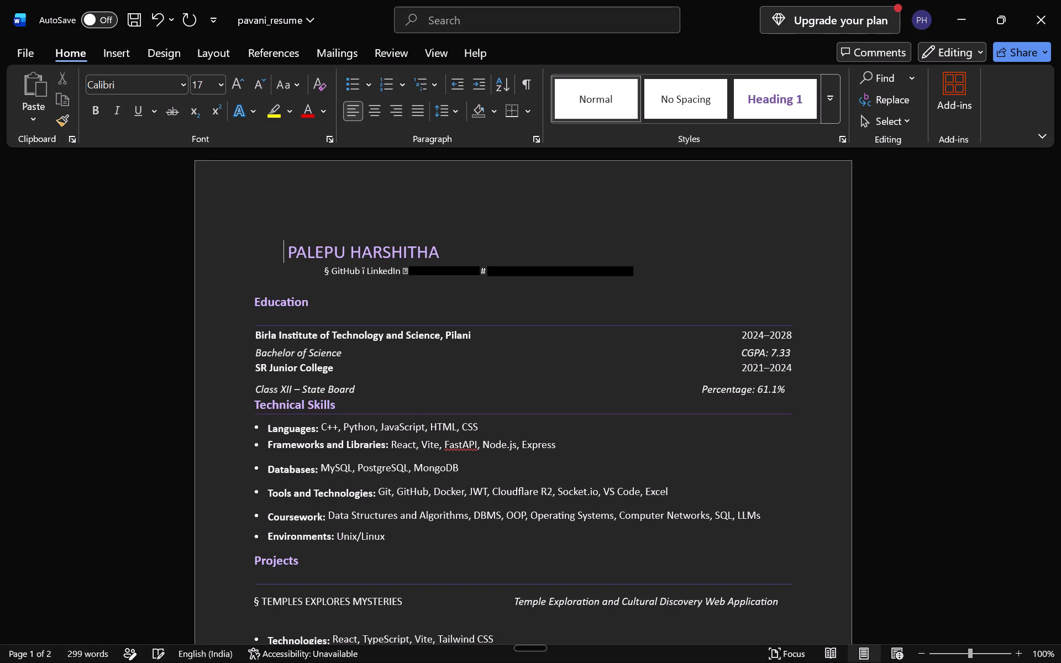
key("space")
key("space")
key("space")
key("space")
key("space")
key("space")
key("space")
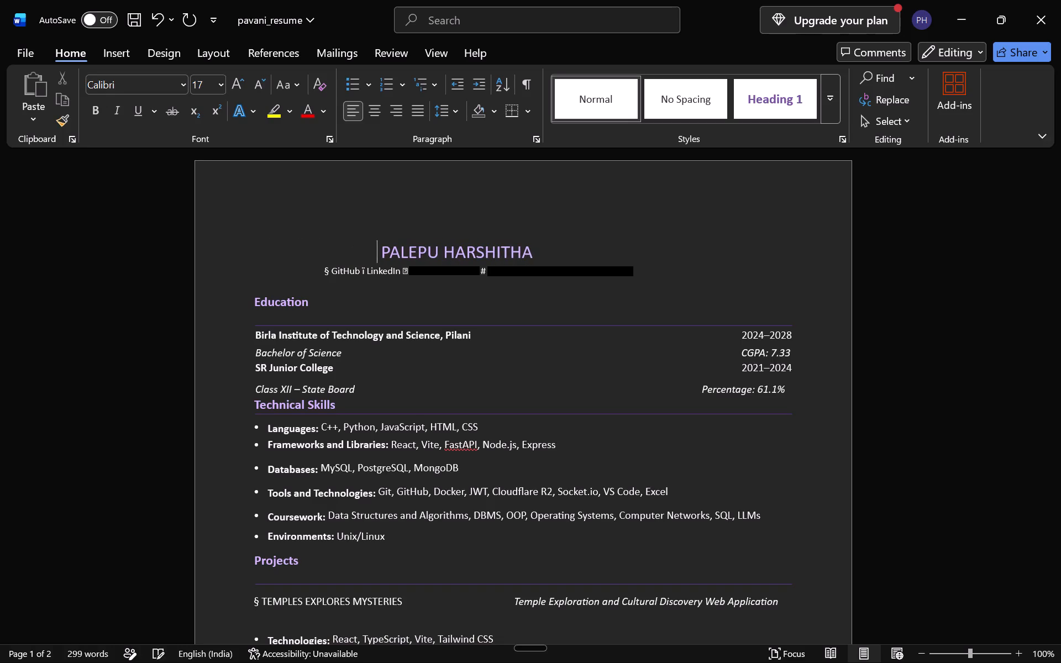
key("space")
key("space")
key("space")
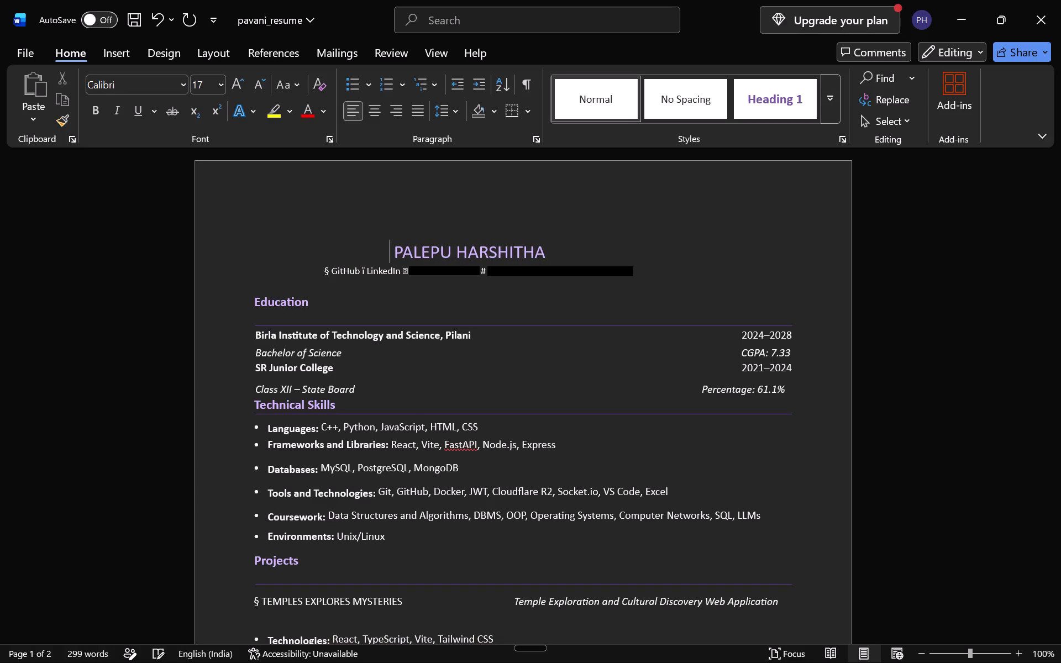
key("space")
left_click_drag(611, 239, 696, 250)
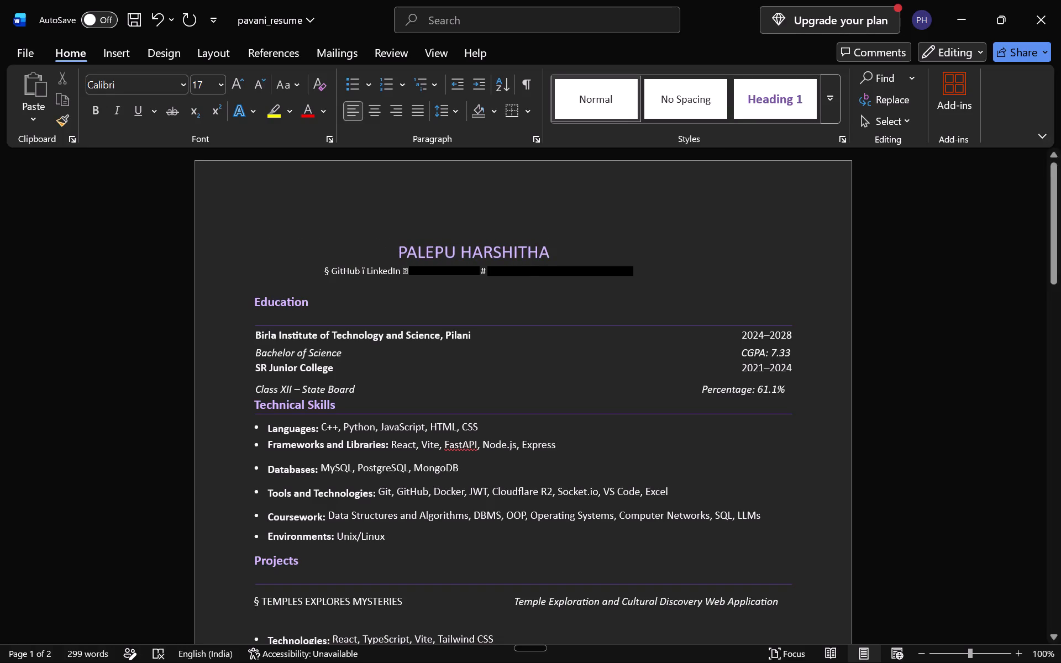
left_click_drag(696, 250, 540, 293)
Replace the user-name part of the e-mail address in the contact line with the new applicant's.
left_click_drag(584, 269, 490, 269)
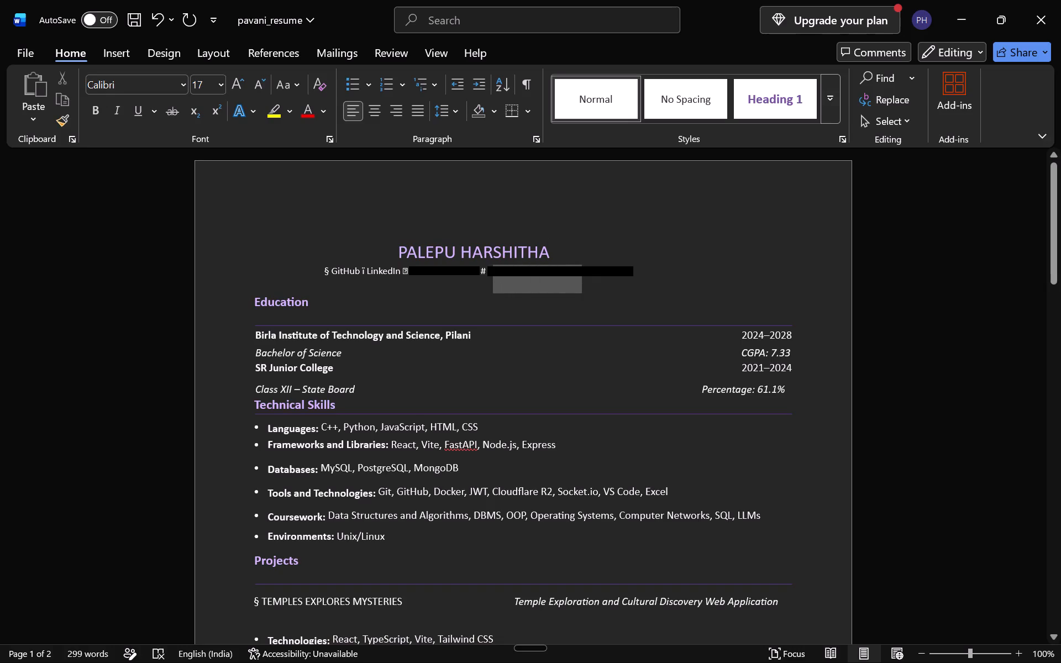
left_click_drag(490, 269, 489, 269)
key("BackSpace")
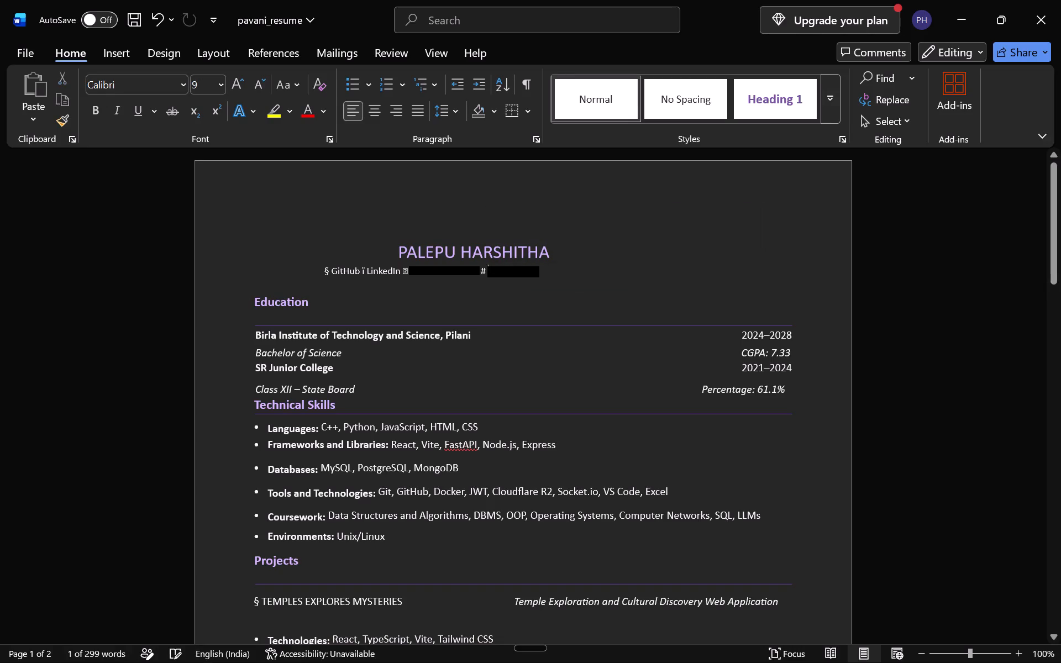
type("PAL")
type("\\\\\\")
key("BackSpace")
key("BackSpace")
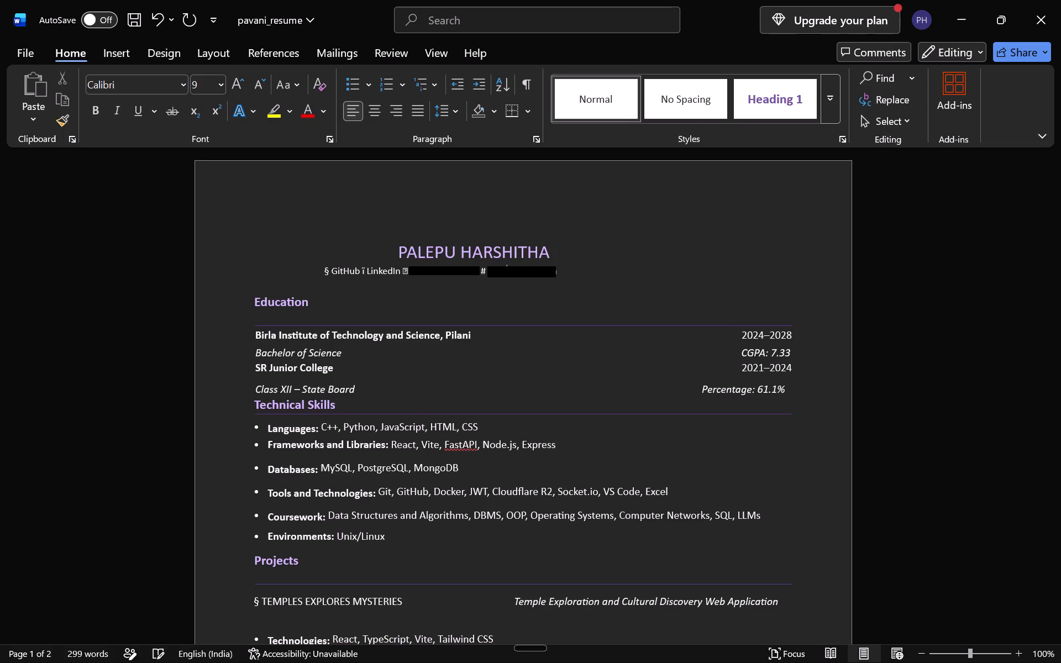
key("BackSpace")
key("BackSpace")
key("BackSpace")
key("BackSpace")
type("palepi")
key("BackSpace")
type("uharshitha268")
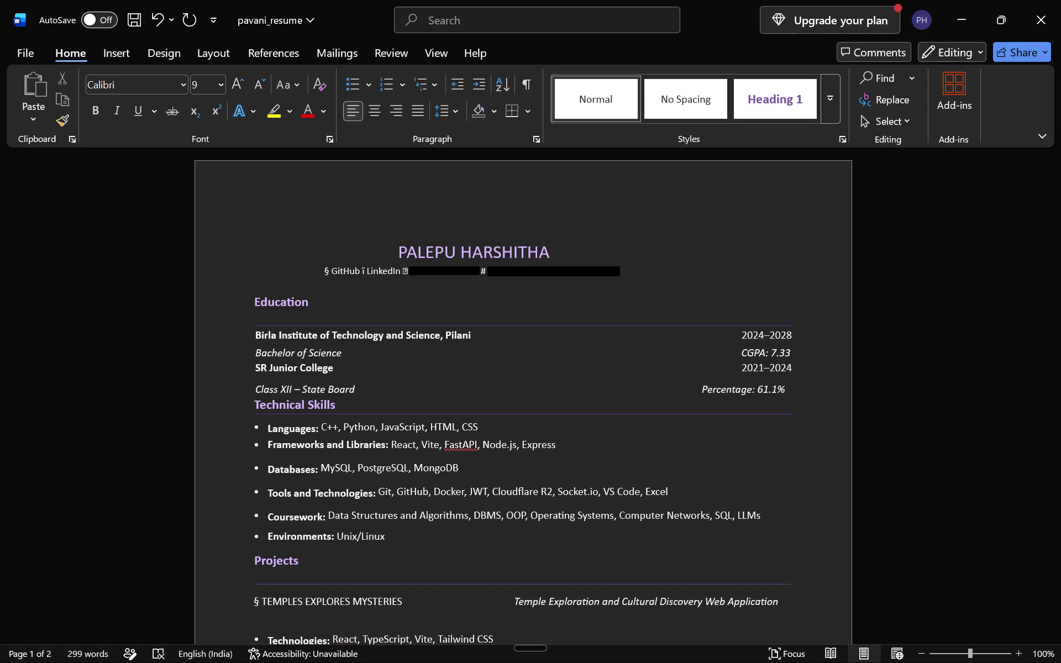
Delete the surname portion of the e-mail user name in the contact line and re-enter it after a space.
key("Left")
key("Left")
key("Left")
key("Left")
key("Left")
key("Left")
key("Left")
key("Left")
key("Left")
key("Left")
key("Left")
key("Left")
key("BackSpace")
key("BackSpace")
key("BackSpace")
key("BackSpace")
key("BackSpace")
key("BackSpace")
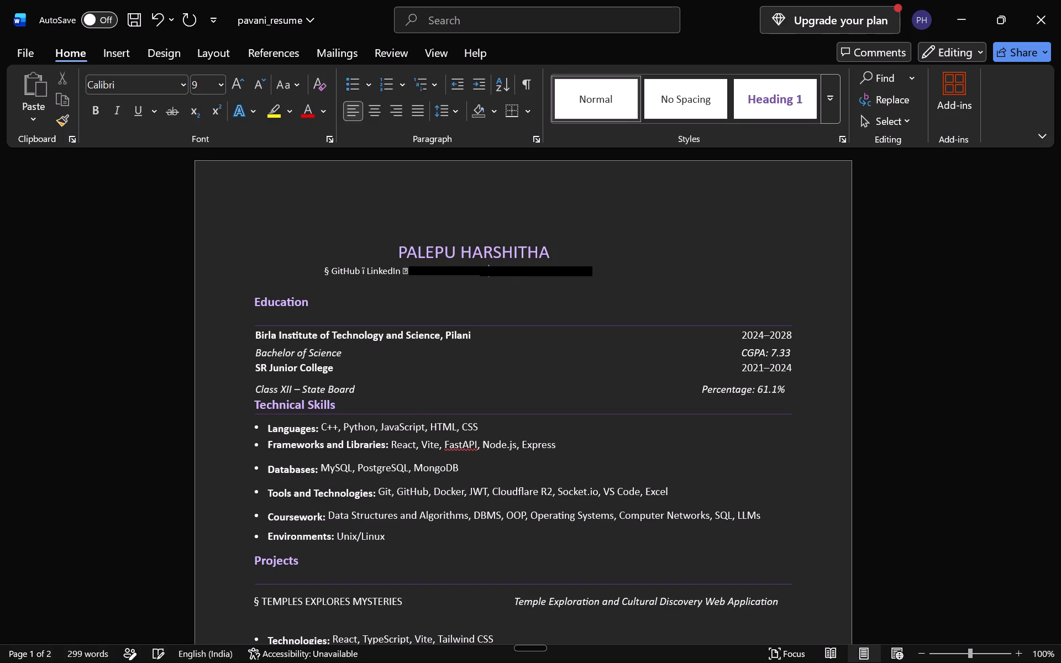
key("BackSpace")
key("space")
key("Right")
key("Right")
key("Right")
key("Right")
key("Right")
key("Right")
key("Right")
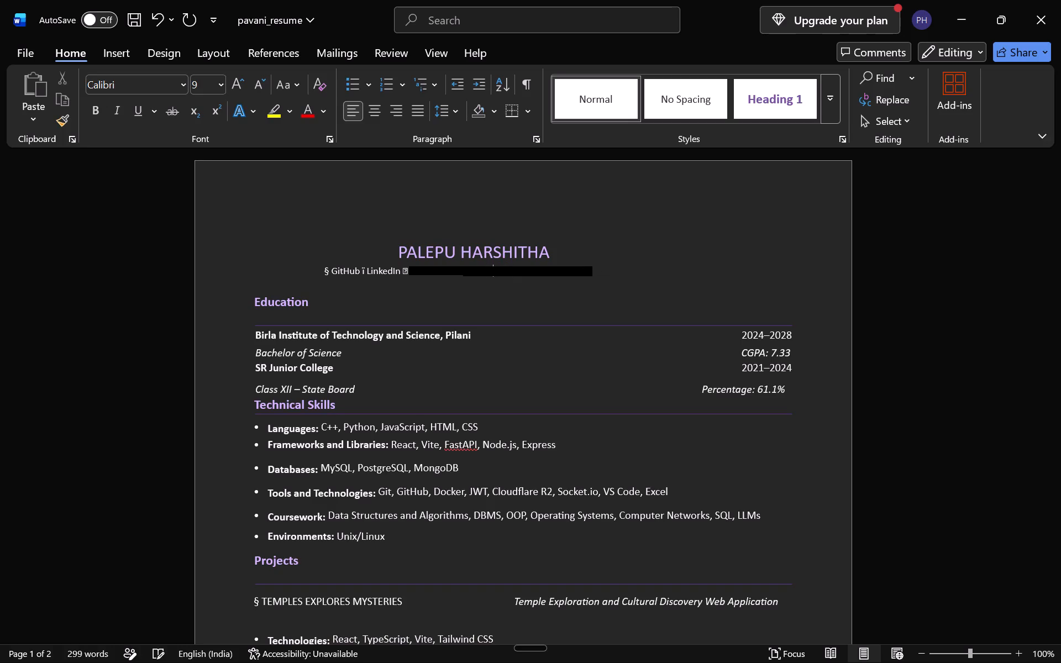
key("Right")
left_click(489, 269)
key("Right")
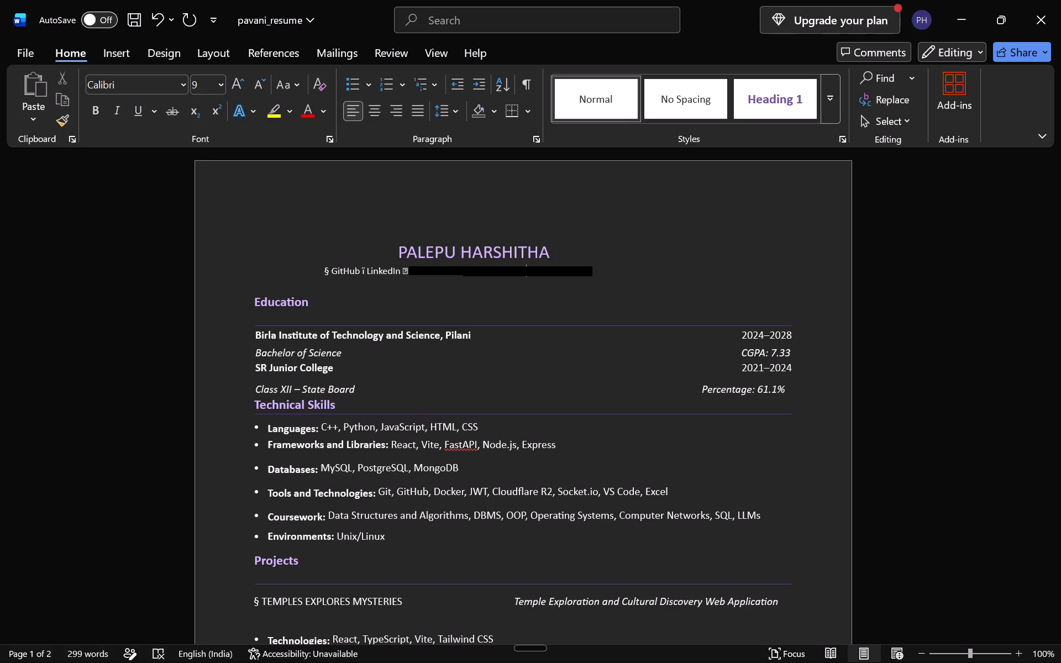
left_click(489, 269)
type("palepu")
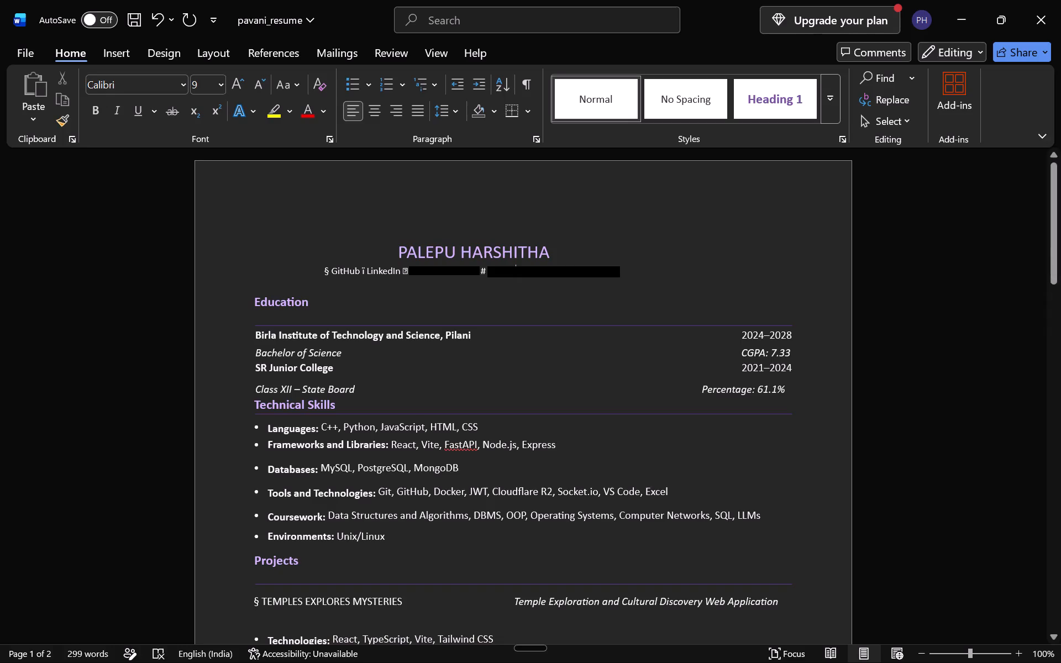
Select most of the phone number in the contact line.
left_click_drag(477, 271, 431, 269)
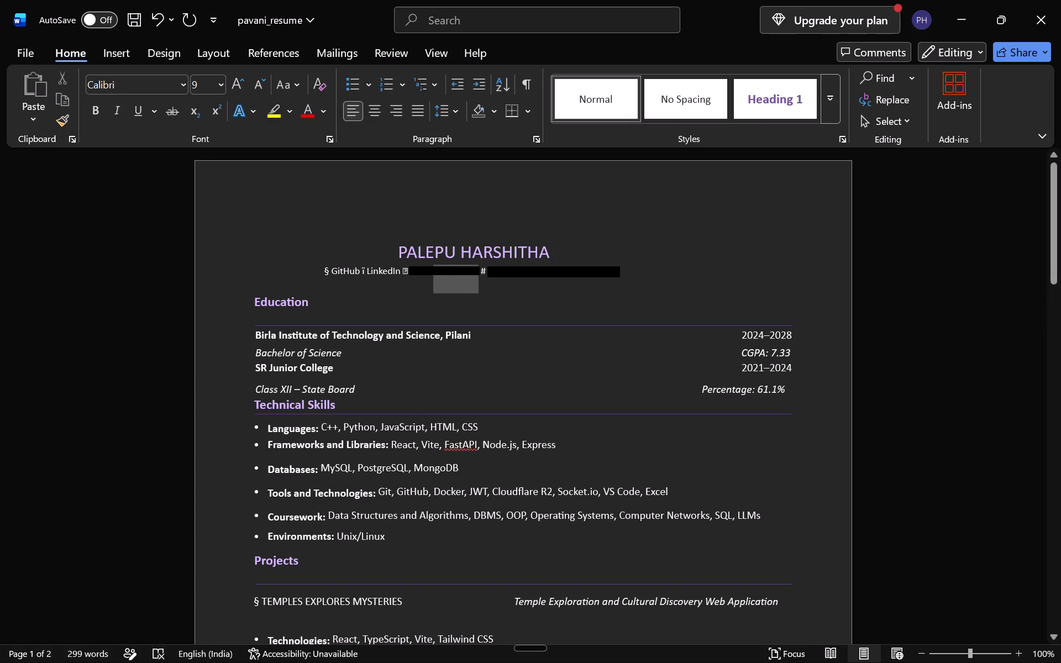
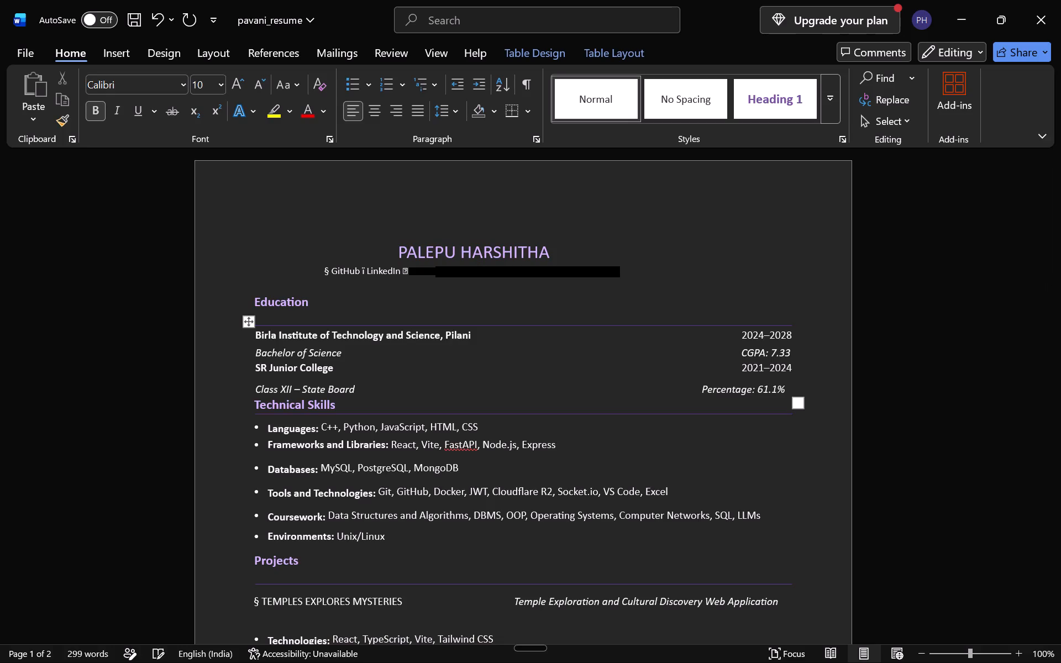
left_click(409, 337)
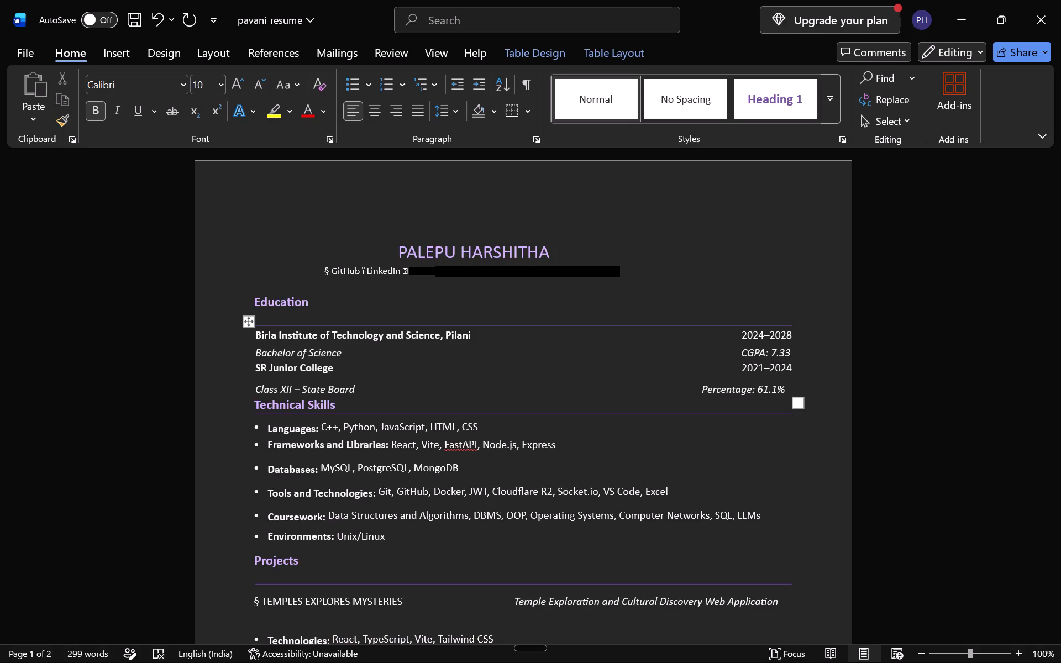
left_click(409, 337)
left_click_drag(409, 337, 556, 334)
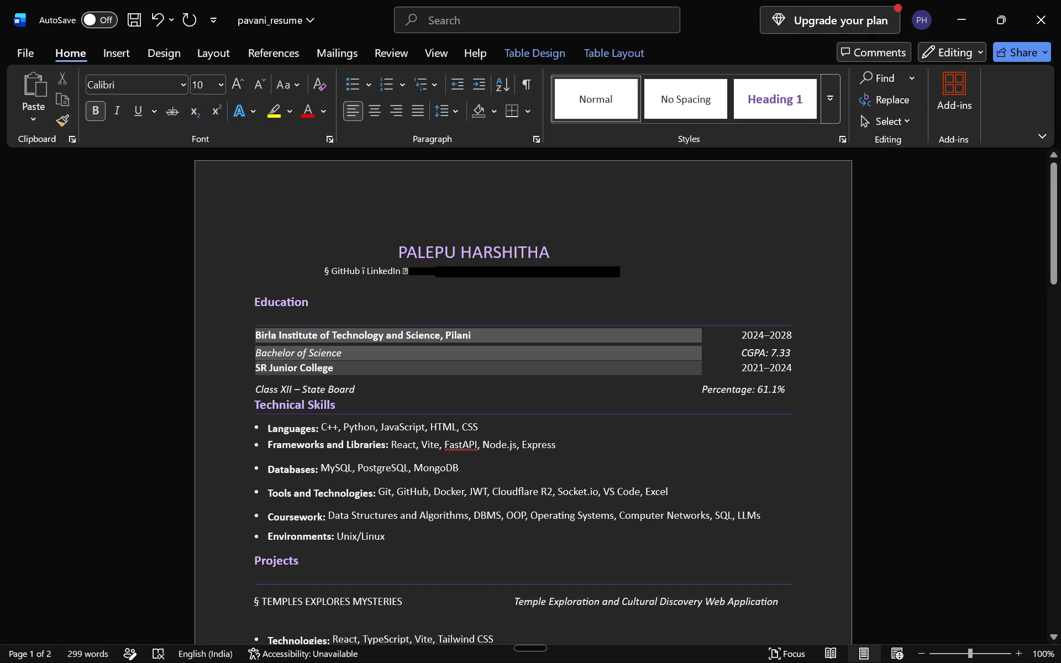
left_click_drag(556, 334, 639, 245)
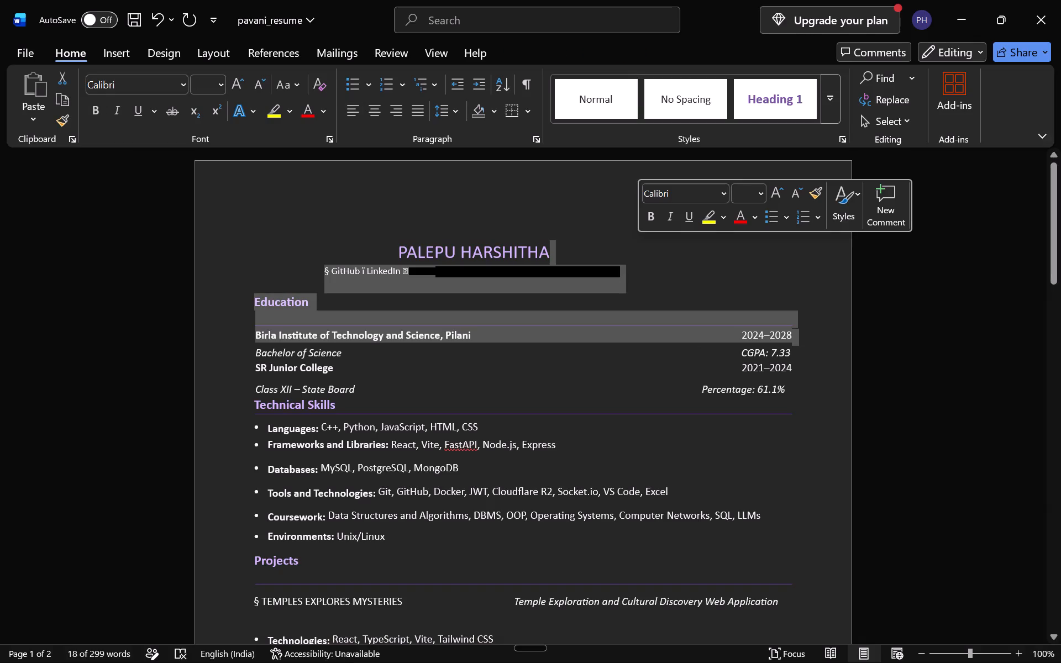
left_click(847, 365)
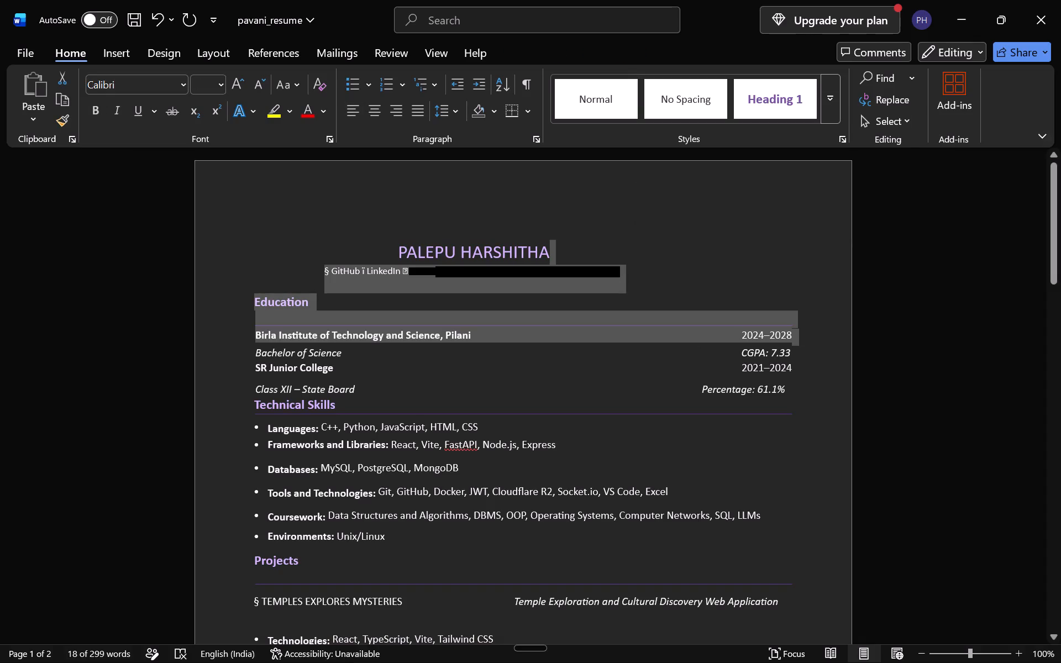
Delete the CGPA number in the Bachelor of Science row of the Education table, keeping the CGPA label.
left_click(795, 353)
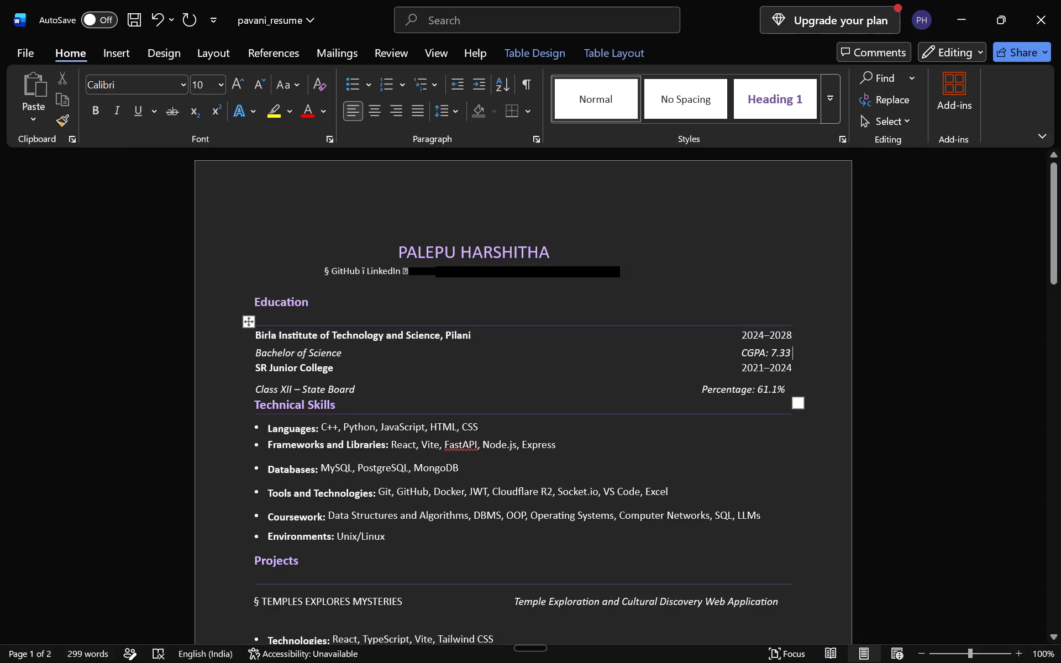
key("BackSpace")
key("BackSpace")
key("BackSpace")
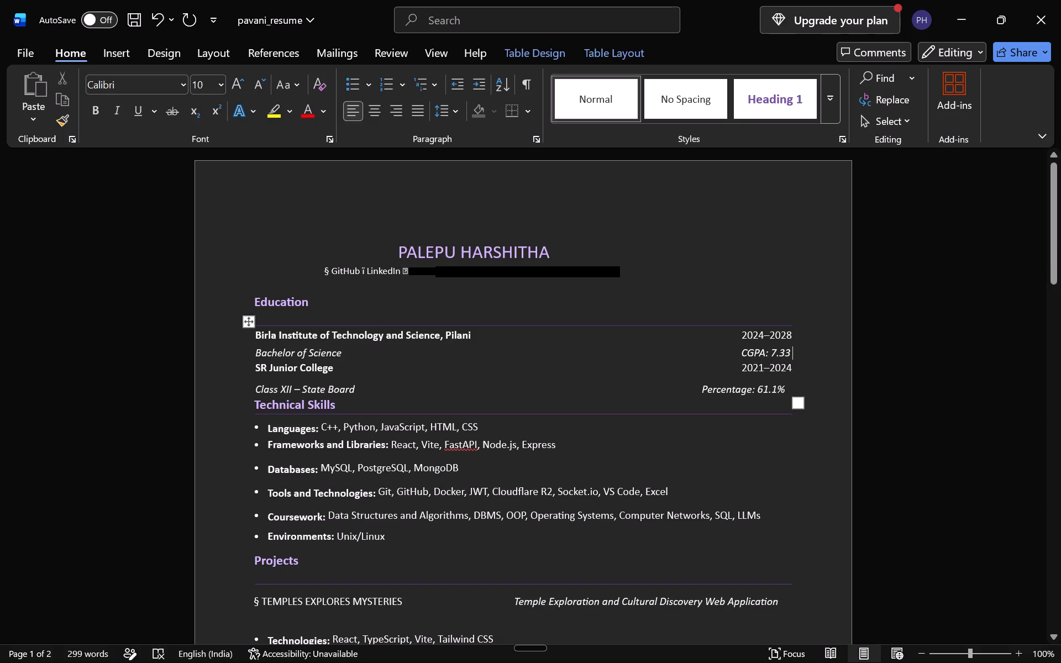
left_click(788, 353)
left_click(788, 353)
left_click_drag(788, 353, 773, 357)
key("BackSpace")
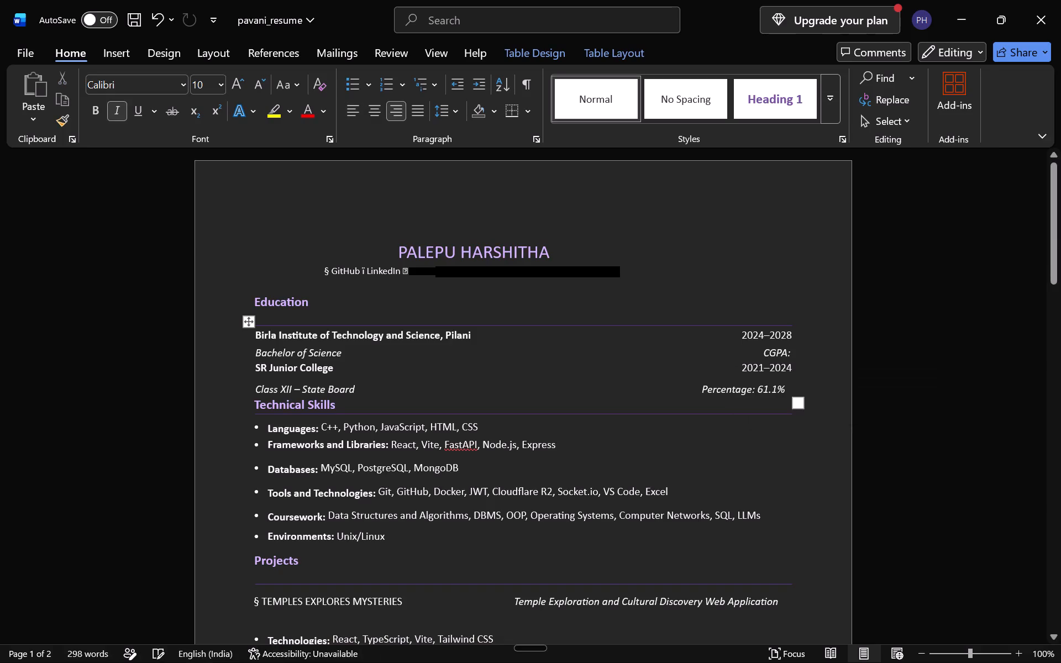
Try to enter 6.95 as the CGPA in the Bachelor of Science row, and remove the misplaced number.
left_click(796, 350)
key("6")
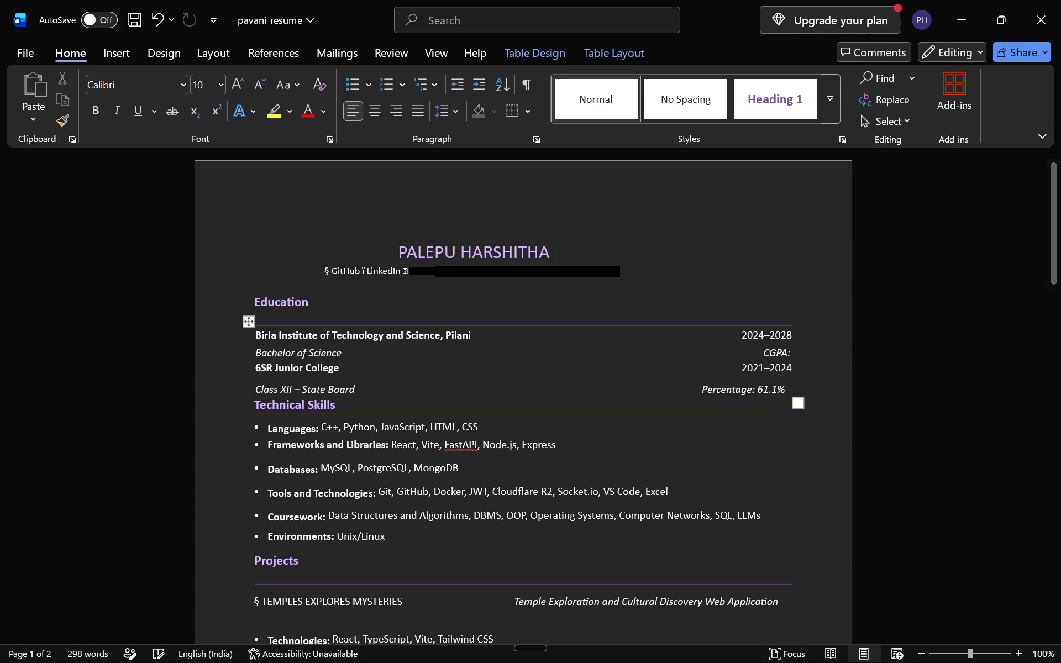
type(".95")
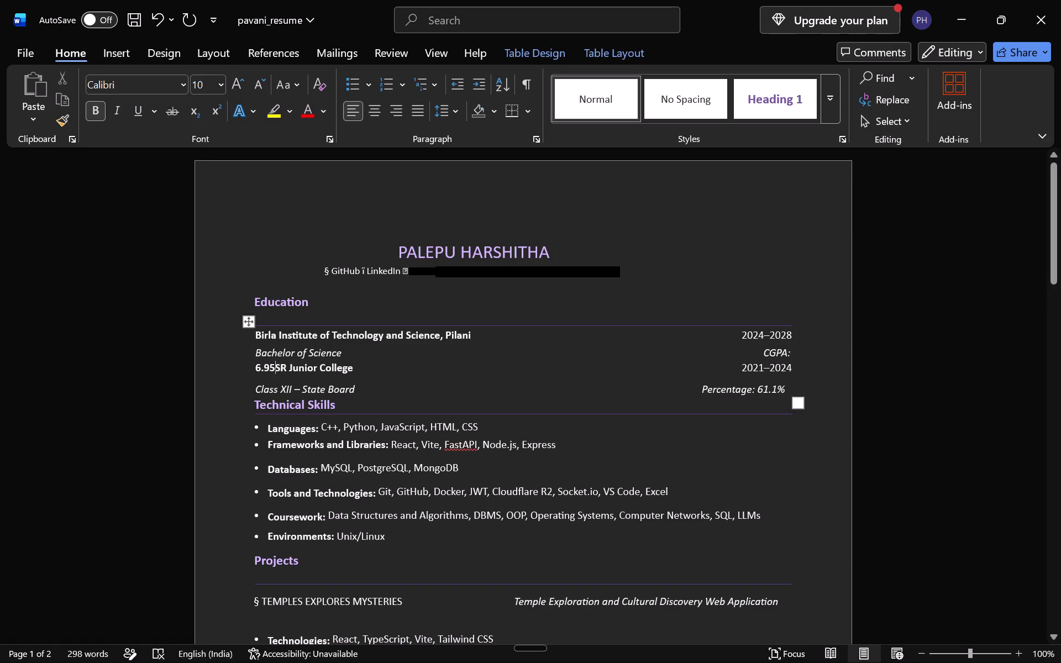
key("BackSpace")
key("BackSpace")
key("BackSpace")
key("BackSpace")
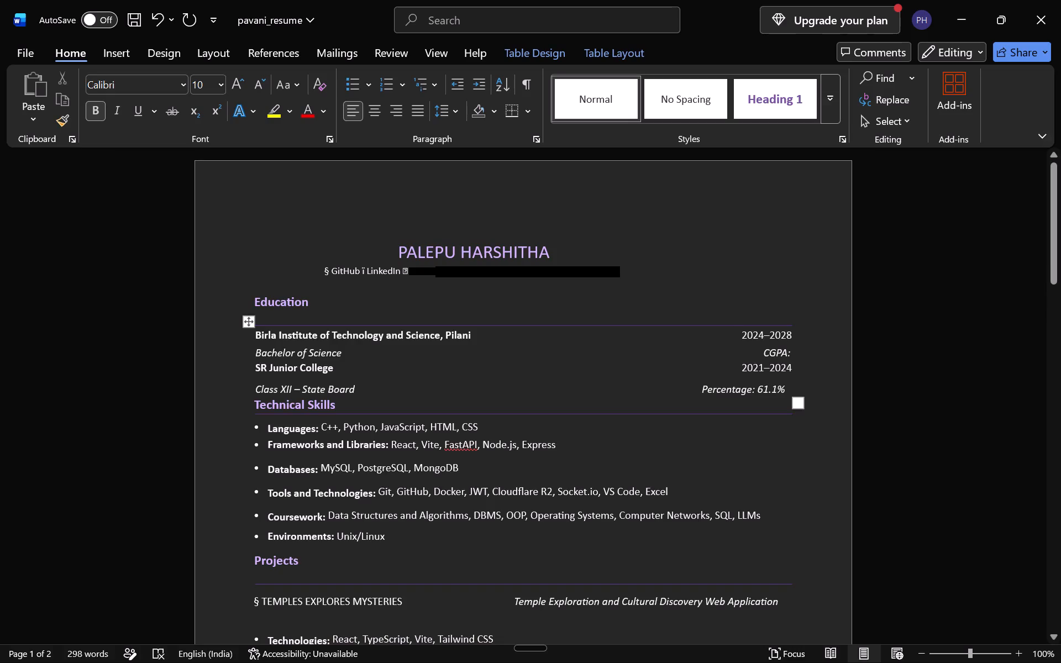
Place the text cursor inside the Bachelor of Science row's CGPA cell, at the end of its label.
left_click(791, 352)
key("BackSpace")
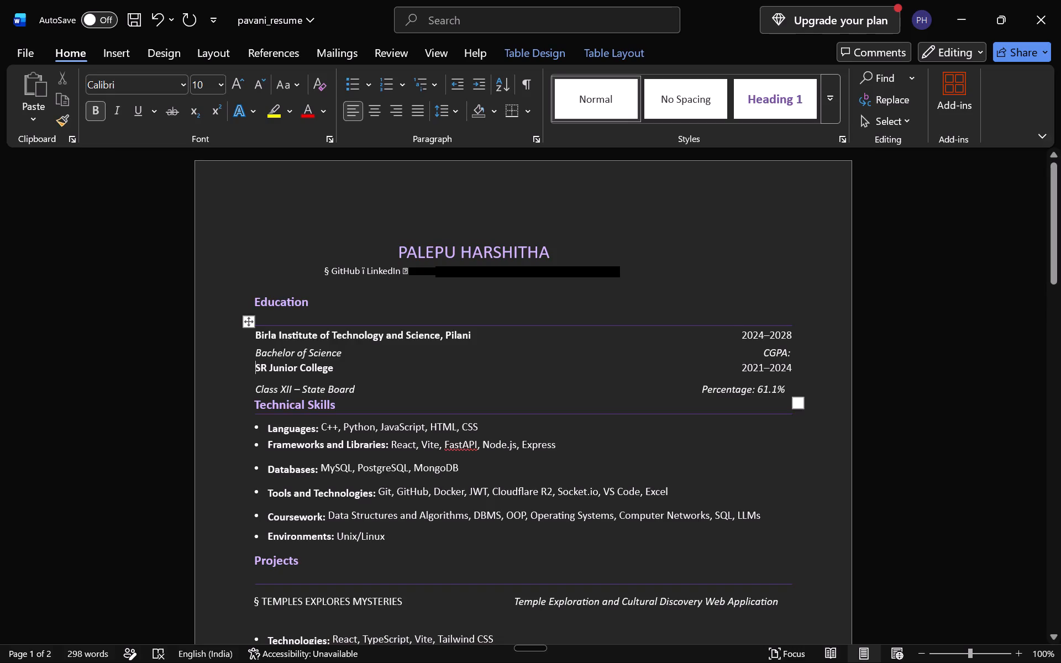
key("BackSpace")
left_click(791, 352)
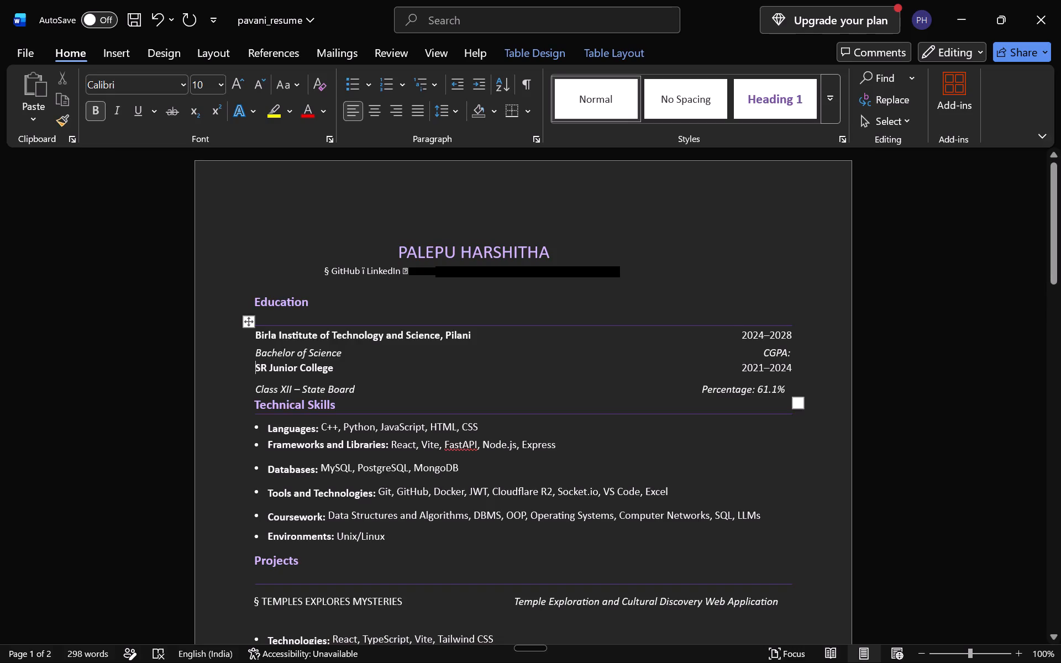
left_click(791, 352)
left_click(791, 353)
left_click(794, 358)
key("BackSpace")
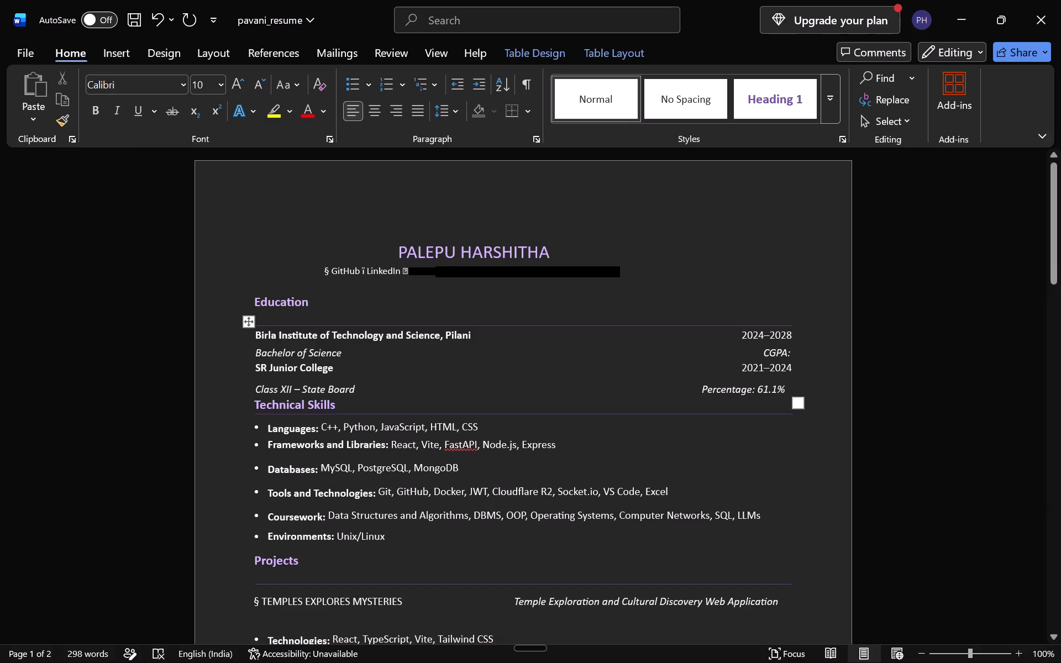
key("BackSpace")
key("BackSpace")
key("BackSpace")
key("Left")
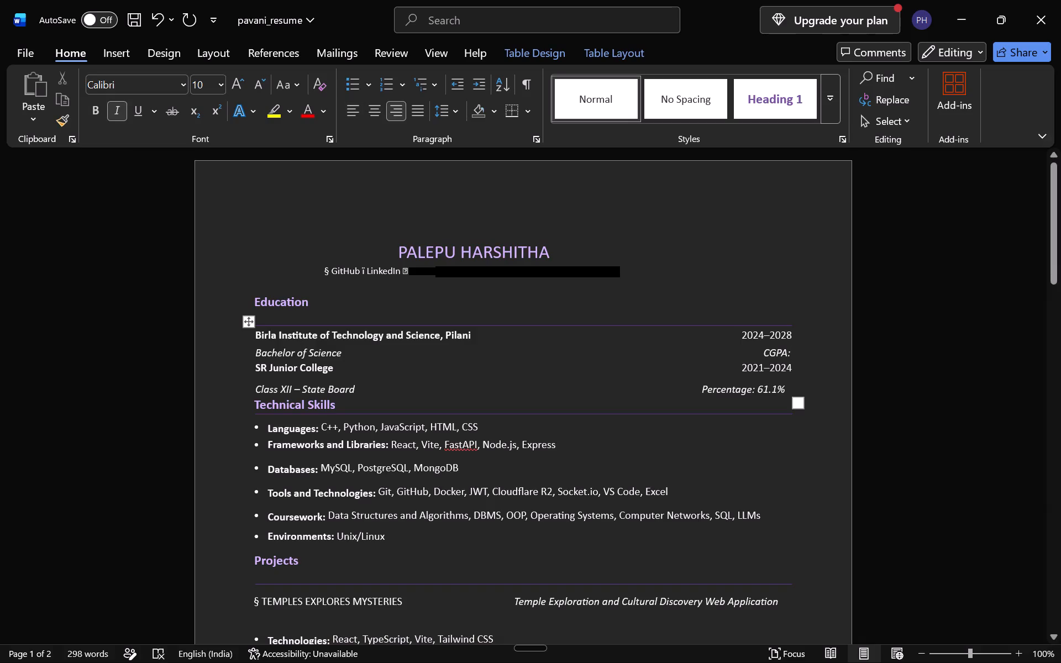
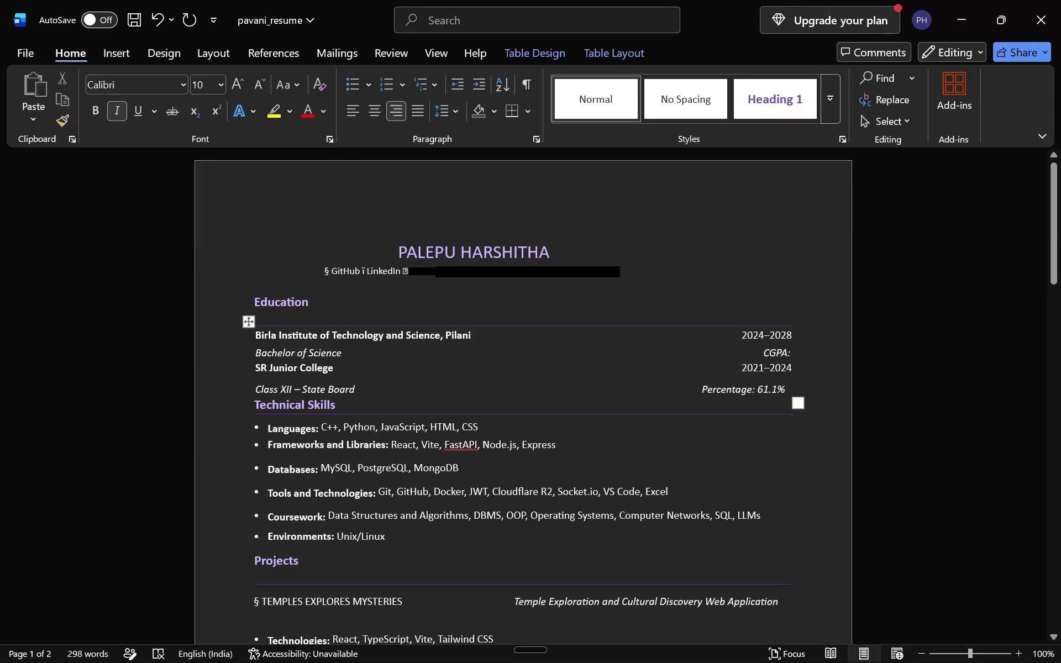
Enter 6.95 after the CGPA label in the Bachelor of Science row of the Education table.
left_click(797, 348)
key("BackSpace")
key("BackSpace")
left_click(764, 349)
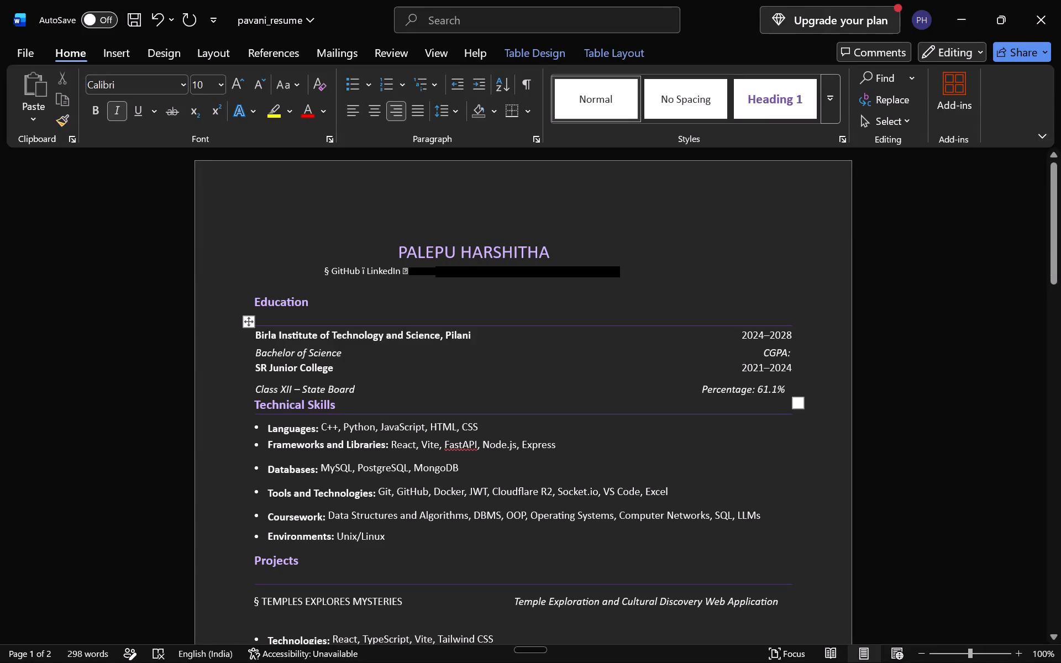
key("BackSpace")
key("Right")
key("Right")
key("Right")
key("Right")
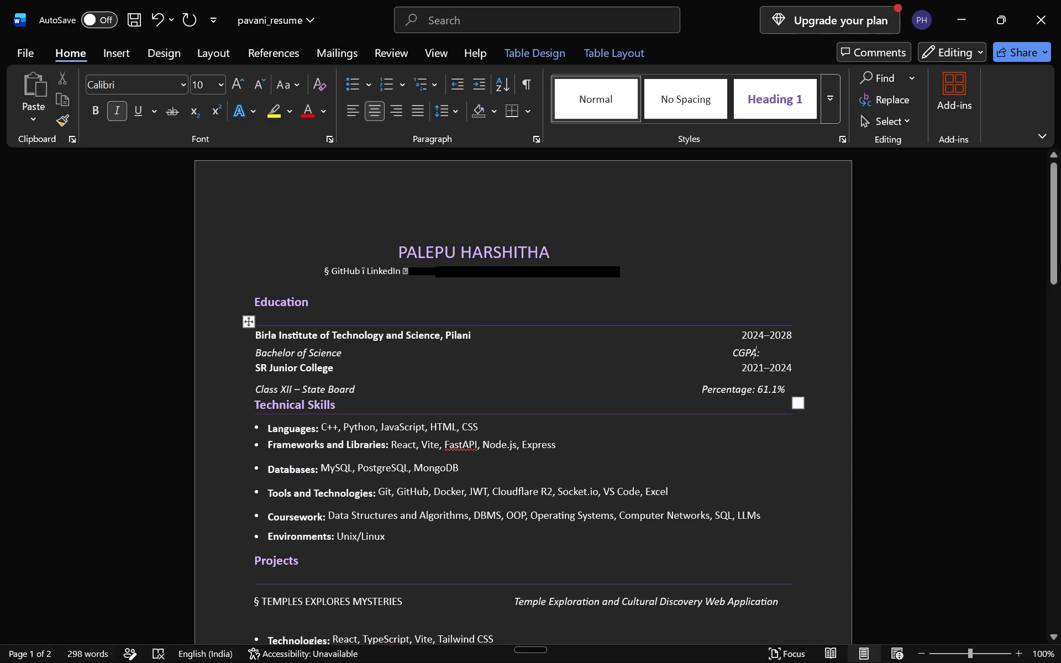
key("Right")
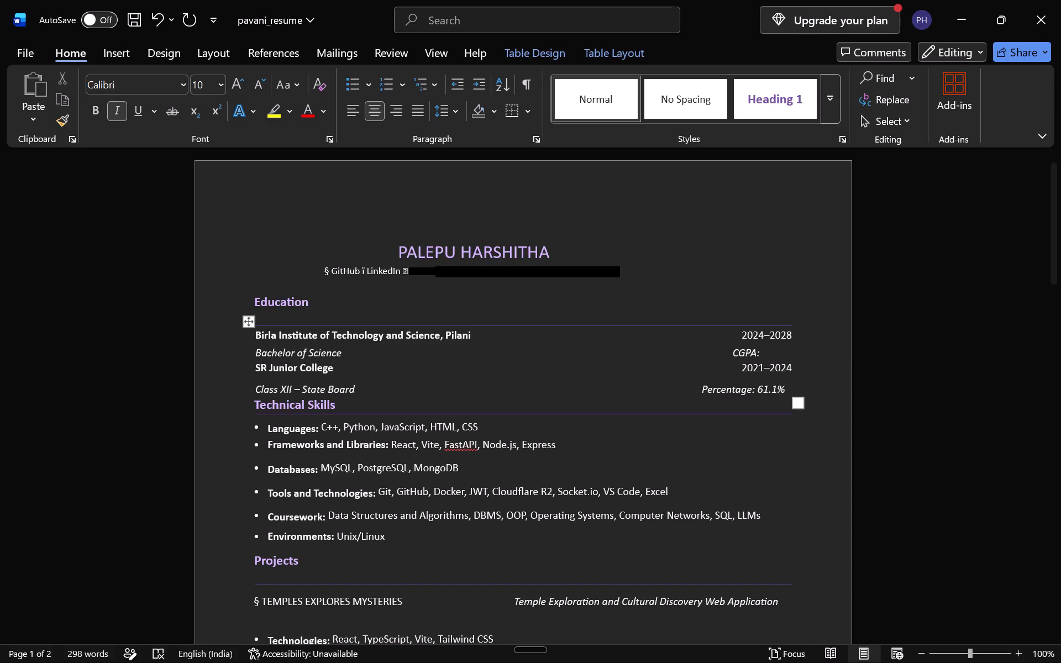
key("space")
type("6")
key("period")
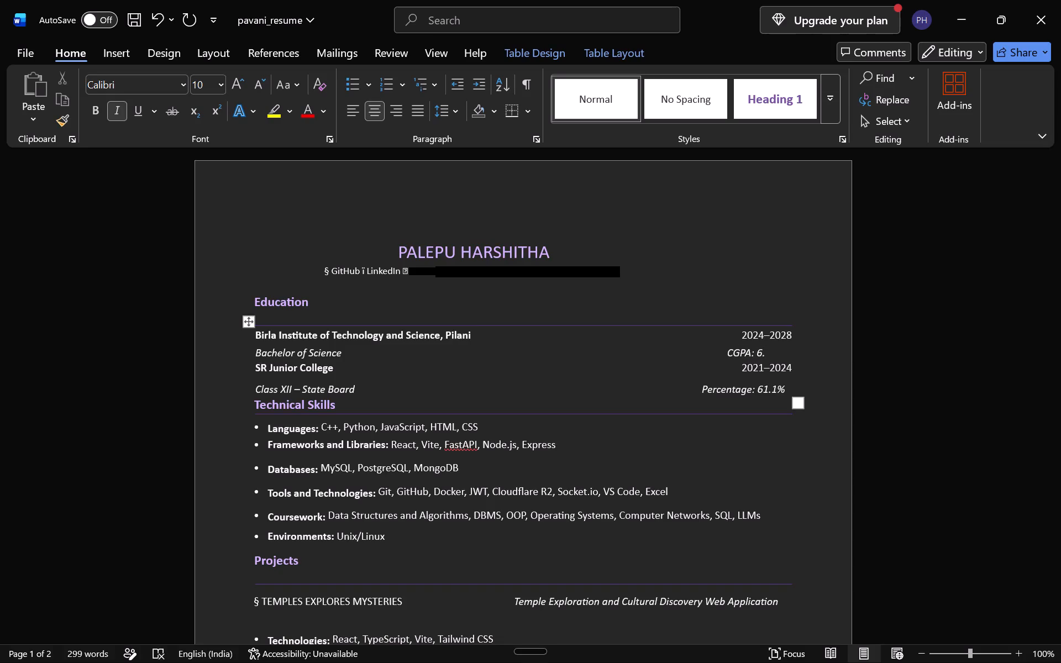
type("95")
Pad the front of the CGPA entry with spaces to shift it into line with the year ranges in its column.
key("Left")
key("Left")
key("Left")
key("Left")
key("Left")
key("Left")
key("Left")
key("Left")
key("Left")
key("Left")
key("Left")
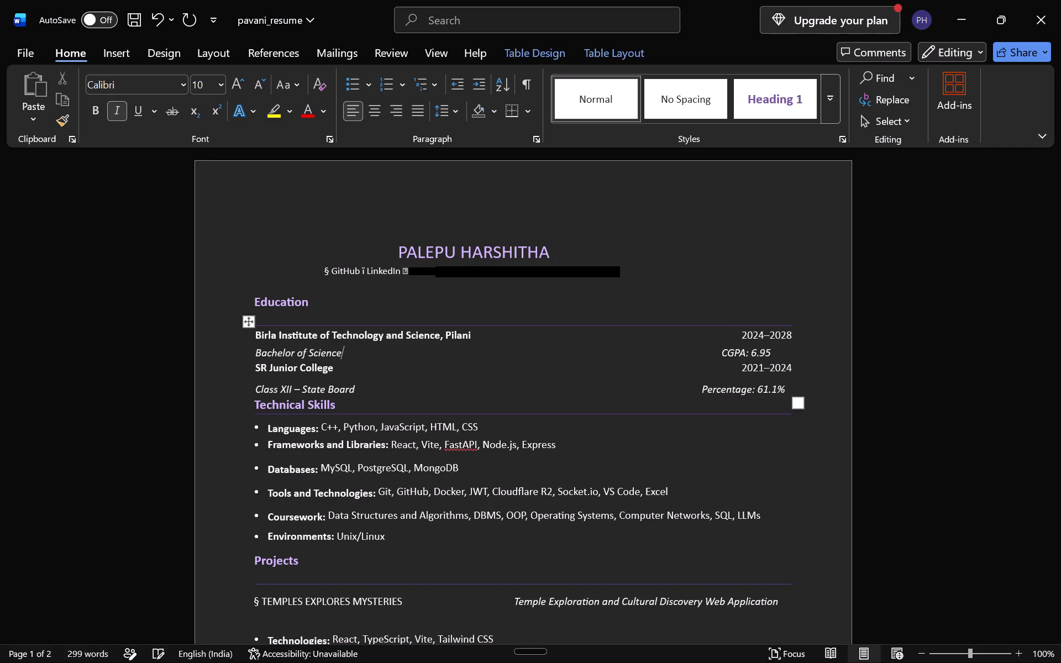
key("Right")
key("Right")
key("Left")
key("space")
key("space")
key("space")
key("space")
key("space")
key("space")
key("space")
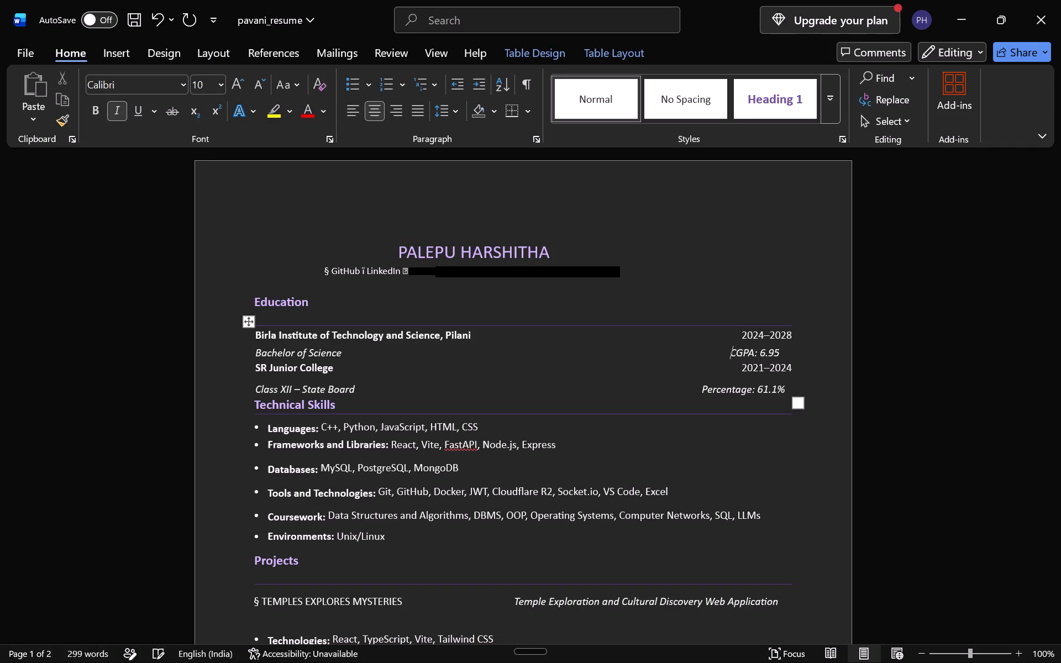
key("space")
key("space")
key("space")
key("space")
key("space")
key("space")
key("space")
key("space")
key("space")
key("BackSpace")
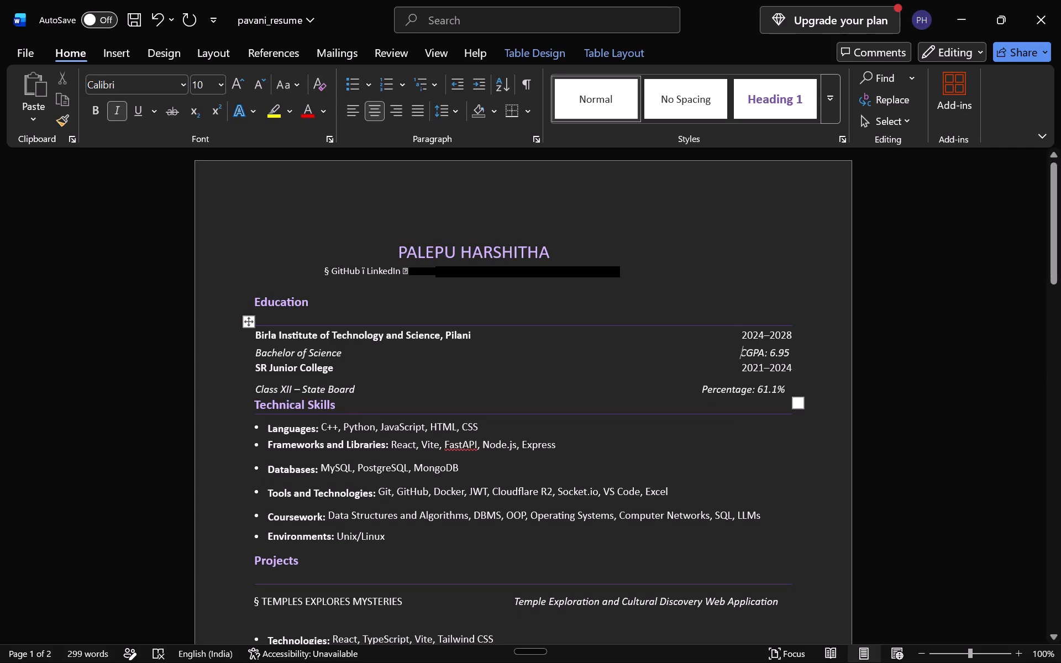
Change the college name in the Education table to SRIVANI Junior College.
left_click(267, 366)
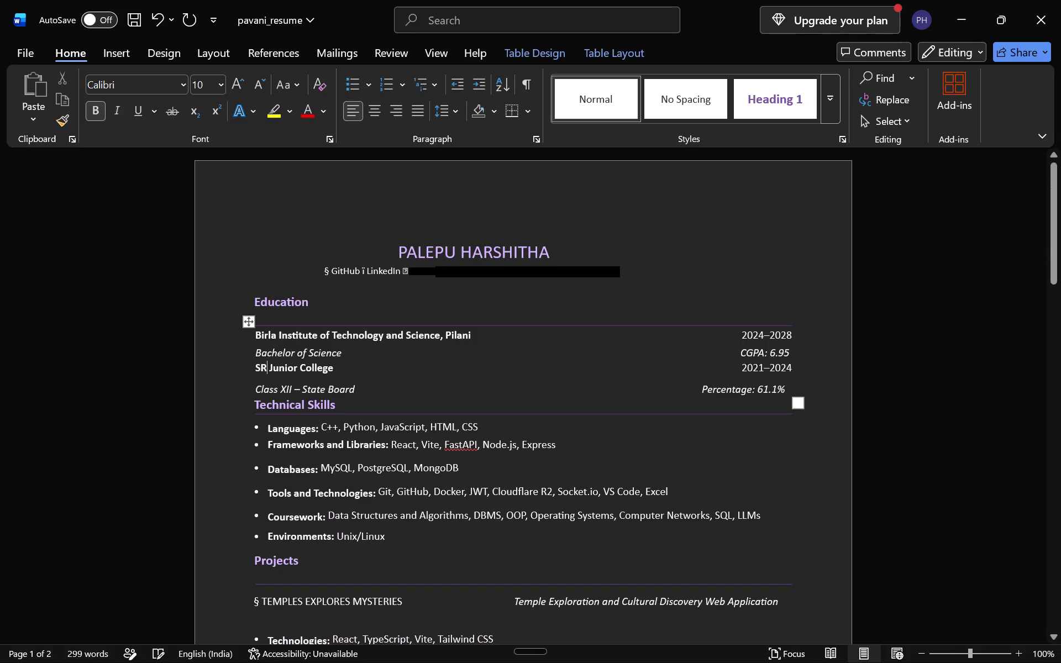
left_click(267, 369)
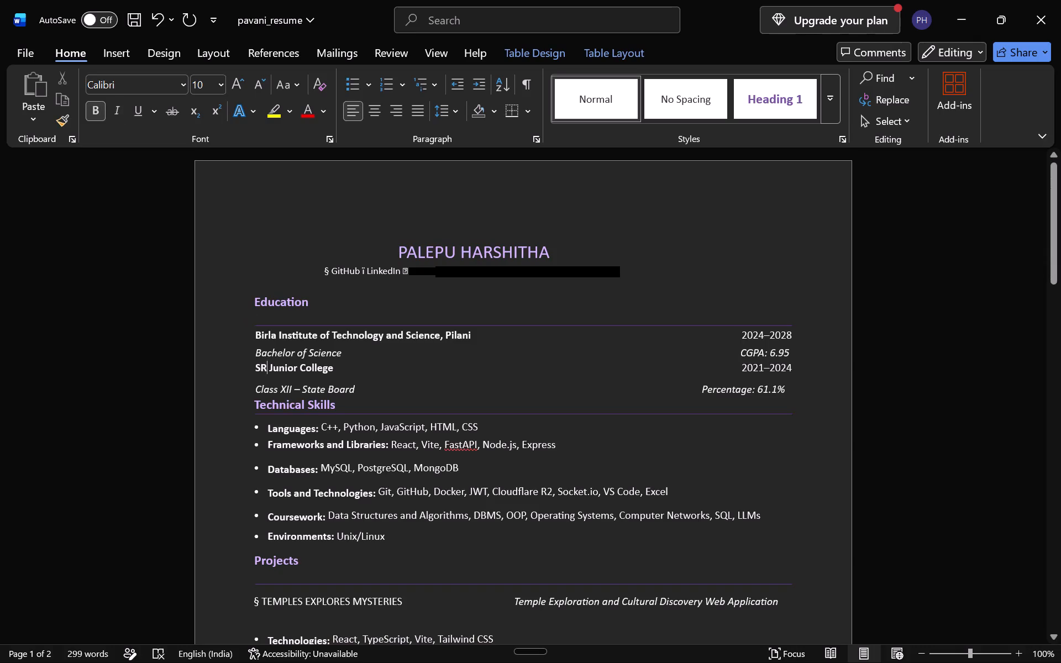
type("IVANI")
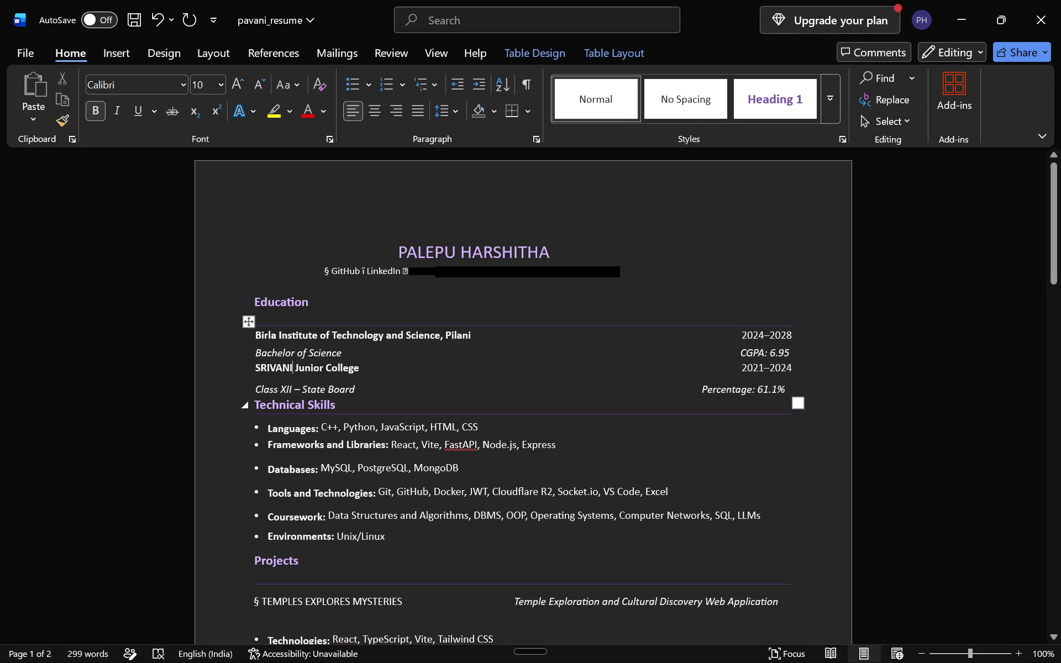
Replace the percentage value in the Class XII – State Board row with 92.2.
left_click(785, 390)
key("BackSpace")
key("BackSpace")
key("BackSpace")
key("BackSpace")
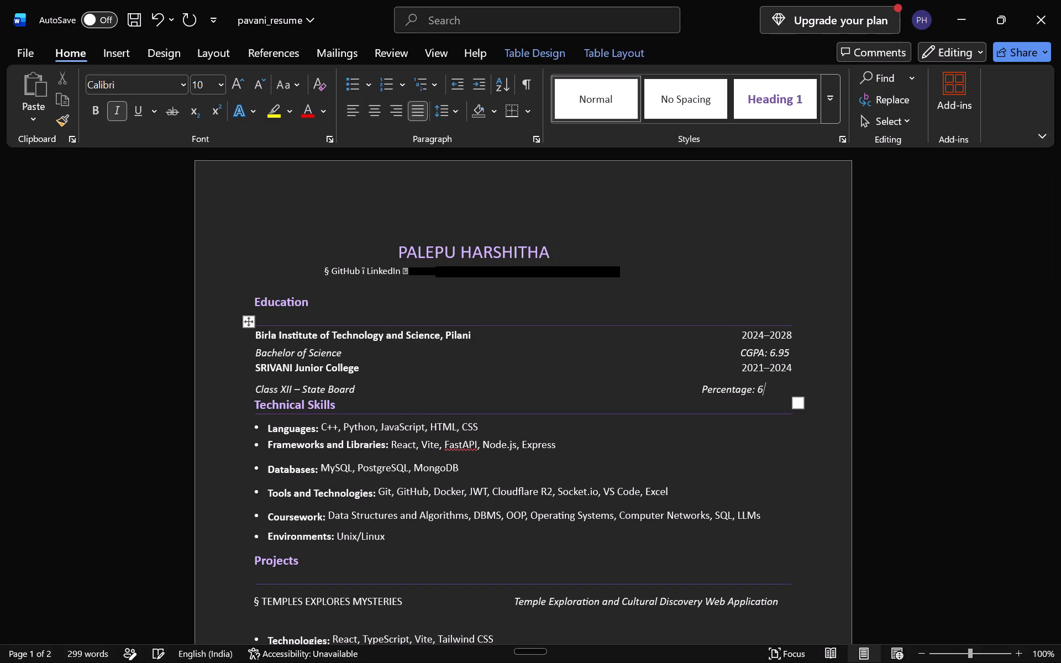
key("BackSpace")
key("9")
type("2.2")
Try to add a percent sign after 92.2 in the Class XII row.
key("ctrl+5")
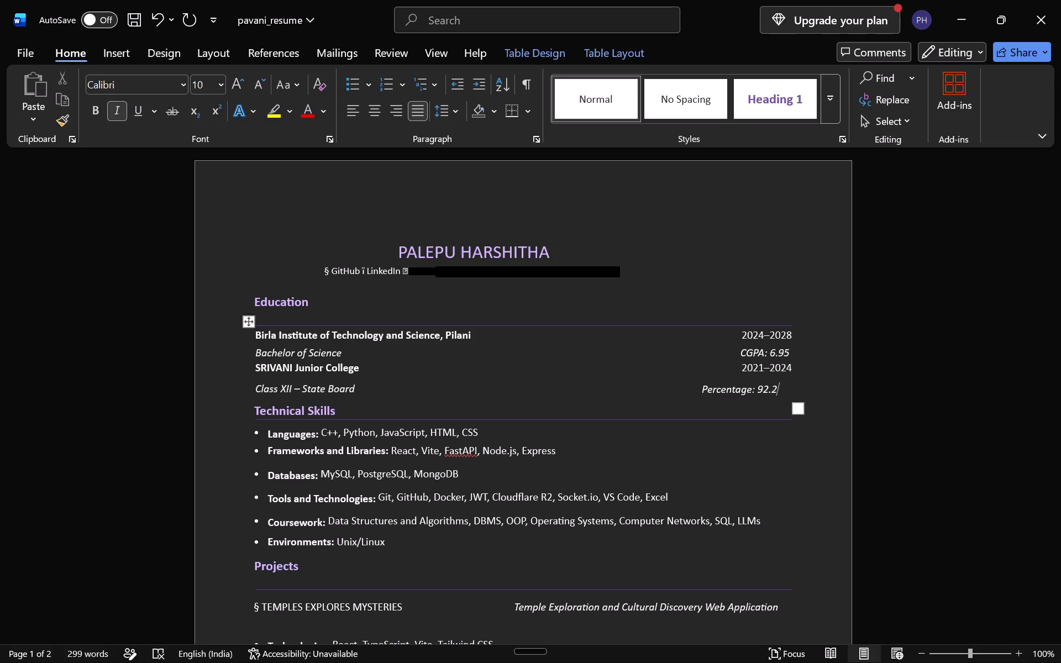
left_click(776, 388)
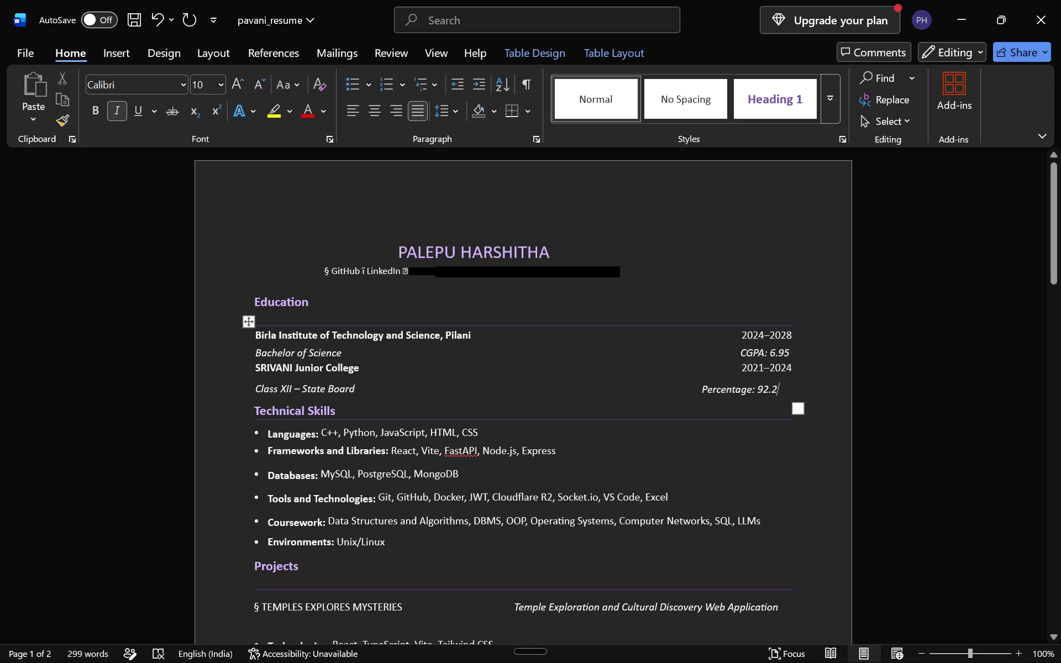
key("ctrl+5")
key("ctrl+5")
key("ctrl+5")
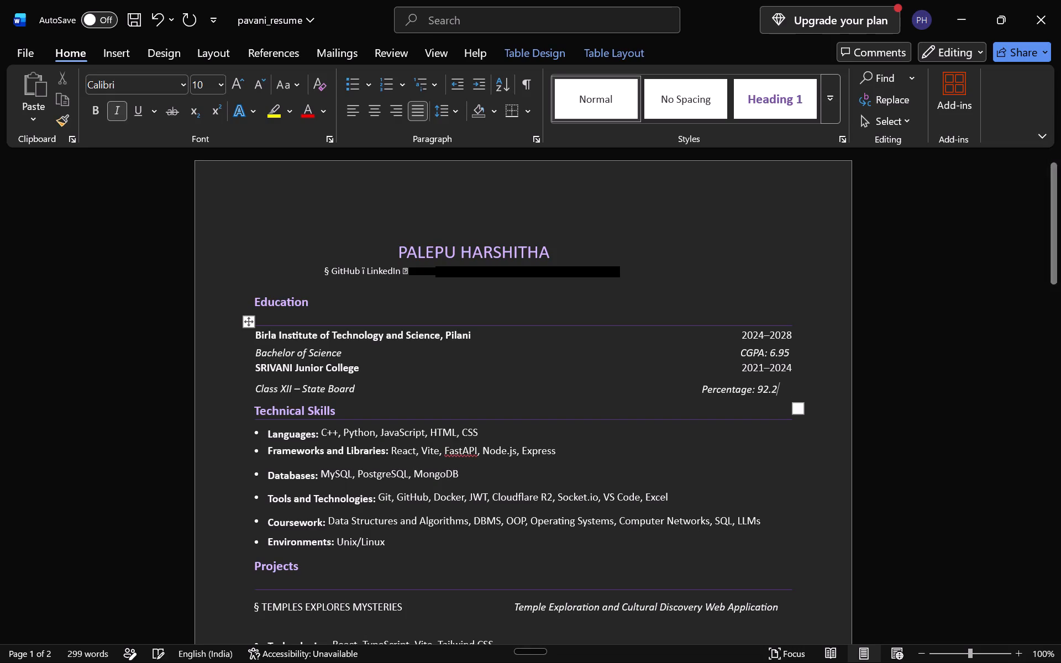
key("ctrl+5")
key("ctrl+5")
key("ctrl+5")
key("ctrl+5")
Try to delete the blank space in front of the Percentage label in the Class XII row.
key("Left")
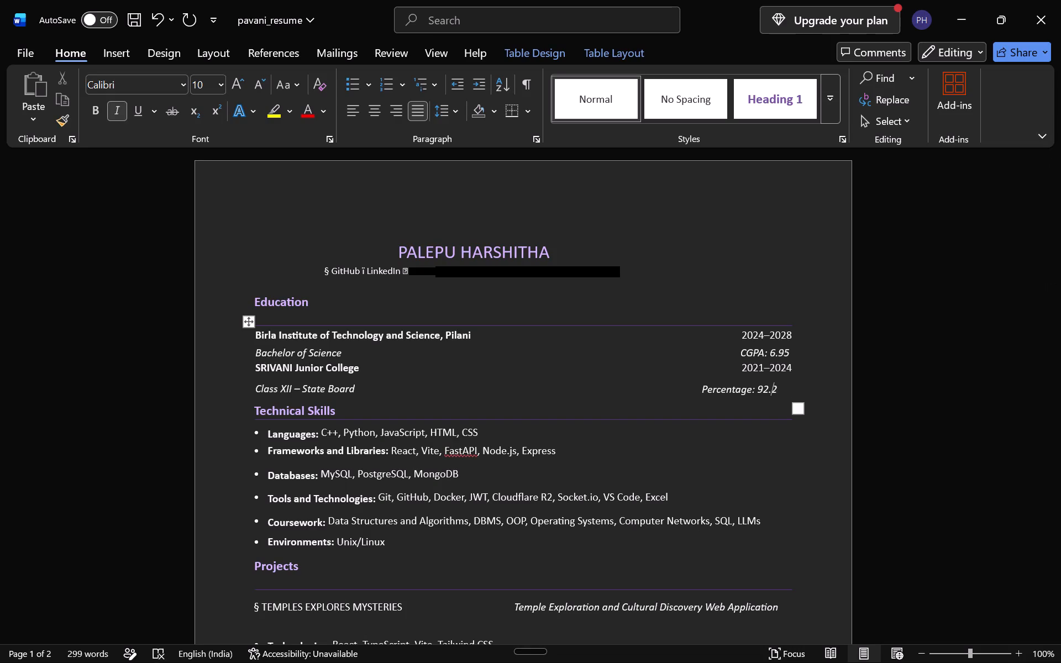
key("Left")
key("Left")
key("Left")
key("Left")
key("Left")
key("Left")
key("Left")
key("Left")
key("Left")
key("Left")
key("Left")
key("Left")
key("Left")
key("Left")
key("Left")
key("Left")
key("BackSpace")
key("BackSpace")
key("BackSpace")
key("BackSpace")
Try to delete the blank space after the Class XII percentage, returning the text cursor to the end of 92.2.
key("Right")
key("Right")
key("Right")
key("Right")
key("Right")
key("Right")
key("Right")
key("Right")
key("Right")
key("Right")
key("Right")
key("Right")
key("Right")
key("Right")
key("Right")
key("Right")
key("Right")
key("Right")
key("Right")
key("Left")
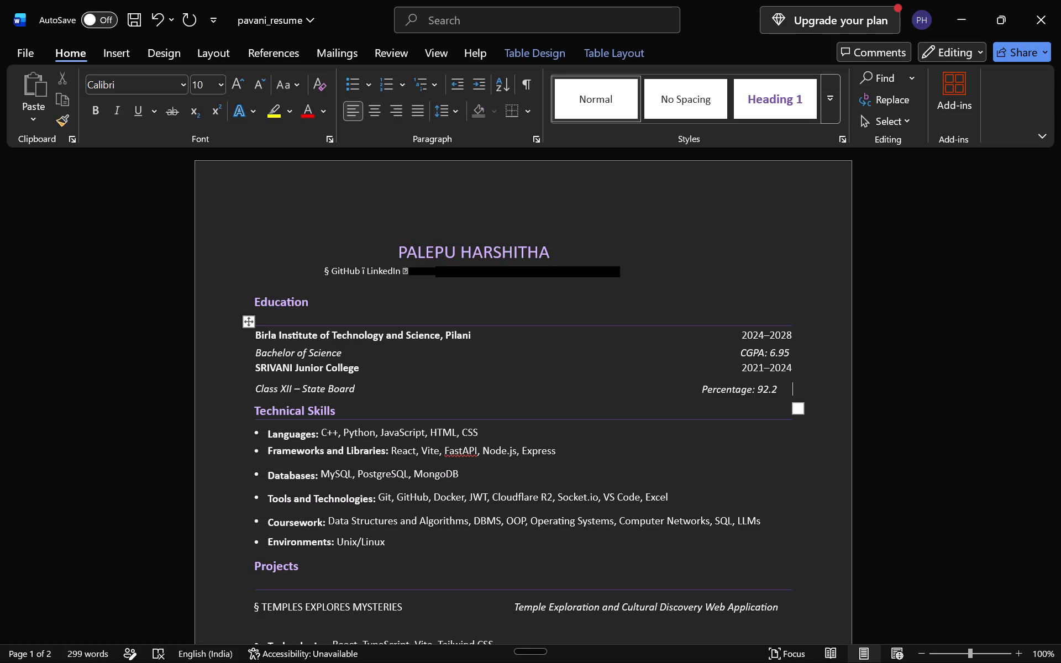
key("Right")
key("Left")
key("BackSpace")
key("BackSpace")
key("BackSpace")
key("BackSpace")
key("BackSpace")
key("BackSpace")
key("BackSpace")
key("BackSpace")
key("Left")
Add a percent sign directly after 92.2 in the Class XII – State Board row of the Education section.
key("ctrl+5")
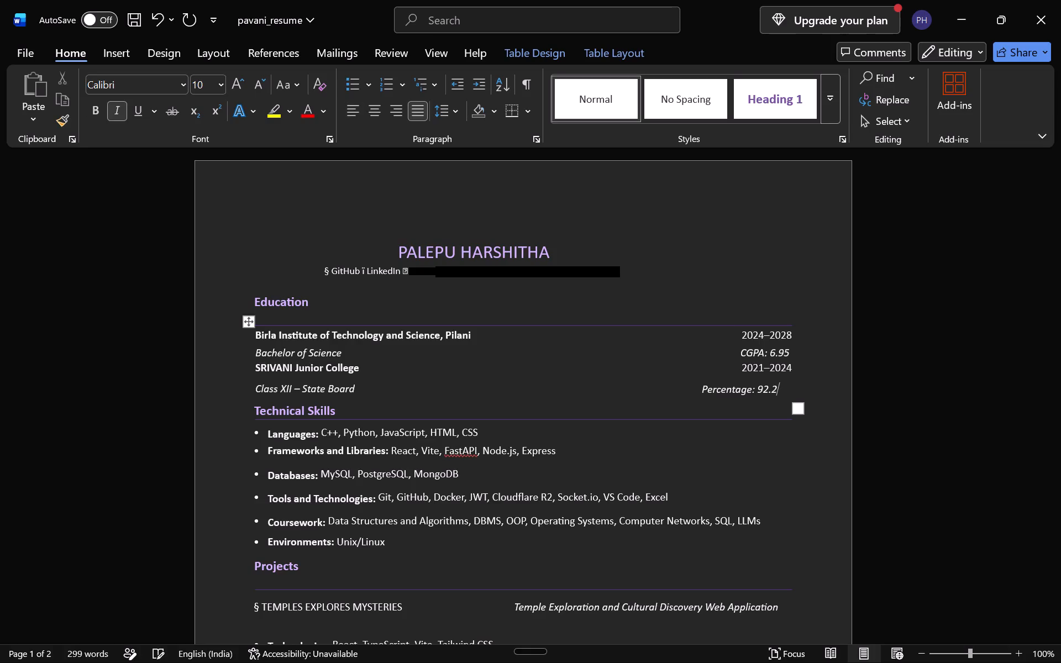
key("ctrl+5")
key("shift+asciicircum")
key("BackSpace")
key("shift+percent")
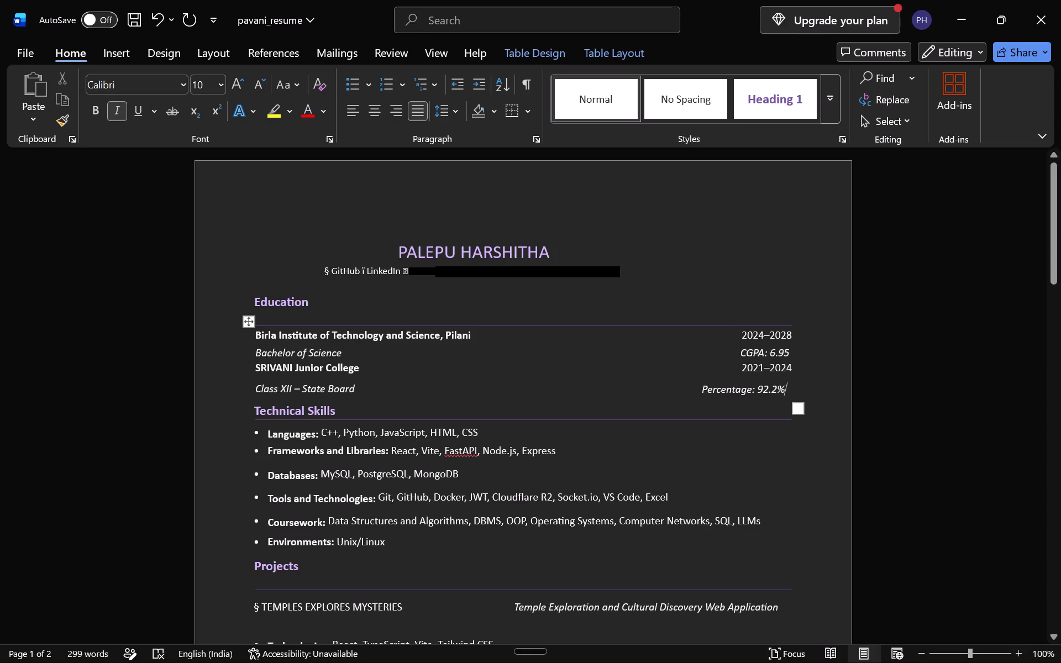
Review the rest of the resume, from Technical Skills through Projects to Hackathons and Positions of Responsibility.
scroll(531, 537, "down", 2)
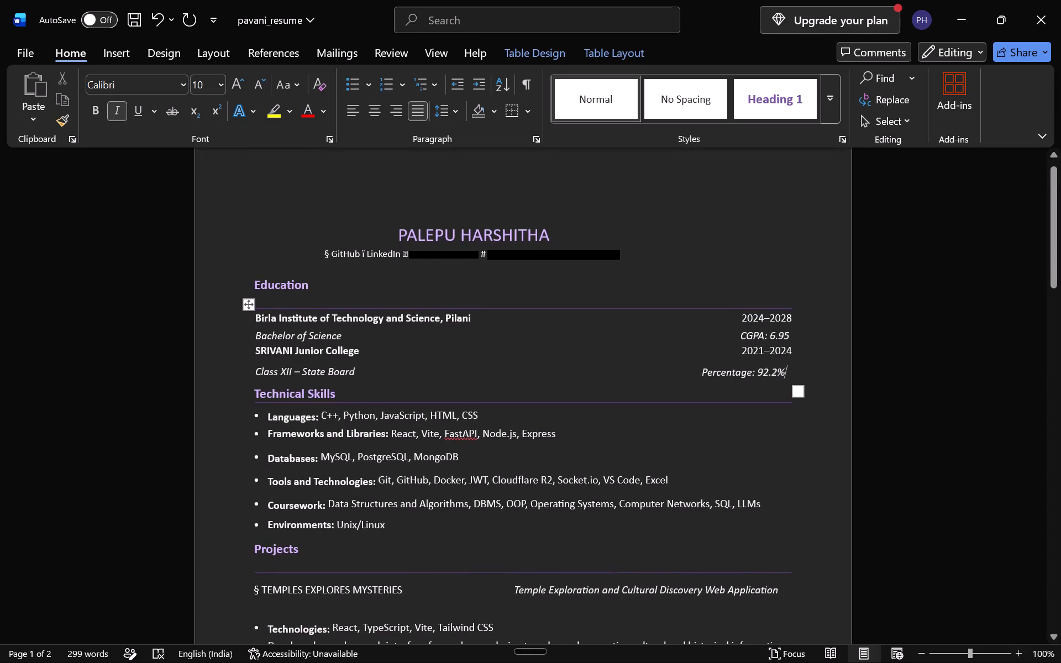
scroll(531, 537, "down", 1)
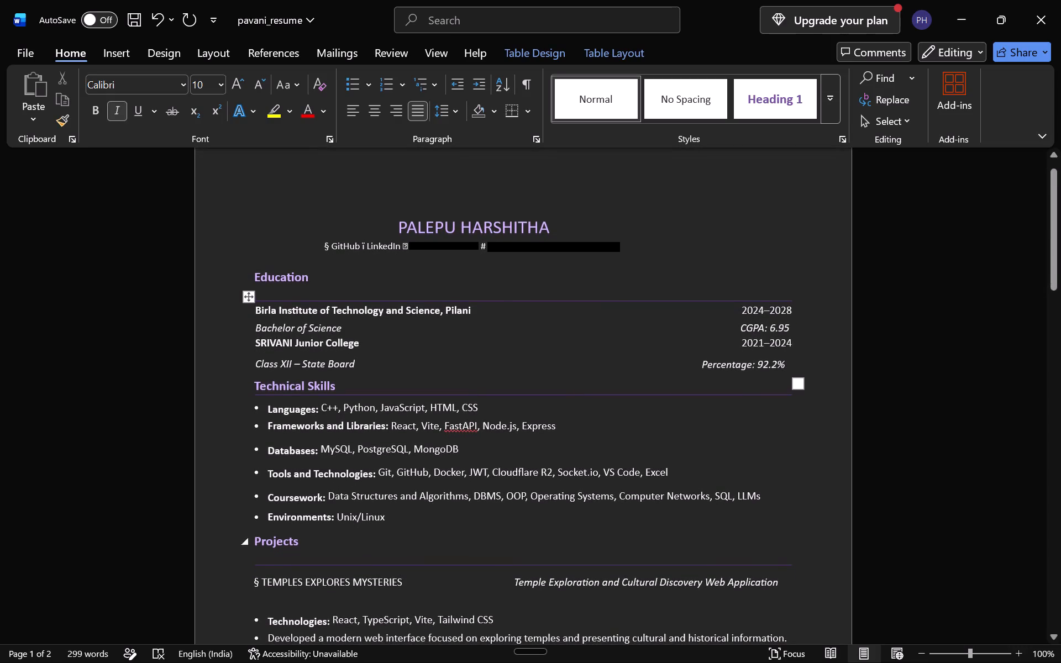
scroll(531, 537, "down", 1)
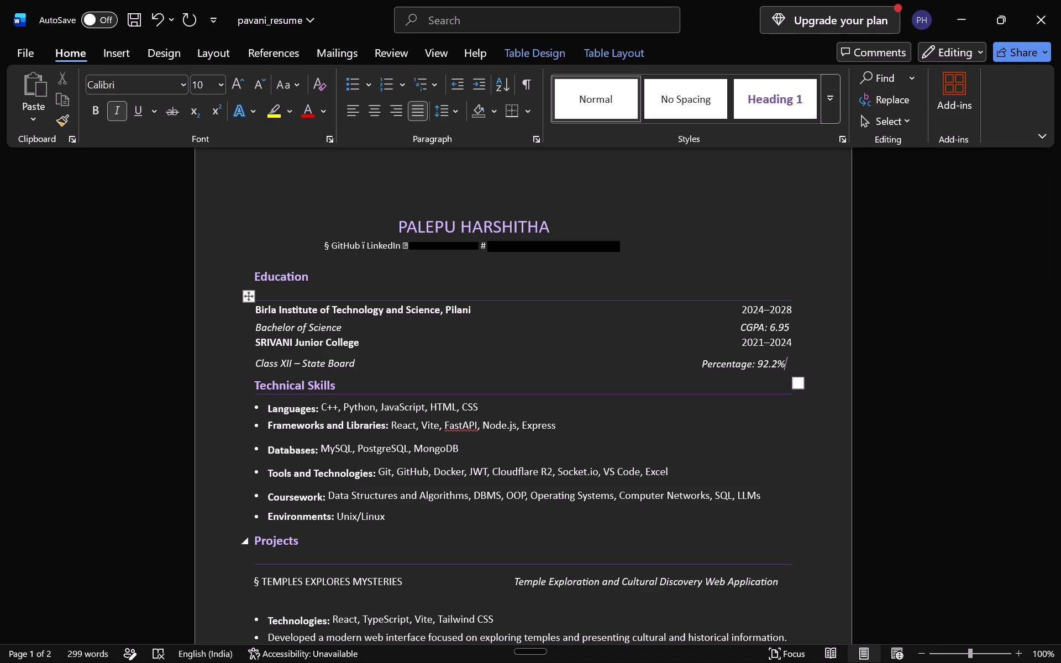
scroll(512, 451, "down", 1)
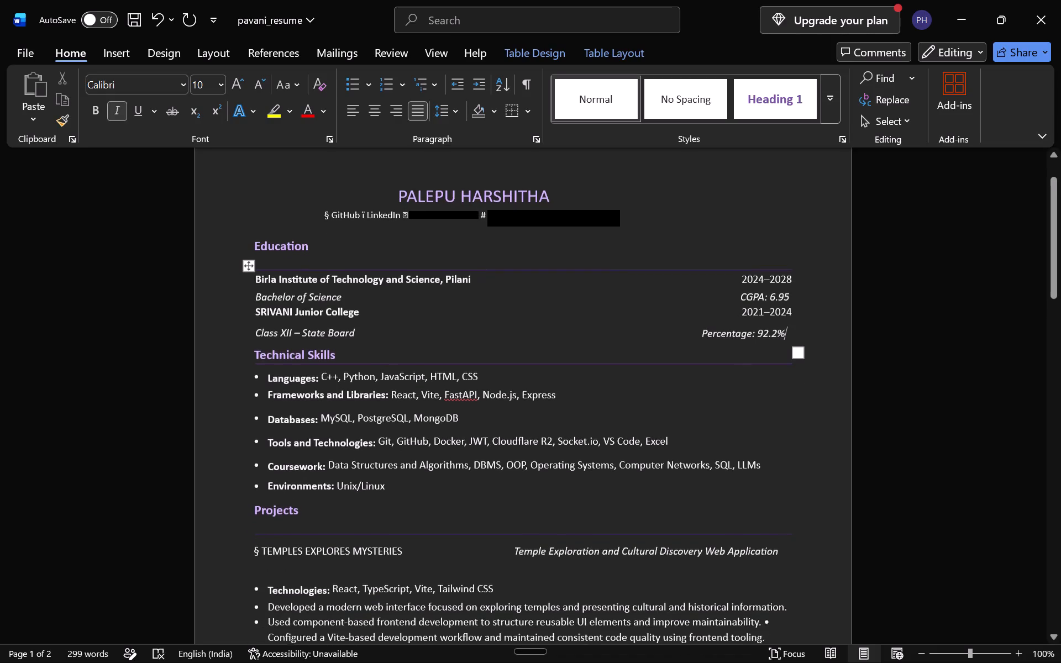
scroll(512, 451, "down", 1)
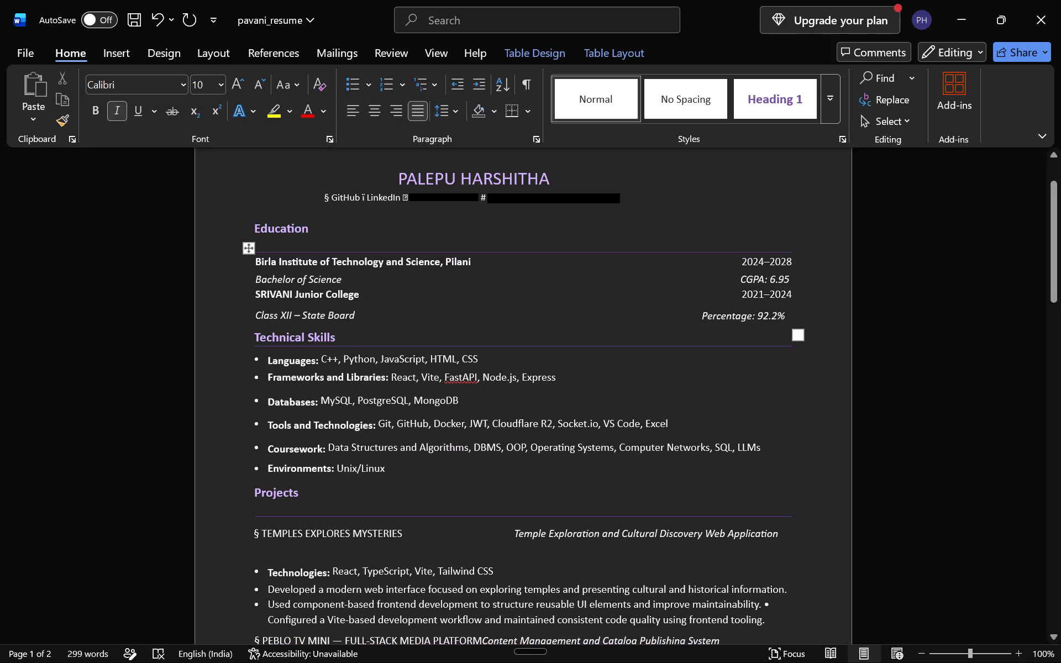
scroll(526, 507, "down", 3)
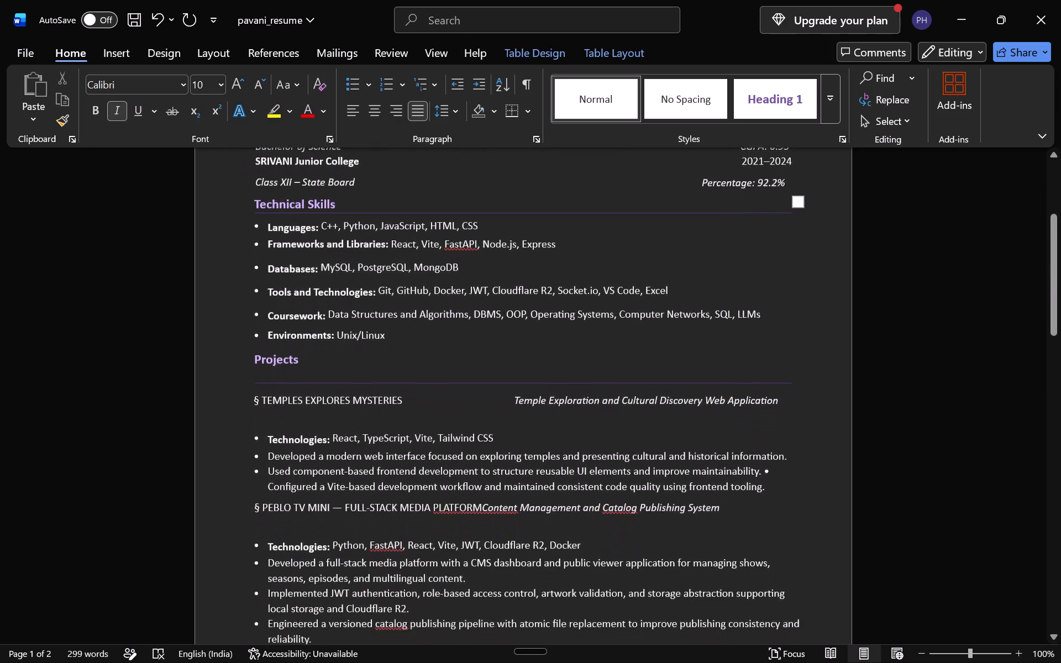
scroll(526, 507, "down", 2)
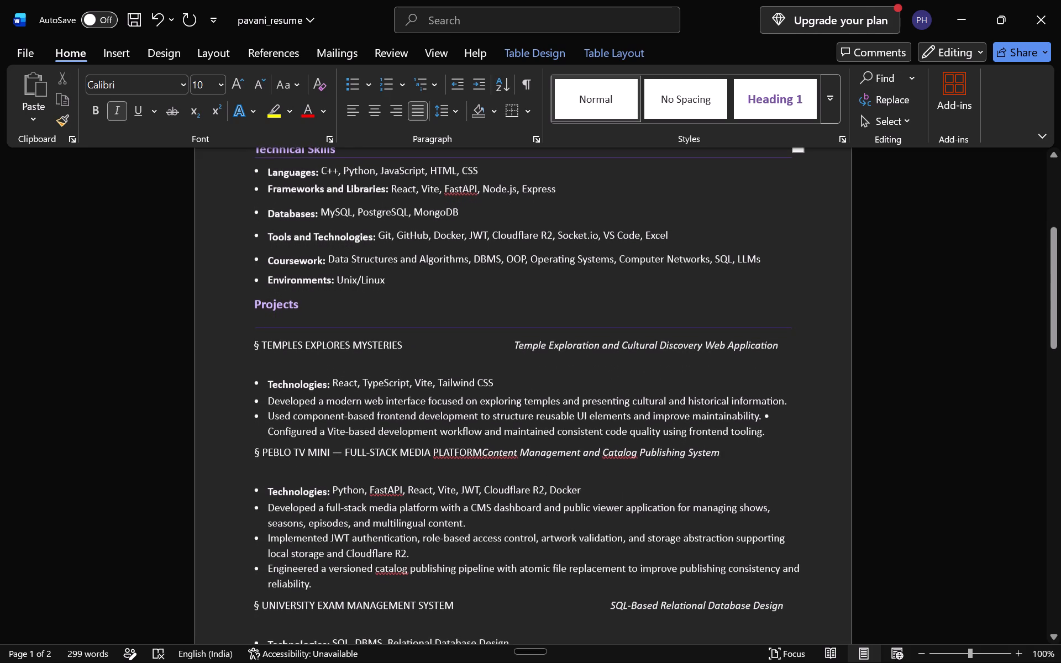
scroll(526, 507, "down", 1)
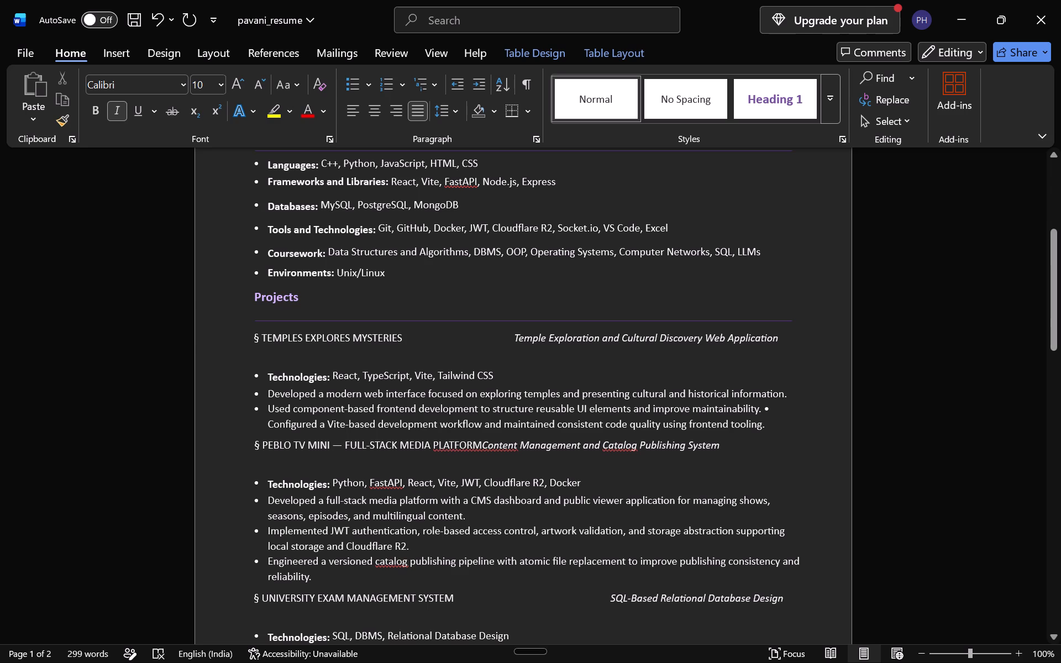
scroll(493, 520, "down", 1)
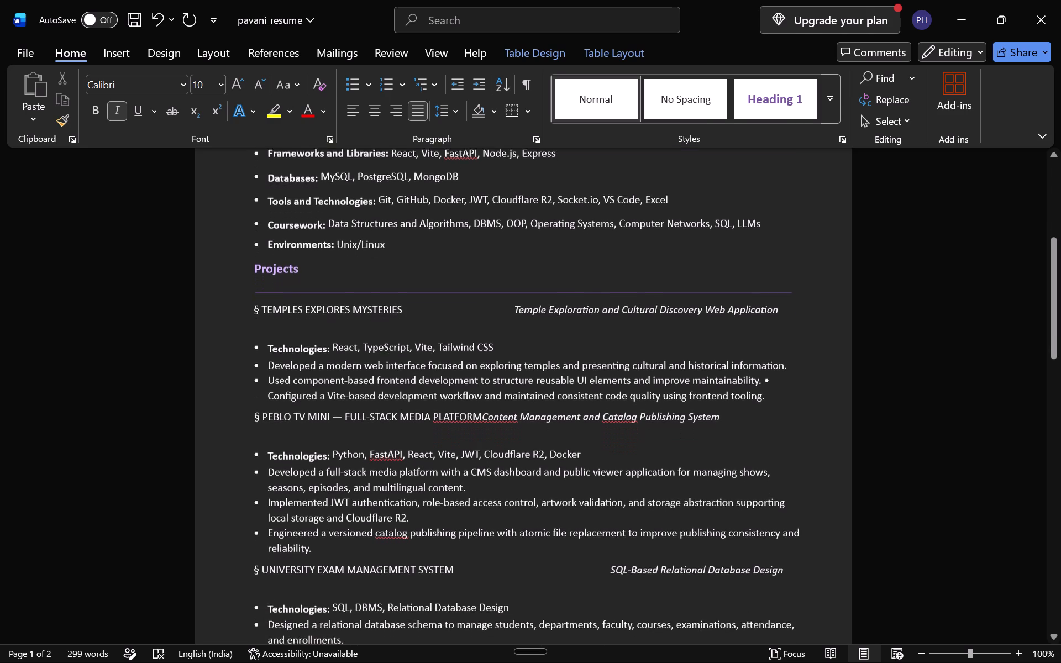
scroll(493, 520, "down", 2)
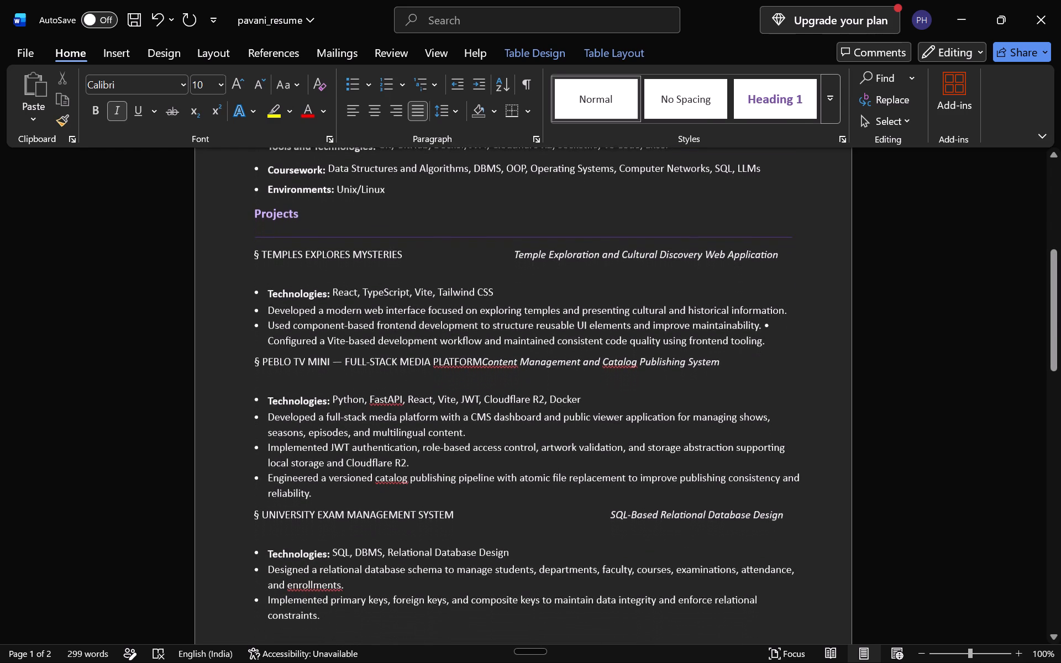
scroll(493, 520, "down", 1)
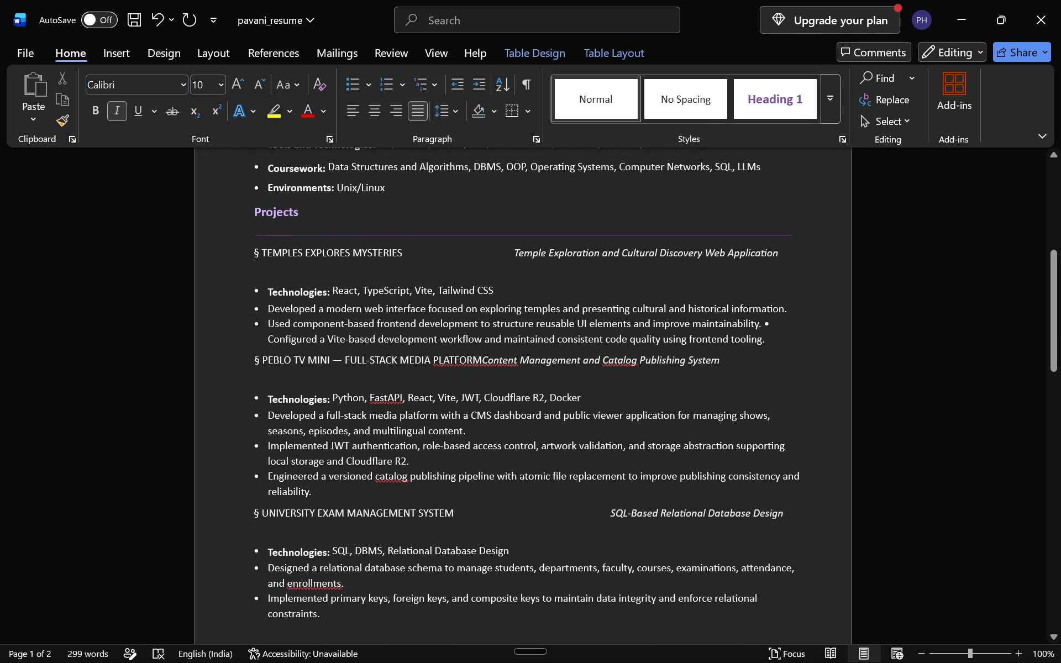
scroll(493, 520, "down", 3)
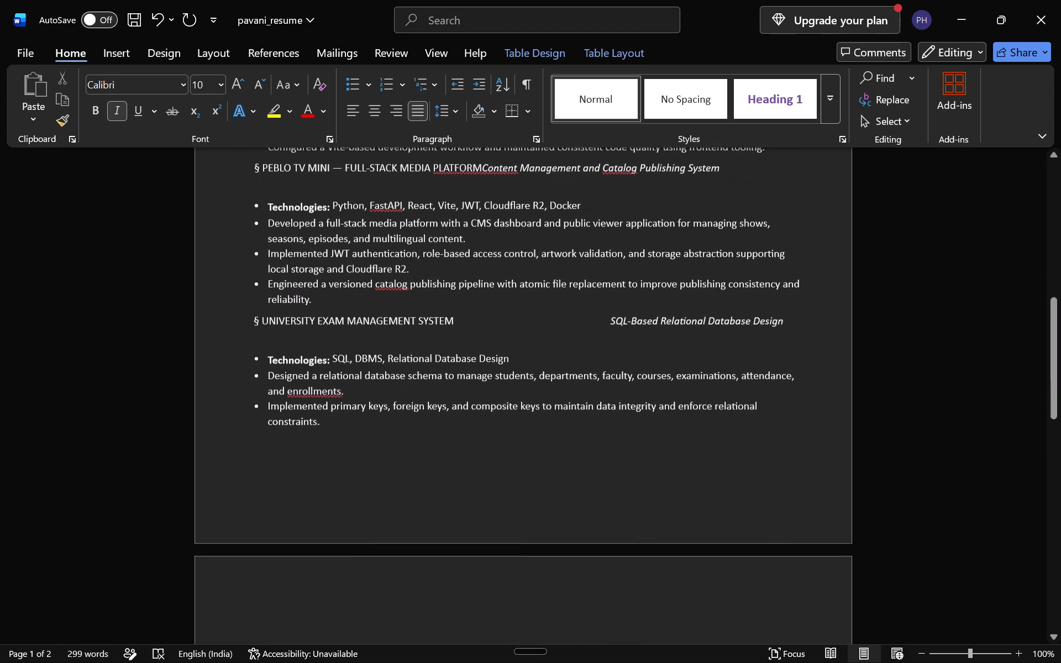
scroll(493, 520, "down", 1)
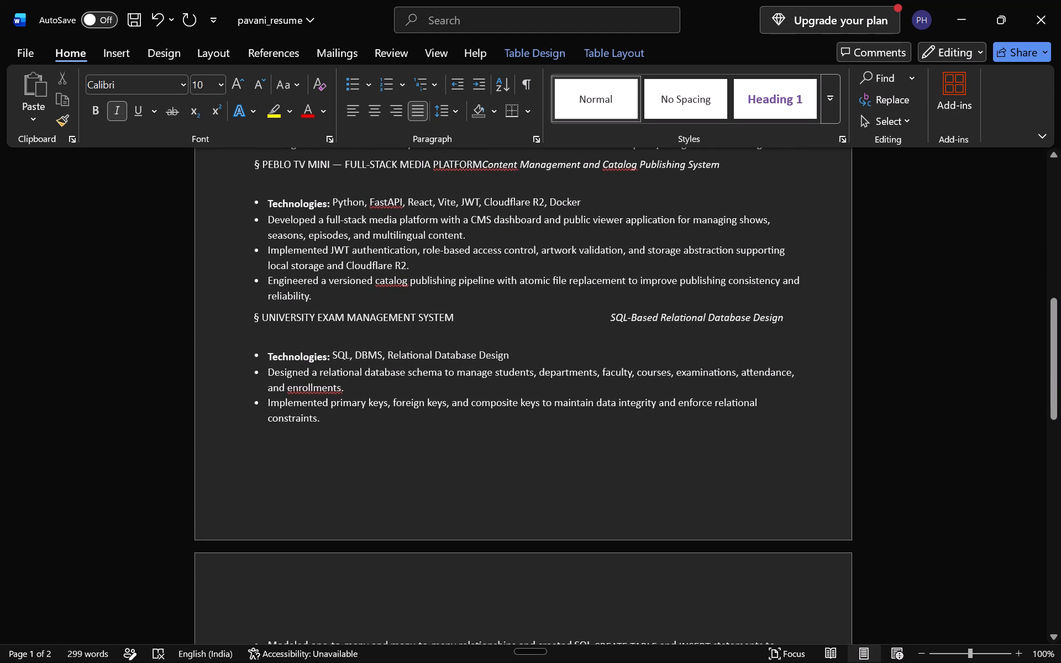
scroll(493, 520, "down", 2)
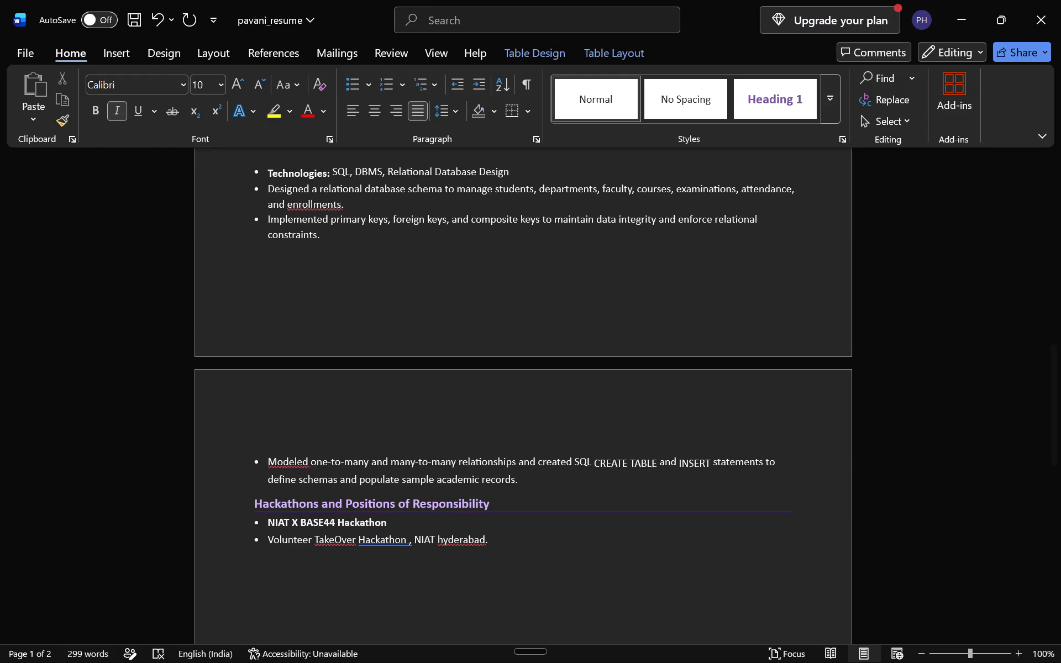
scroll(493, 520, "down", 8)
scroll(508, 641, "up", 6)
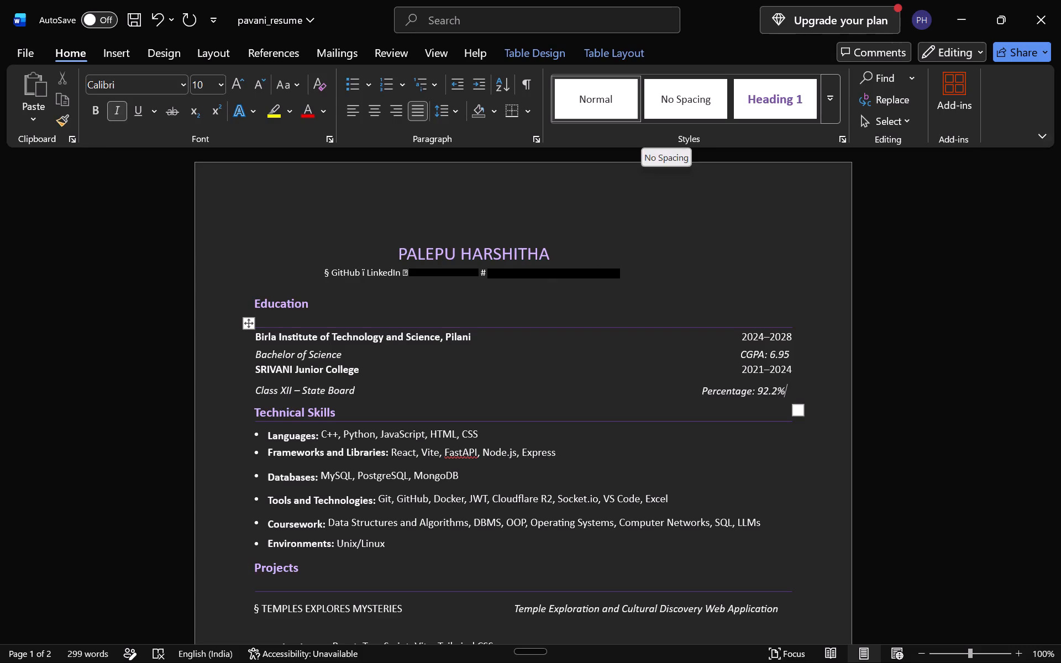
Save the edited resume as a Word Document named harshitha_resume in the Documents folder.
key("ctrl+s")
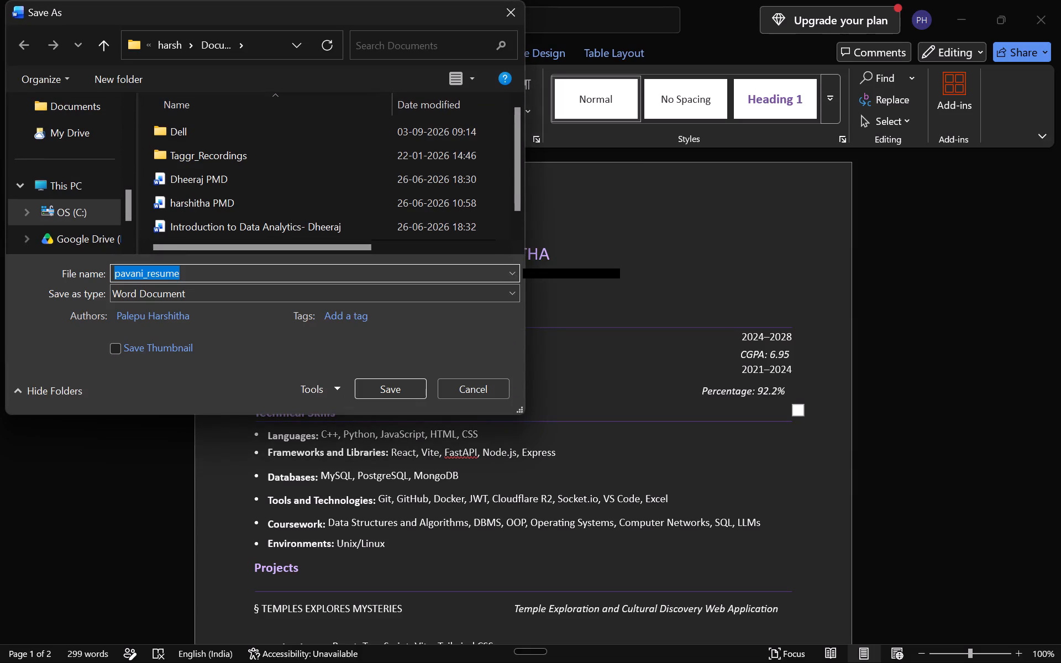
left_click(145, 270)
key("BackSpace")
key("BackSpace")
key("BackSpace")
key("BackSpace")
key("BackSpace")
key("BackSpace")
key("BackSpace")
key("BackSpace")
key("BackSpace")
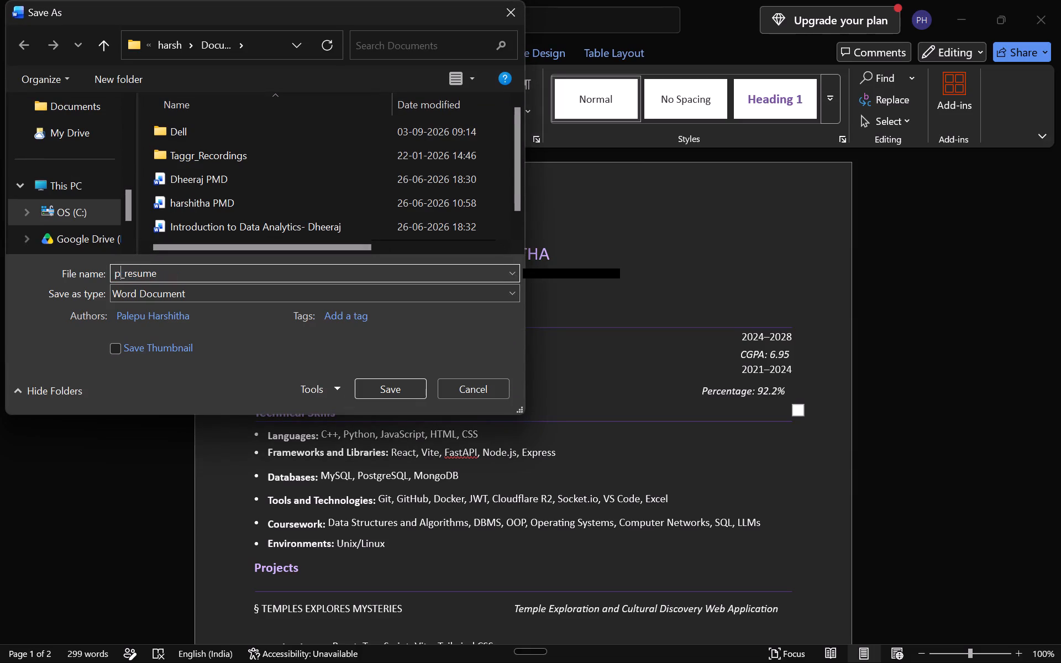
type("harshitha")
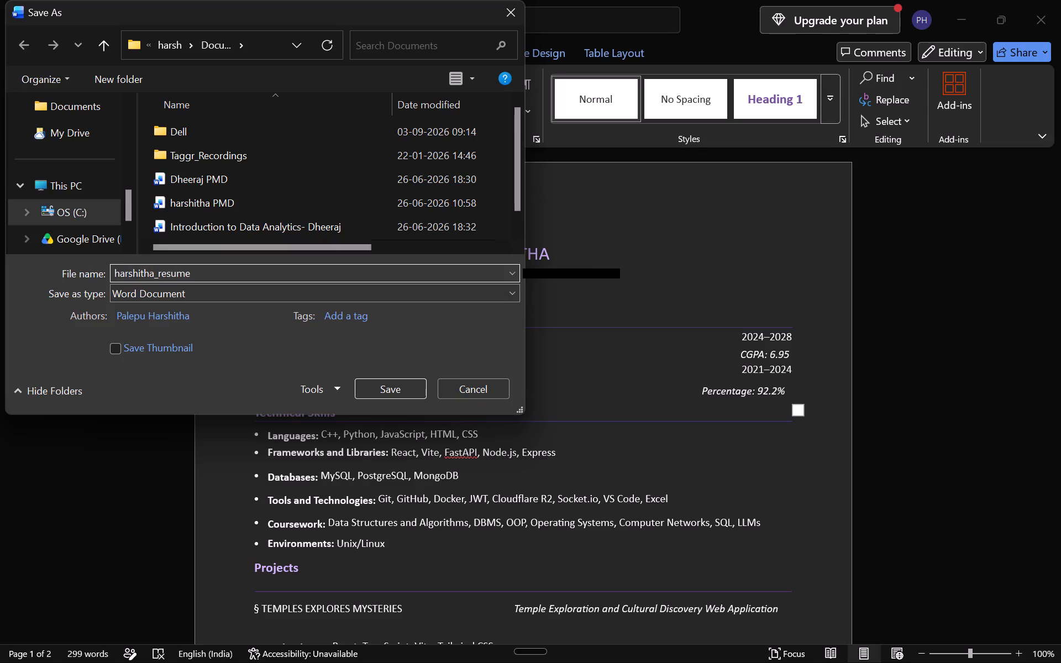
left_click(403, 391)
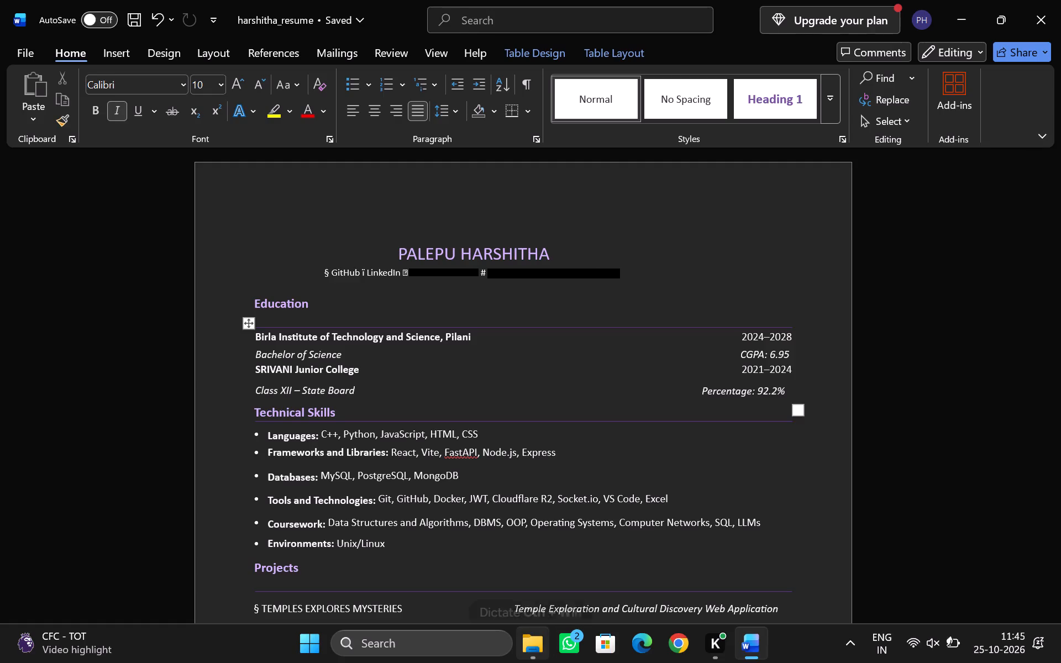
Switch to File Explorer, view Home instead of the search results, and close the window.
left_click(536, 654)
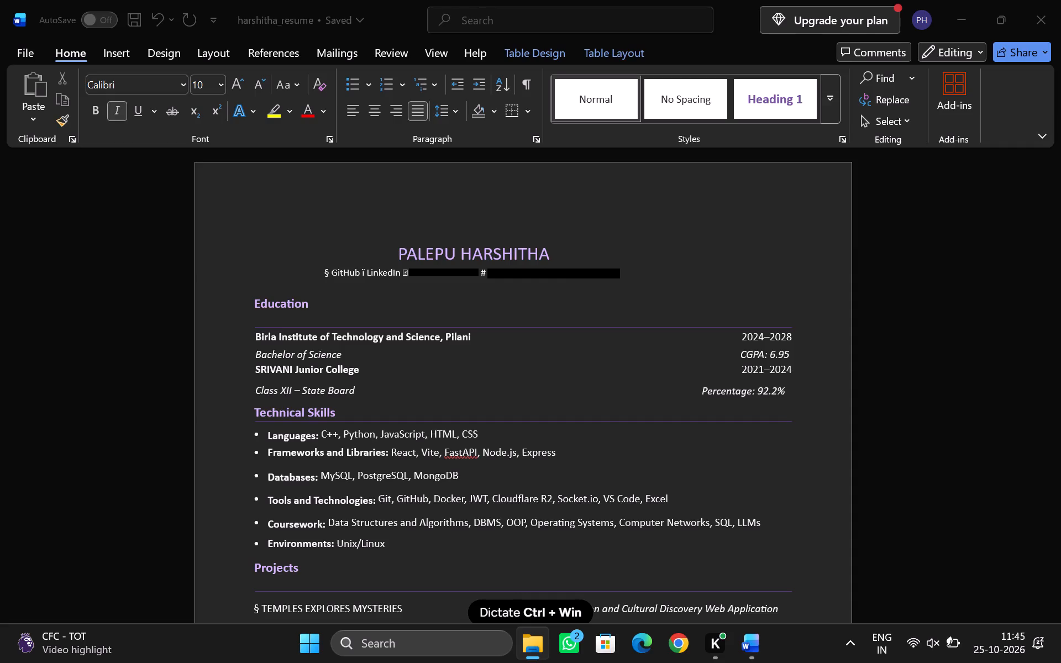
left_click(529, 650)
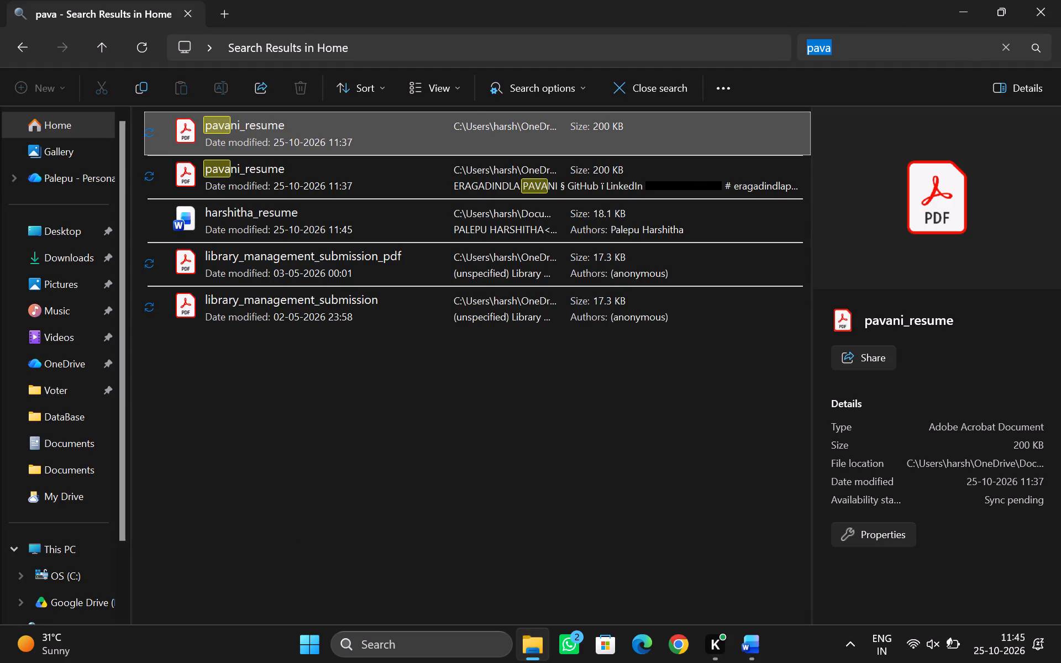
left_click(86, 111)
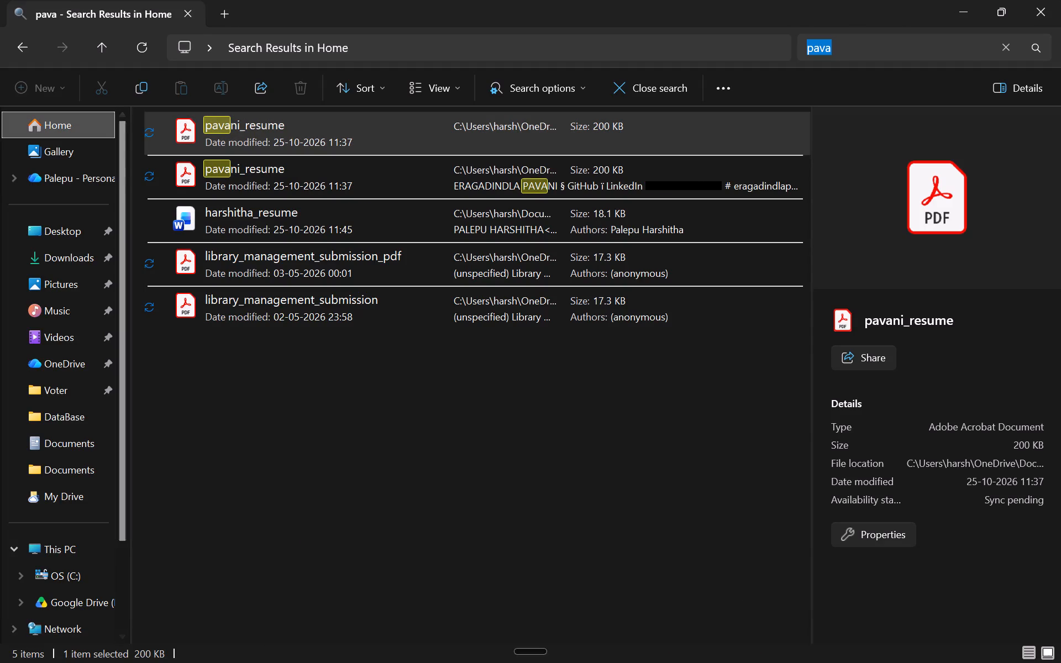
left_click(75, 123)
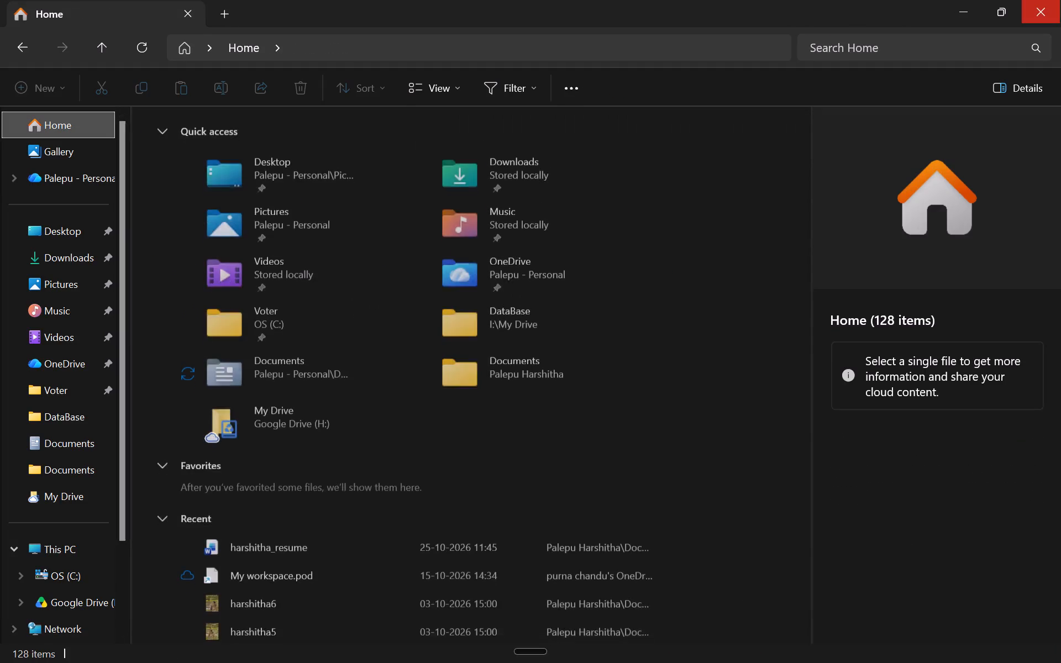
left_click(1060, 0)
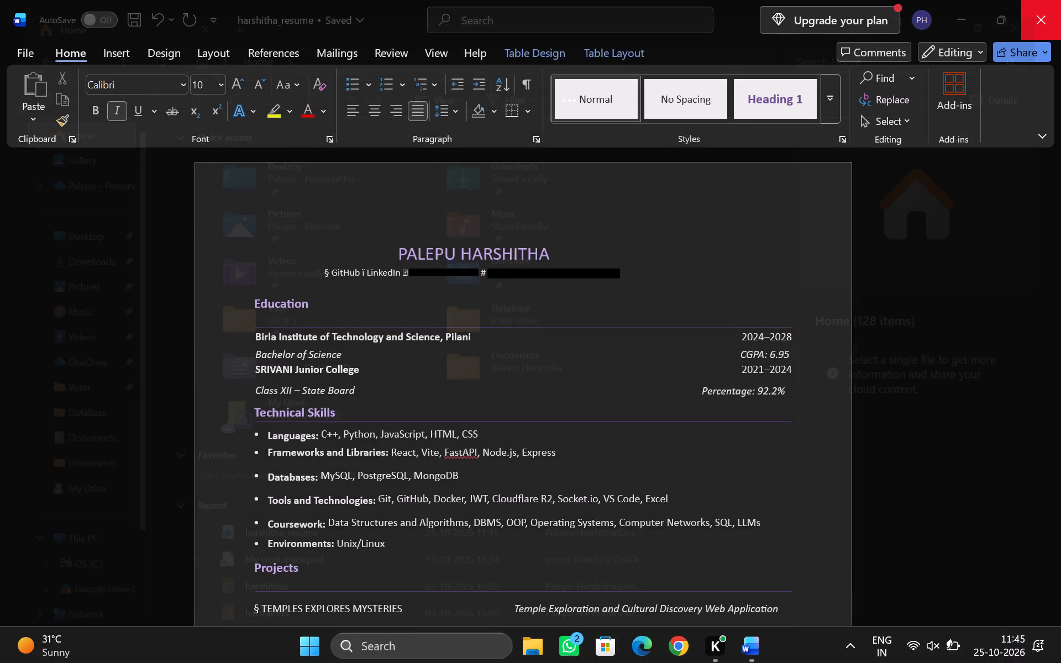
Close the saved harshitha_resume document and its Word window.
left_click(1056, 0)
left_click(1056, 0)
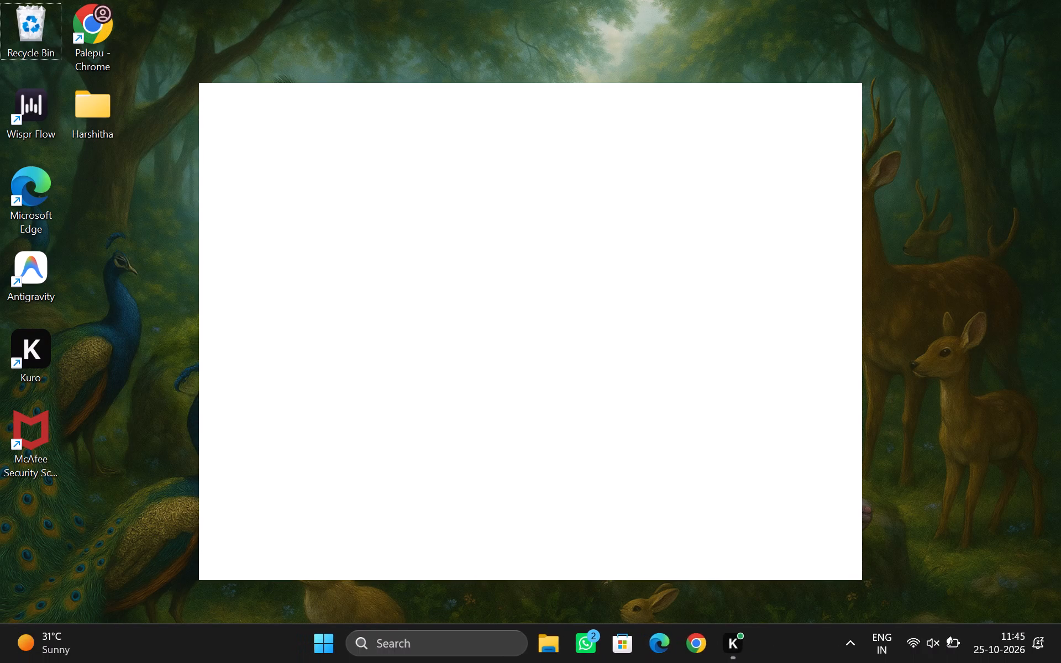
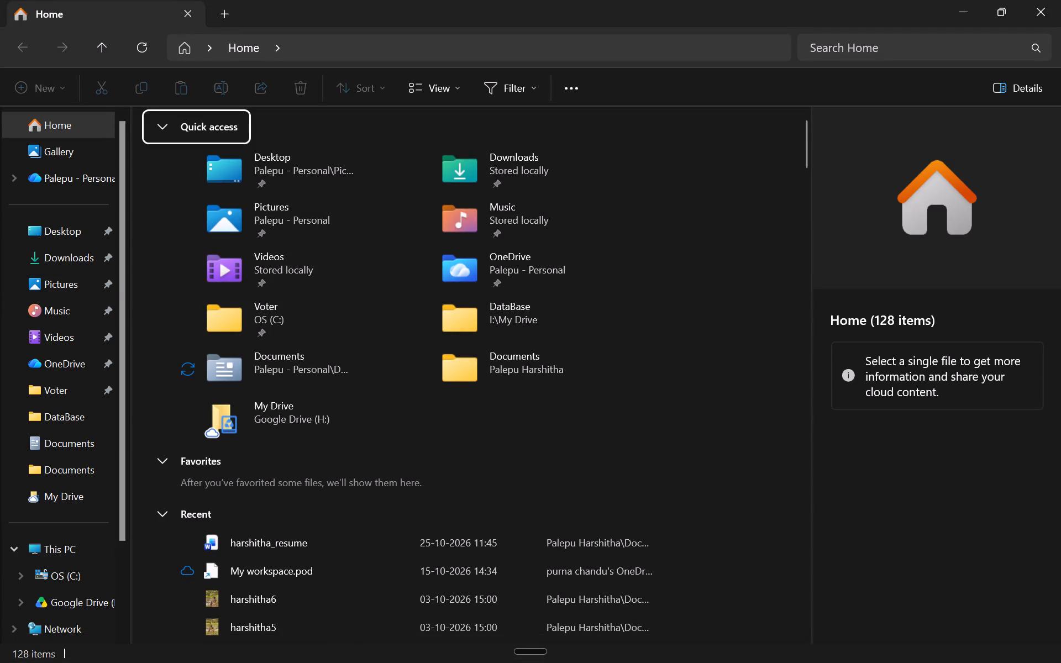
Bring up the available file actions for the harshitha_resume document among the recent files.
right_click(311, 538)
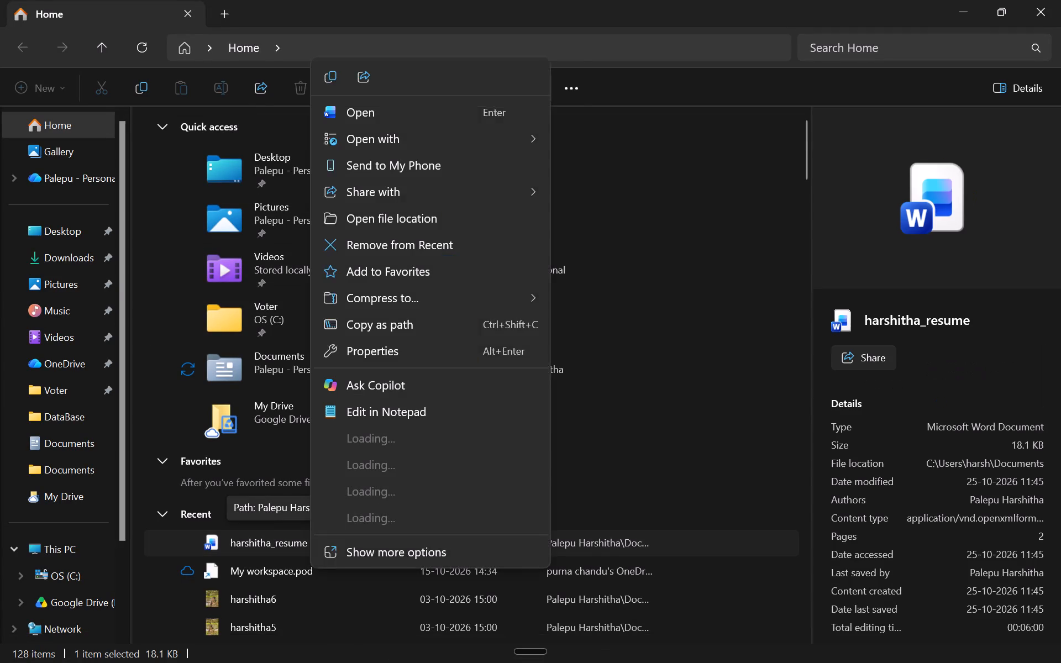
Open the sharing options for the harshitha_resume document.
left_click(365, 77)
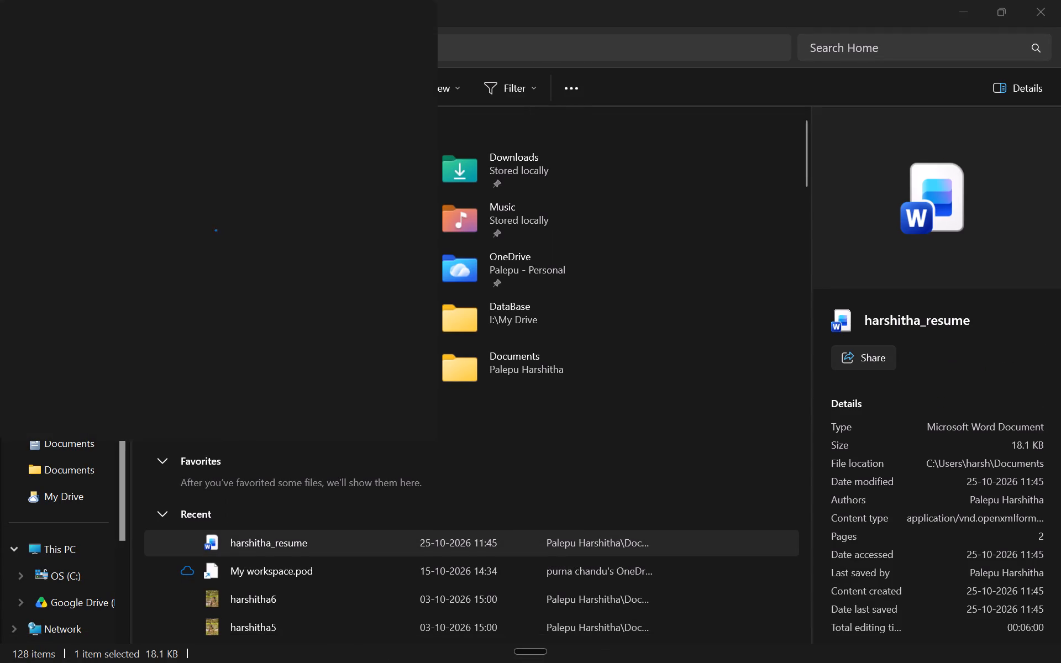
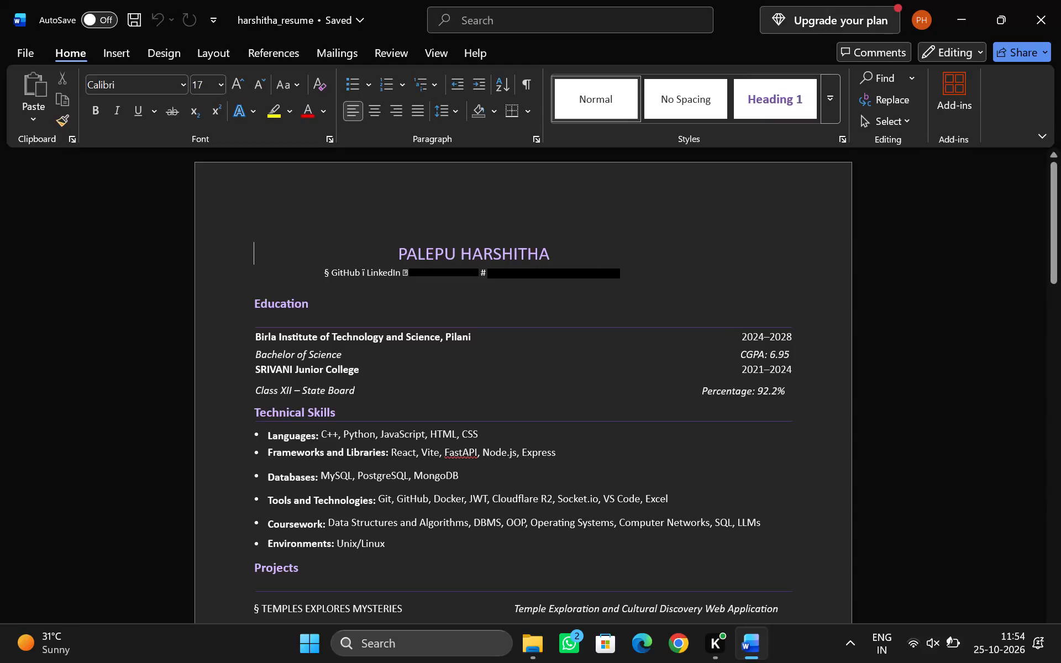
Review the reopened harshitha_resume document from the Education section through the Projects entries to the end of the first page.
scroll(736, 468, "down", 2)
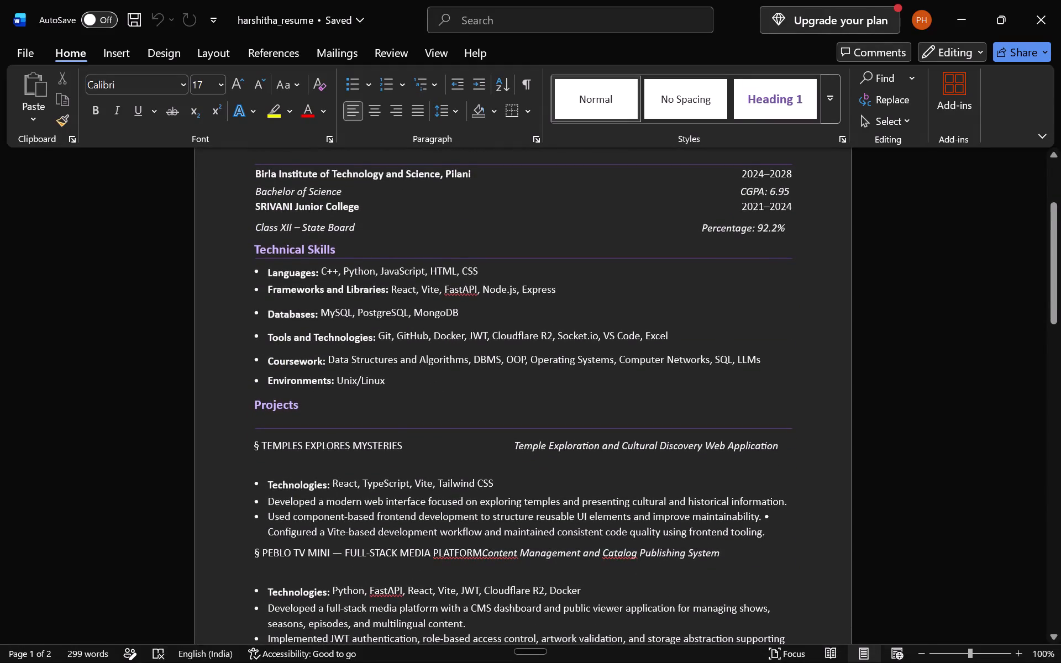
scroll(736, 468, "down", 3)
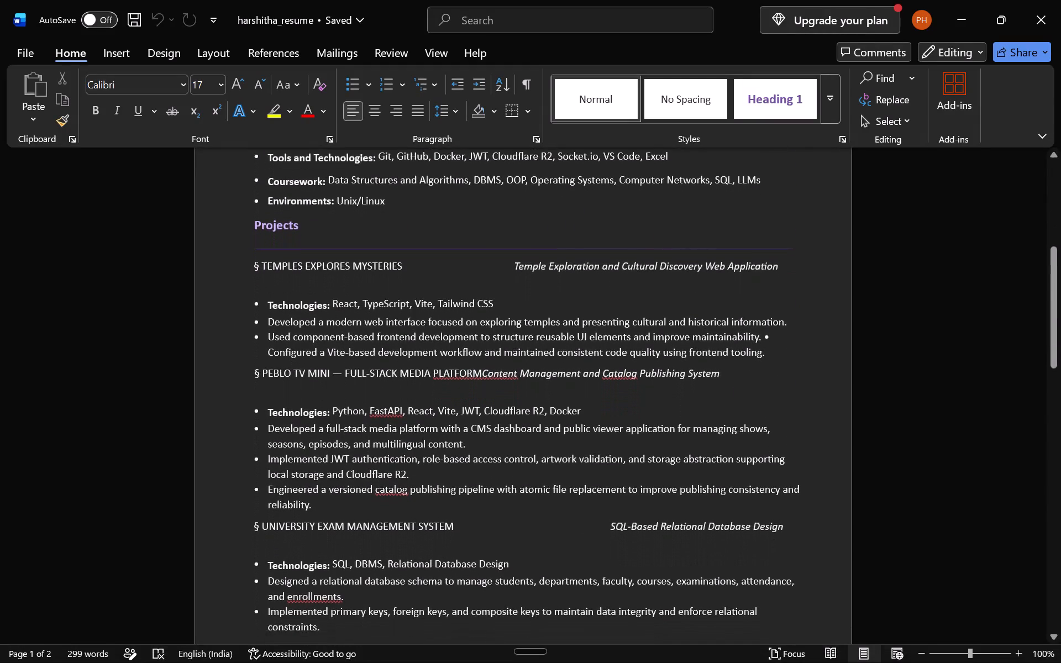
scroll(736, 468, "down", 2)
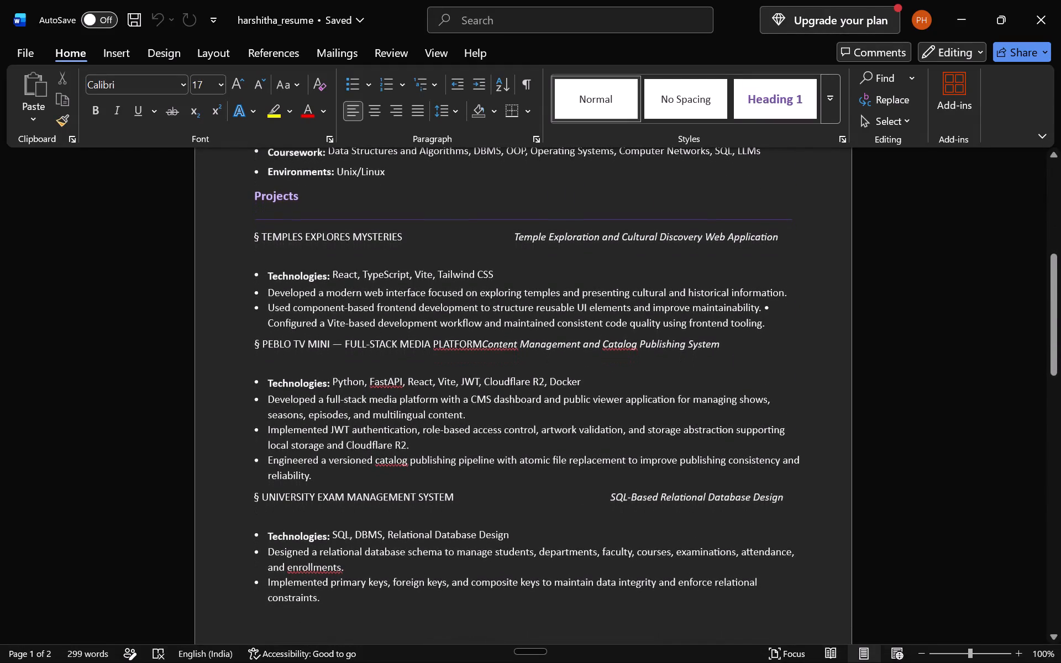
scroll(728, 428, "down", 2)
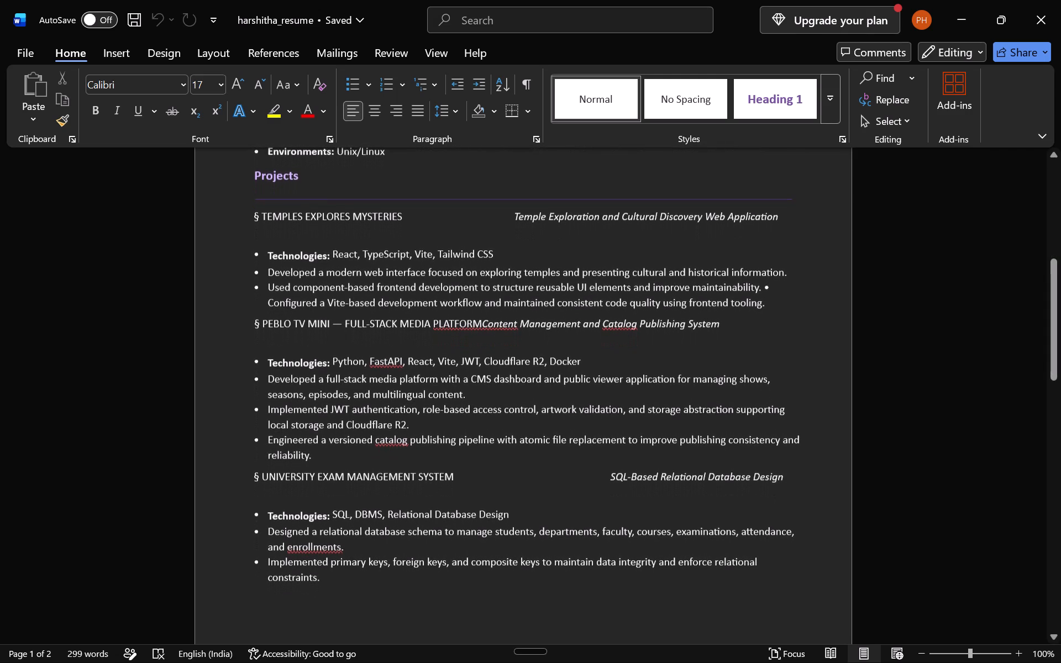
scroll(728, 428, "down", 1)
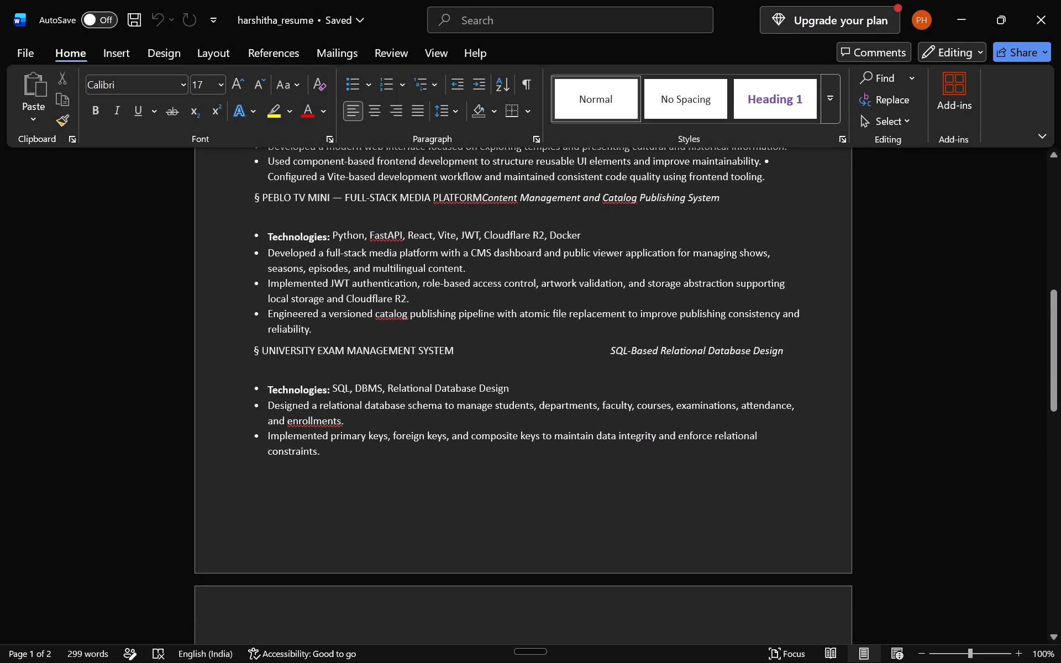
scroll(728, 428, "down", 1)
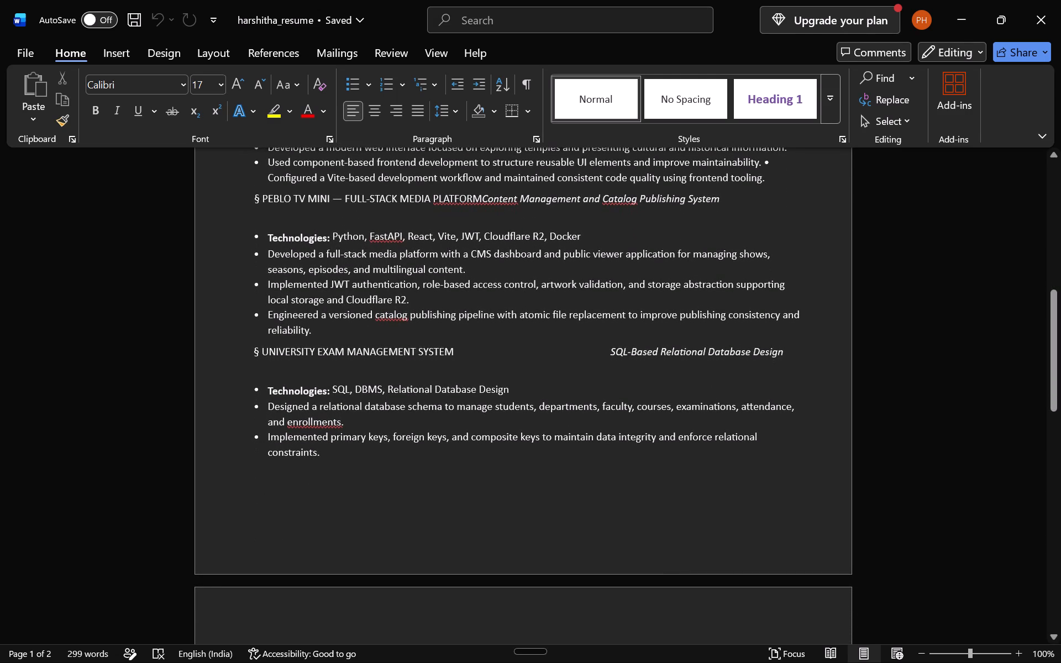
Delete the PEBLO TV MINI and UNIVERSITY EXAM MANAGEMENT SYSTEM entries from the Projects section.
scroll(728, 428, "down", 2)
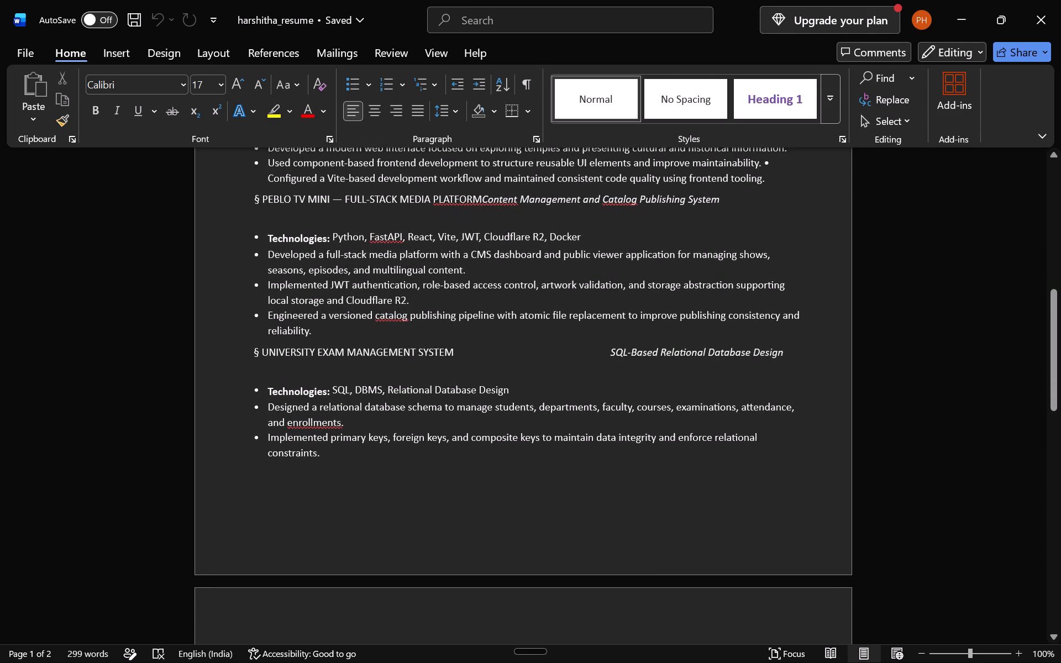
scroll(728, 428, "down", 4)
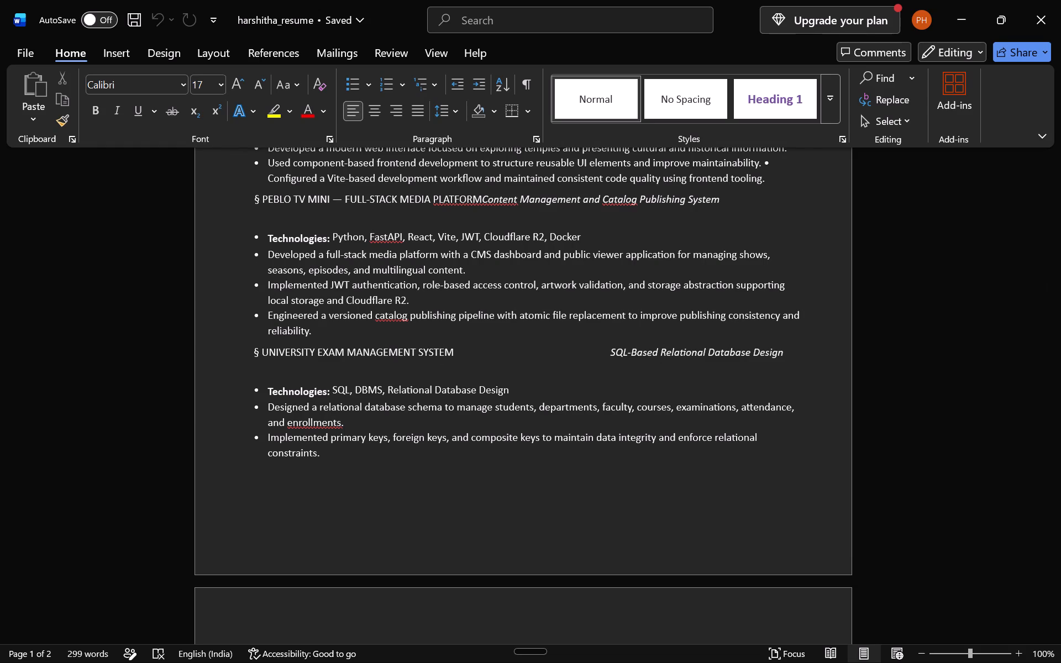
scroll(728, 428, "down", 1)
scroll(728, 428, "up", 1)
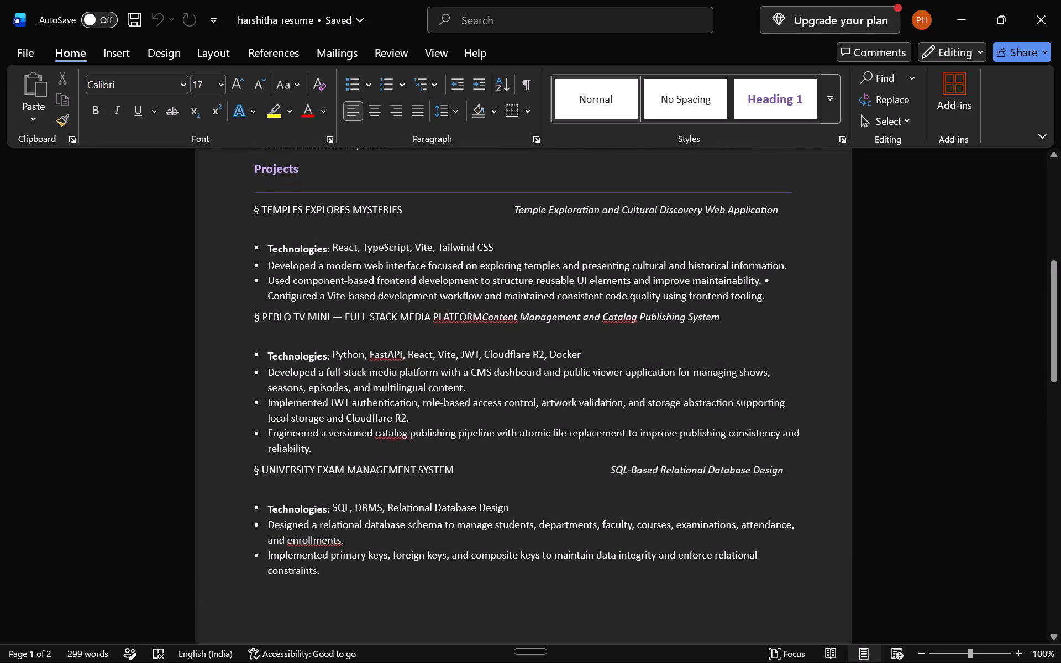
scroll(728, 428, "up", 1)
left_click_drag(253, 315, 381, 593)
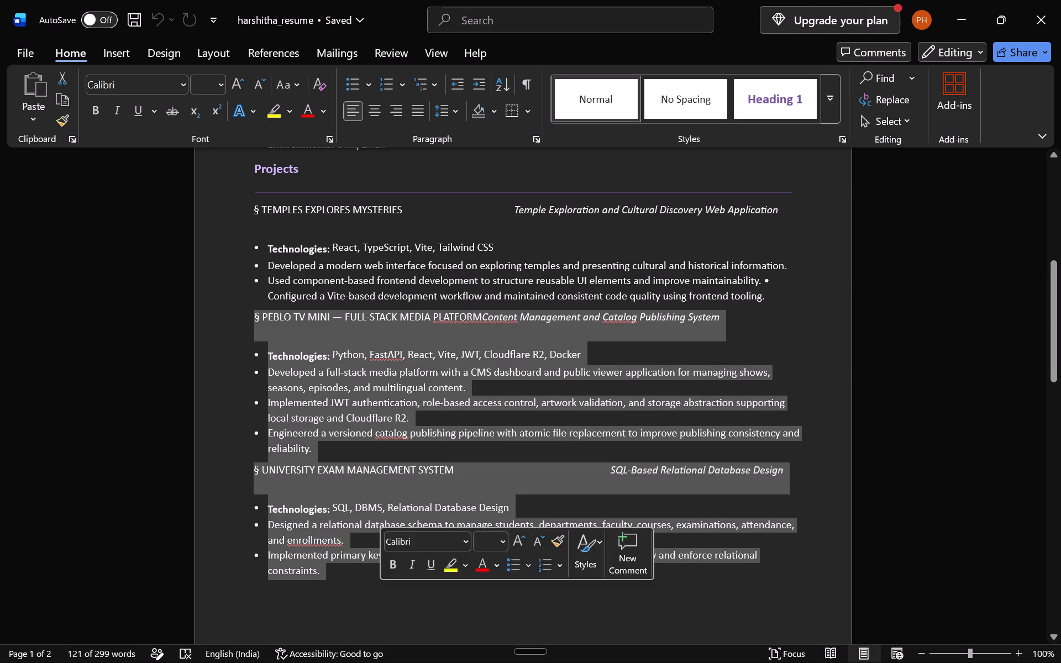
key("BackSpace")
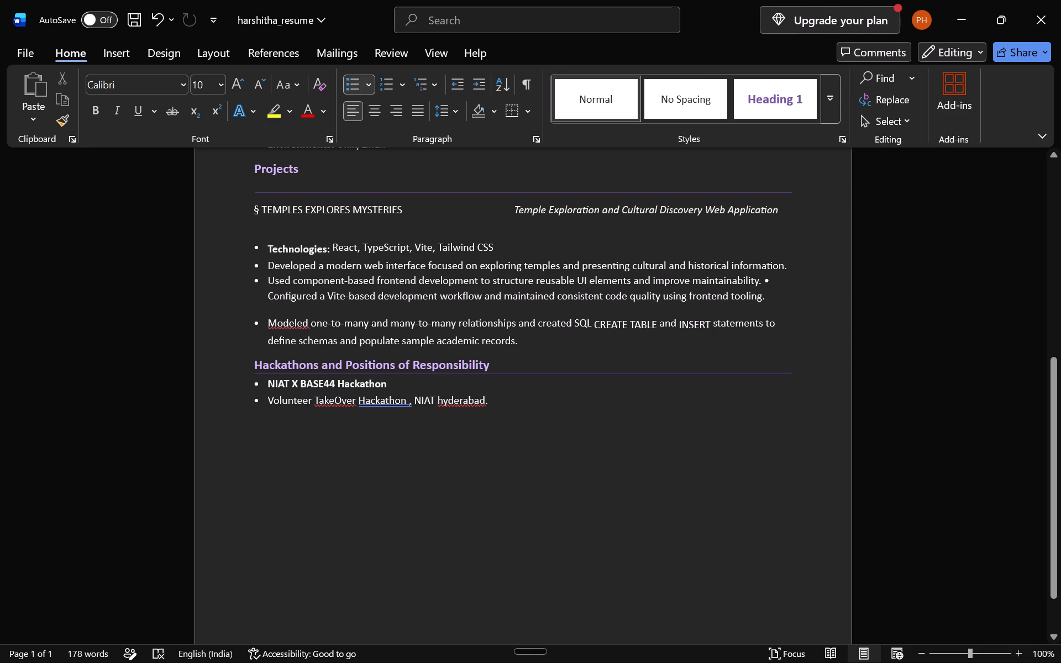
Delete the leftover "Modeled one-to-many and many-to-many relationships" bullet and the "§ TEMPLES EXPLORES MYSTERIES" title from the Projects section.
left_click_drag(255, 323, 537, 342)
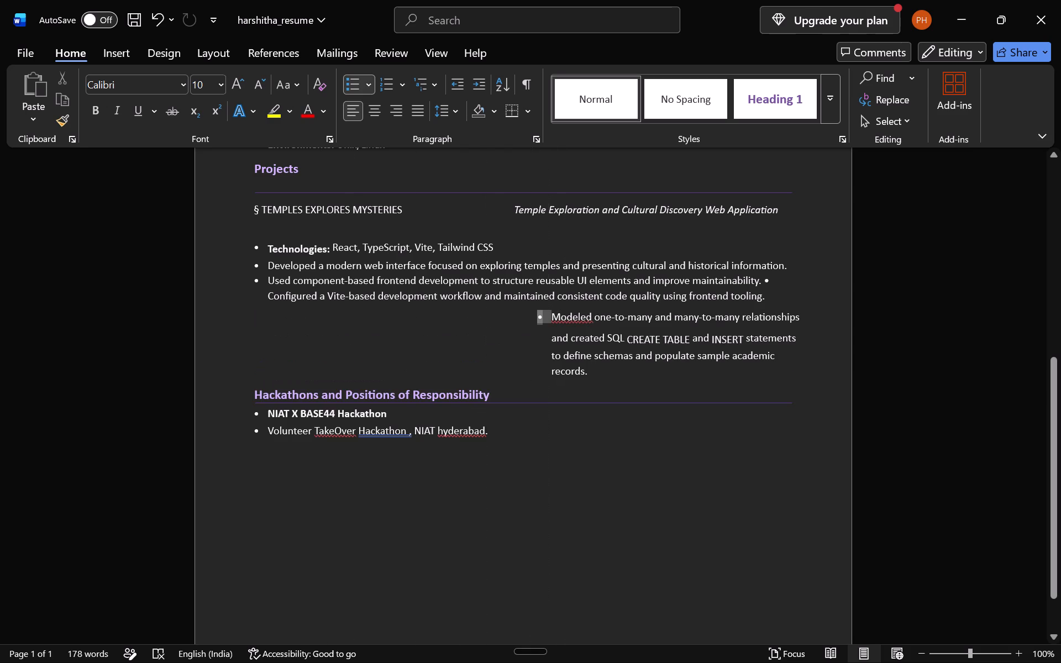
left_click_drag(589, 378, 539, 316)
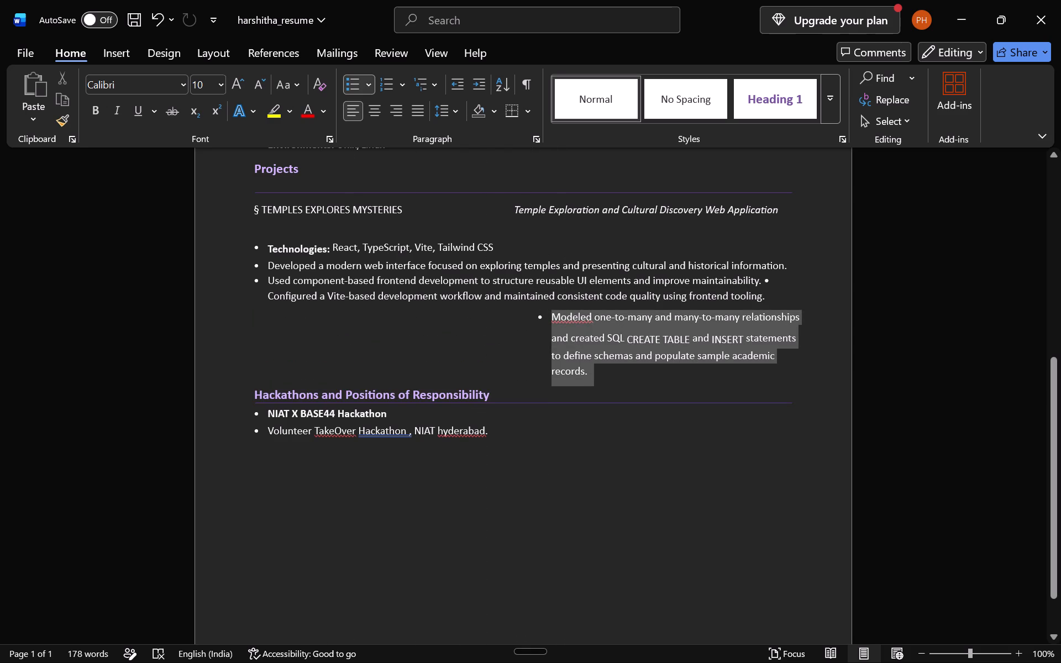
left_click_drag(539, 316, 528, 315)
key("BackSpace")
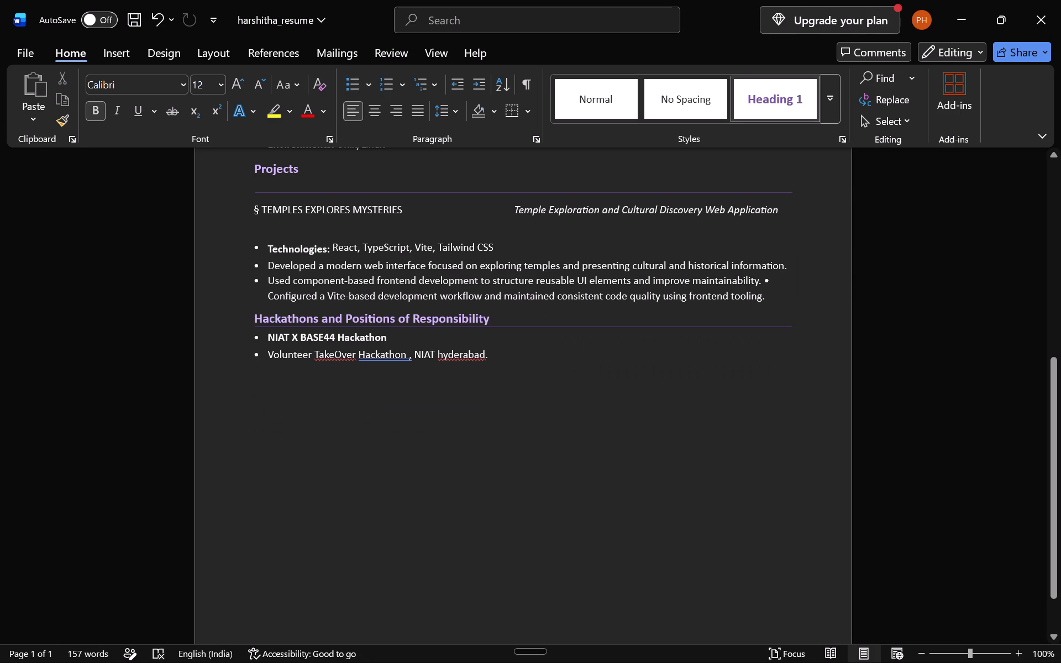
Move the "Configured a Vite-based development workflow" text onto its own line below the component-based bullet, without an extra automatic bullet.
left_click(761, 280)
left_click(761, 280)
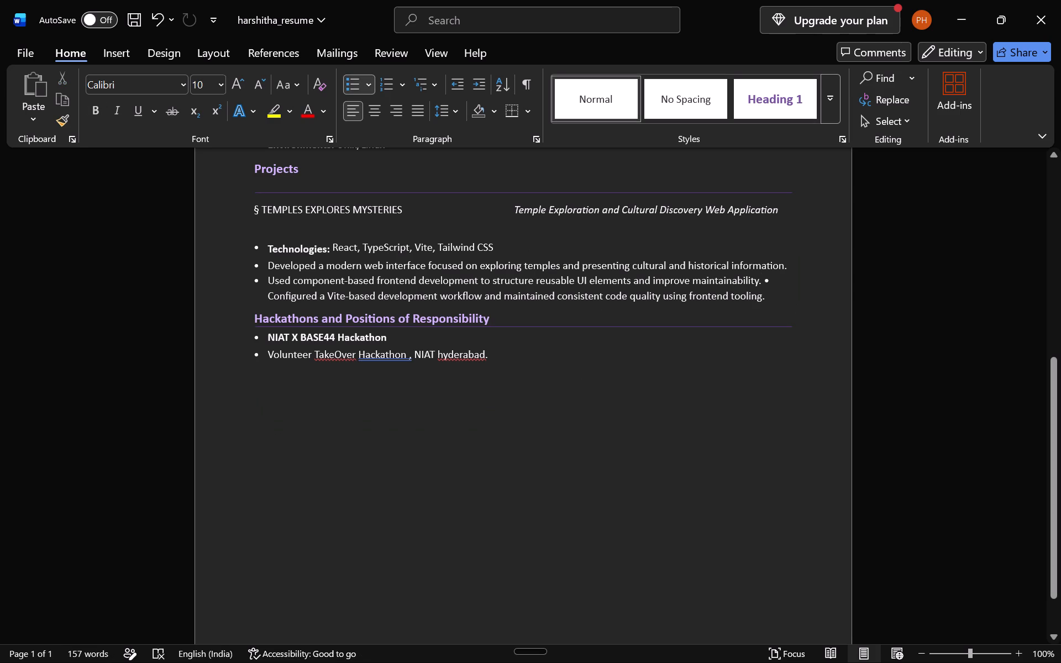
key("Return")
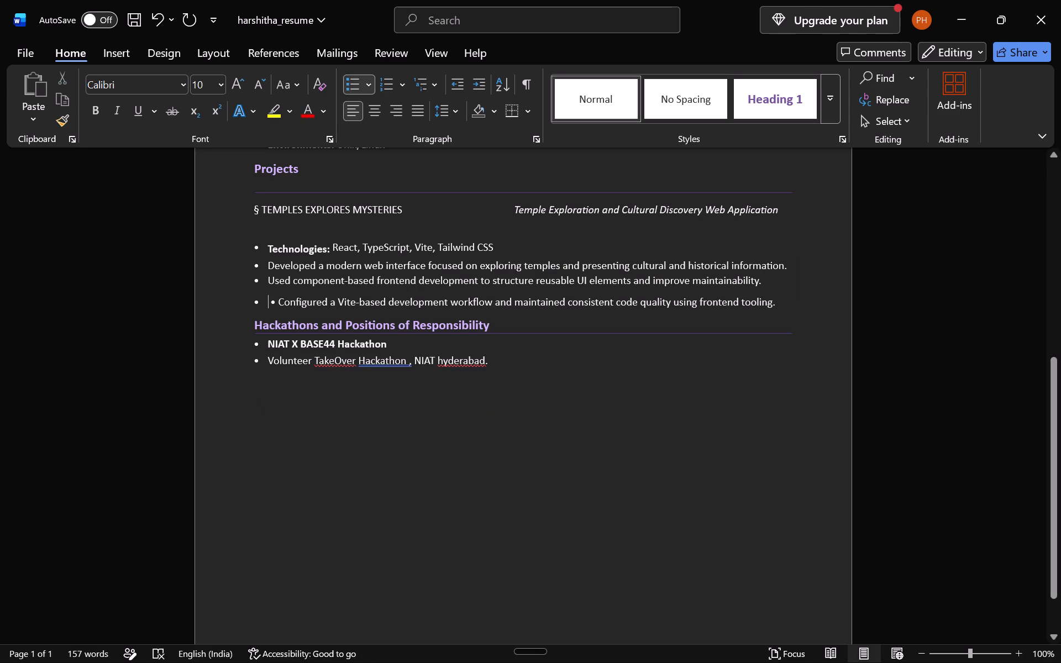
key("BackSpace")
key("BackSpace")
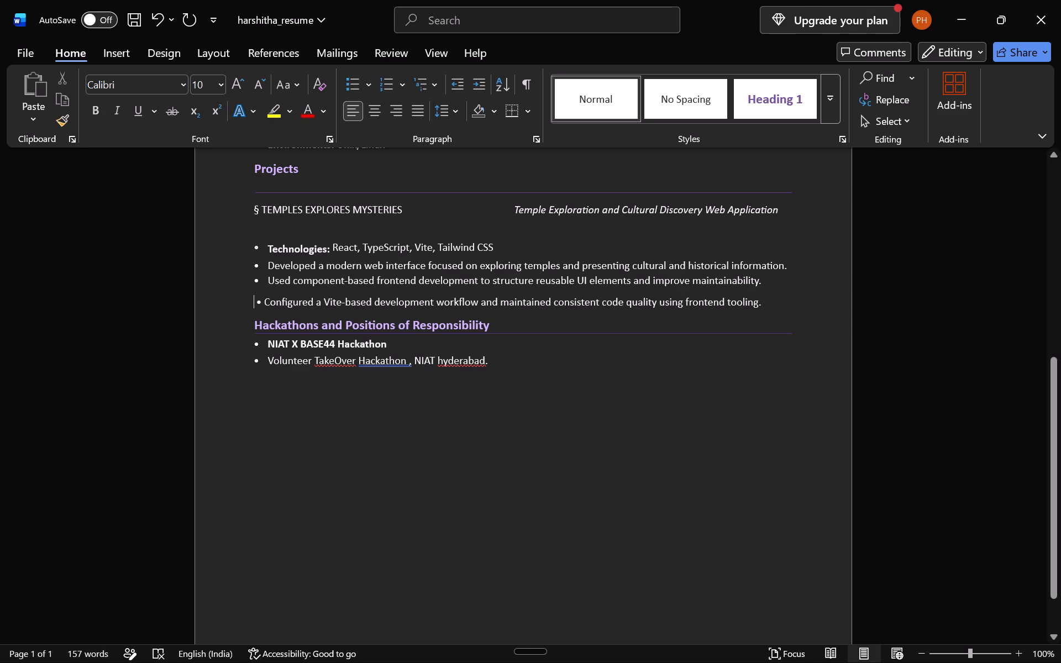
Delete the "§ TEMPLES EXPLORES MYSTERIES" title from the Projects section, keeping its italic subtitle.
left_click(414, 211)
key("BackSpace")
key("BackSpace")
key("BackSpace")
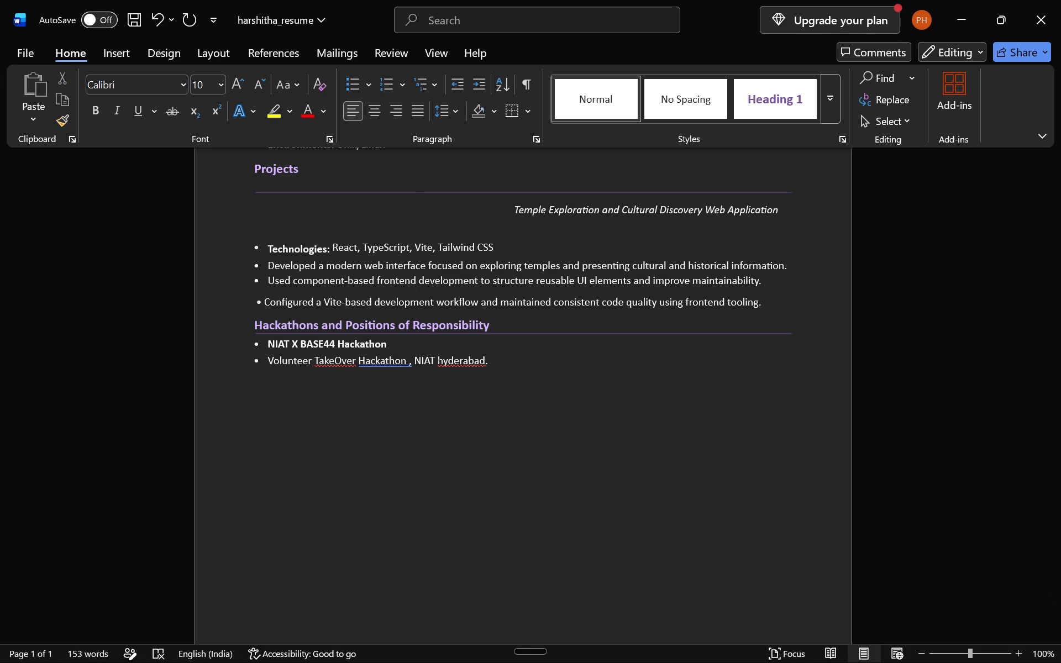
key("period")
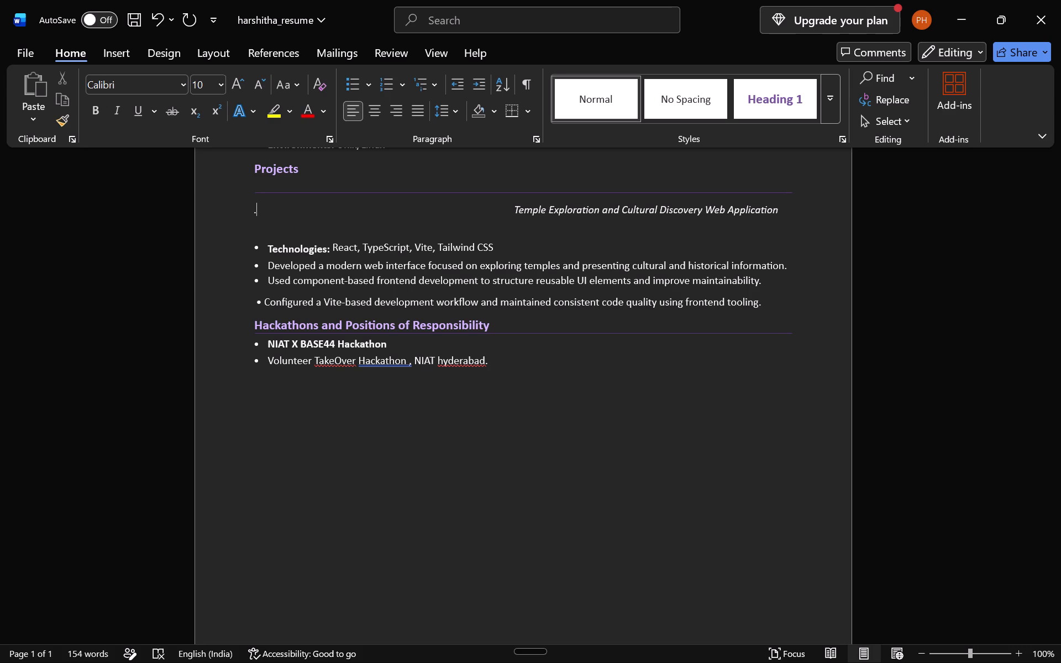
key("BackSpace")
Select the text from the "Temple Exploration and Cultural Discovery Web Application" subtitle through the Technologies line.
left_click(414, 211)
left_click_drag(414, 211, 205, 259)
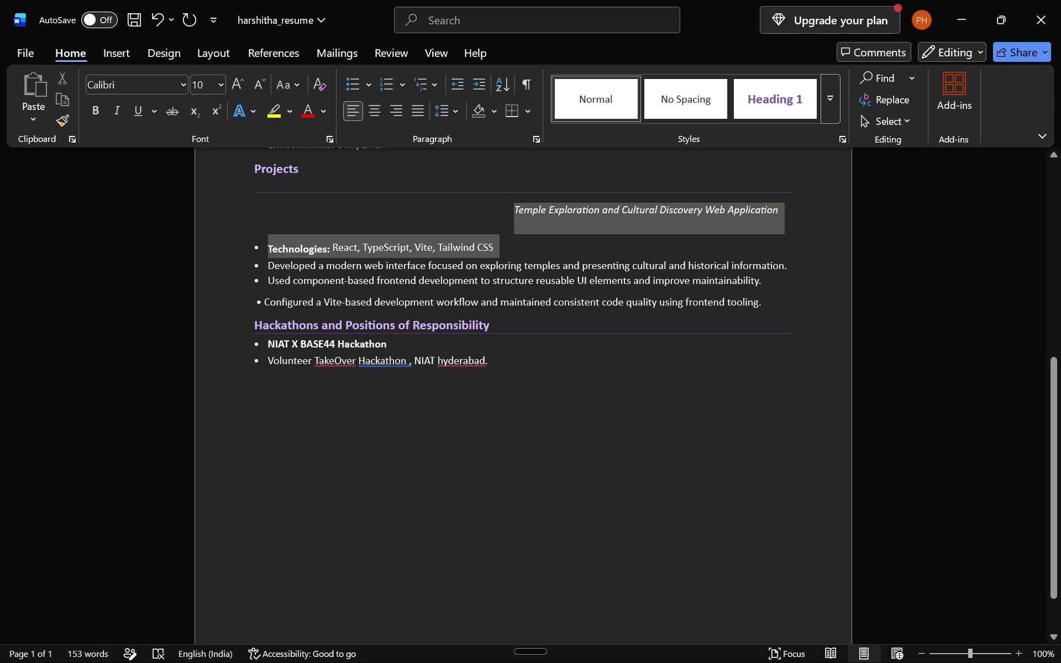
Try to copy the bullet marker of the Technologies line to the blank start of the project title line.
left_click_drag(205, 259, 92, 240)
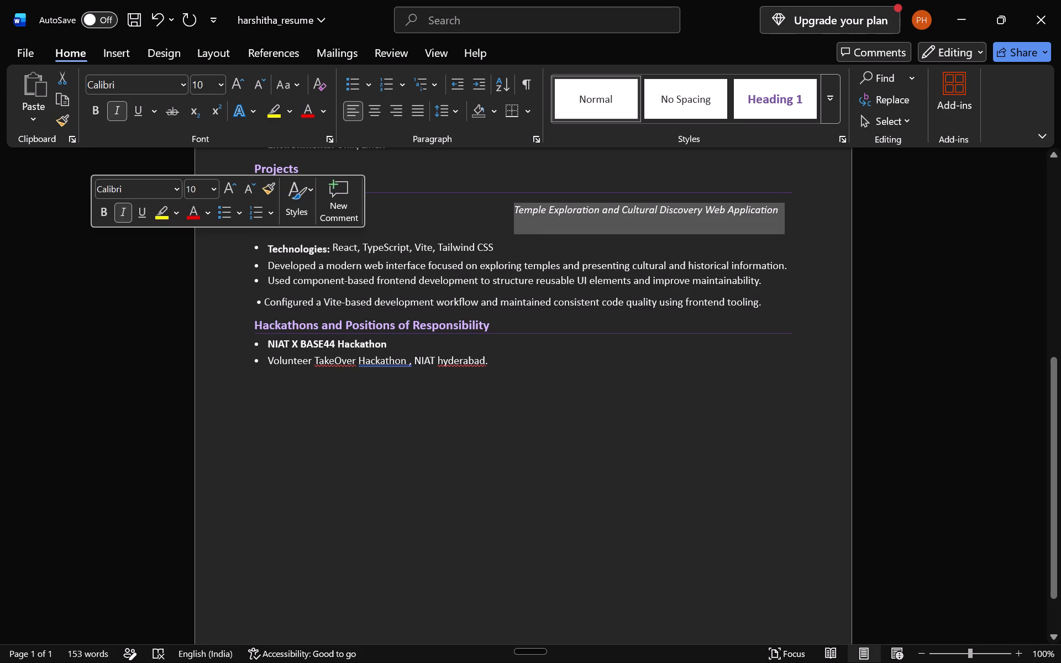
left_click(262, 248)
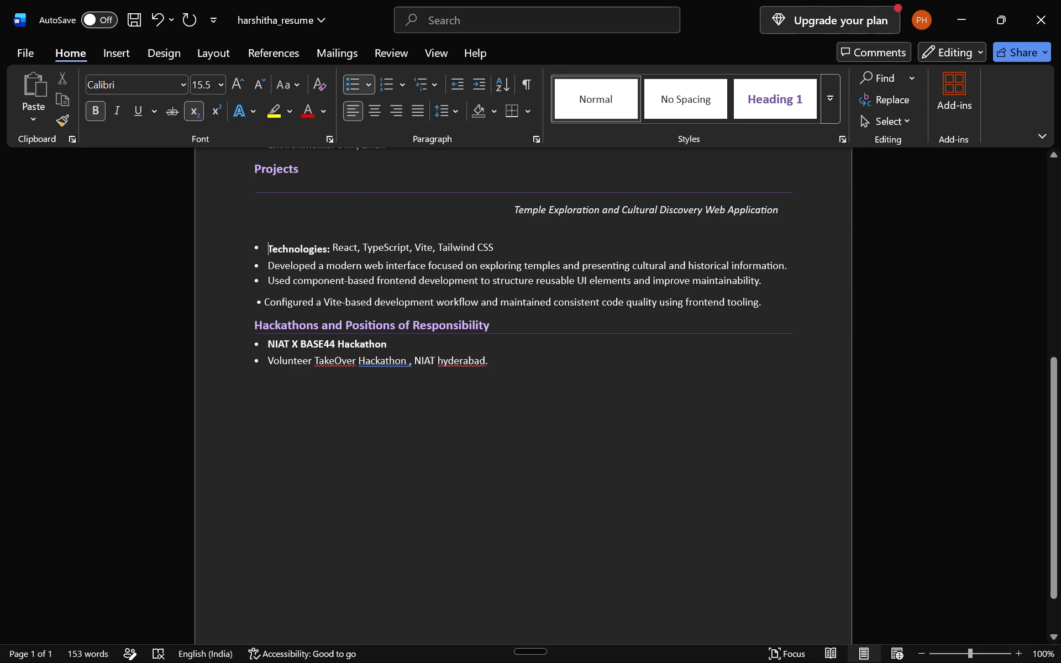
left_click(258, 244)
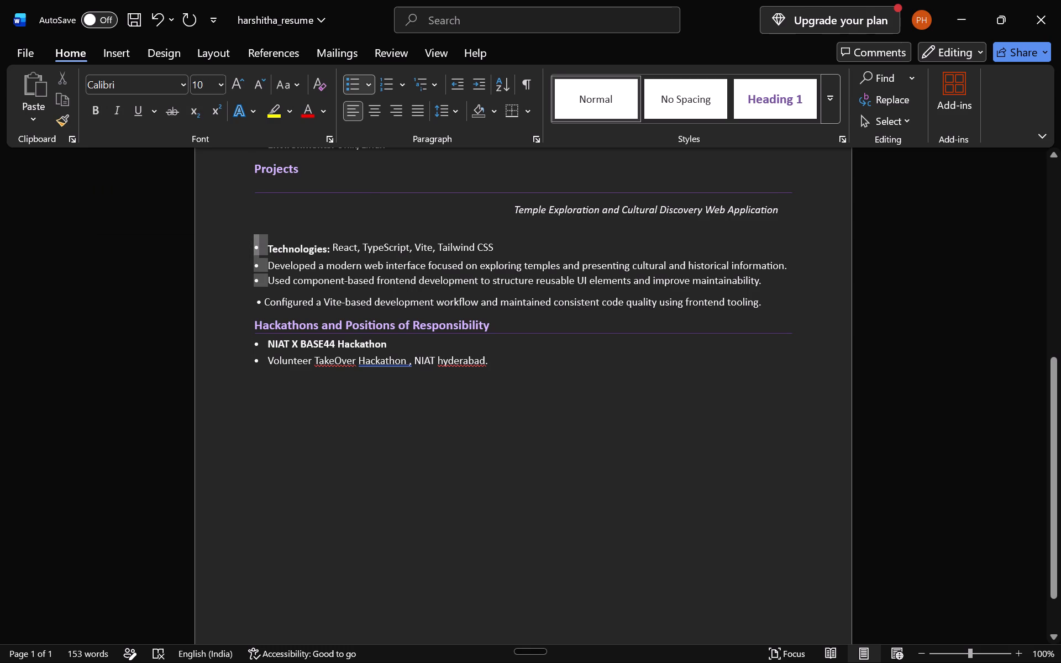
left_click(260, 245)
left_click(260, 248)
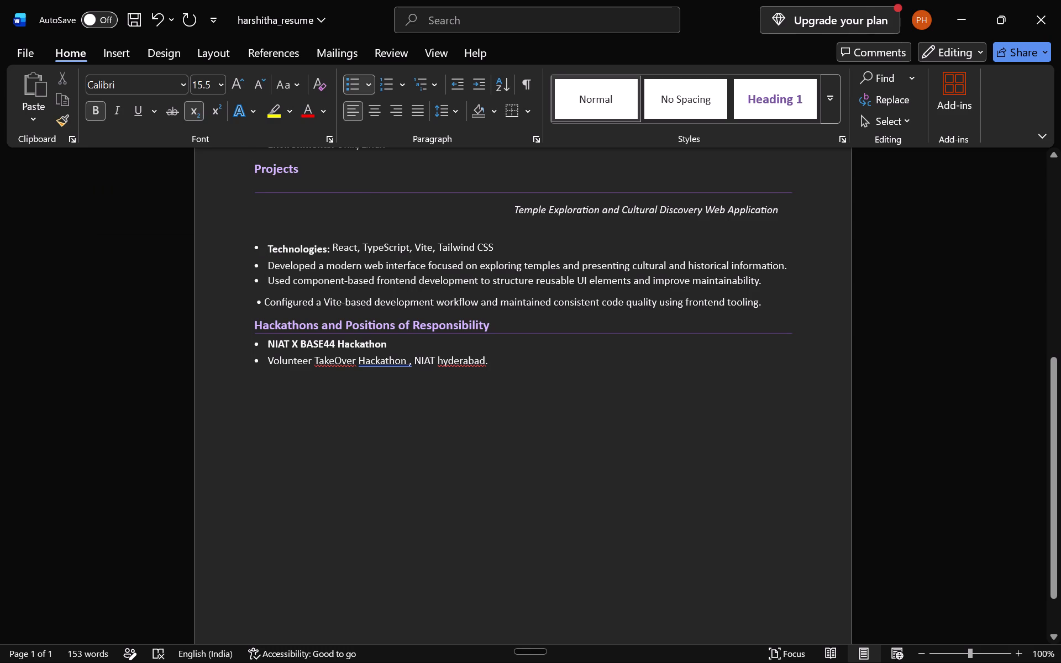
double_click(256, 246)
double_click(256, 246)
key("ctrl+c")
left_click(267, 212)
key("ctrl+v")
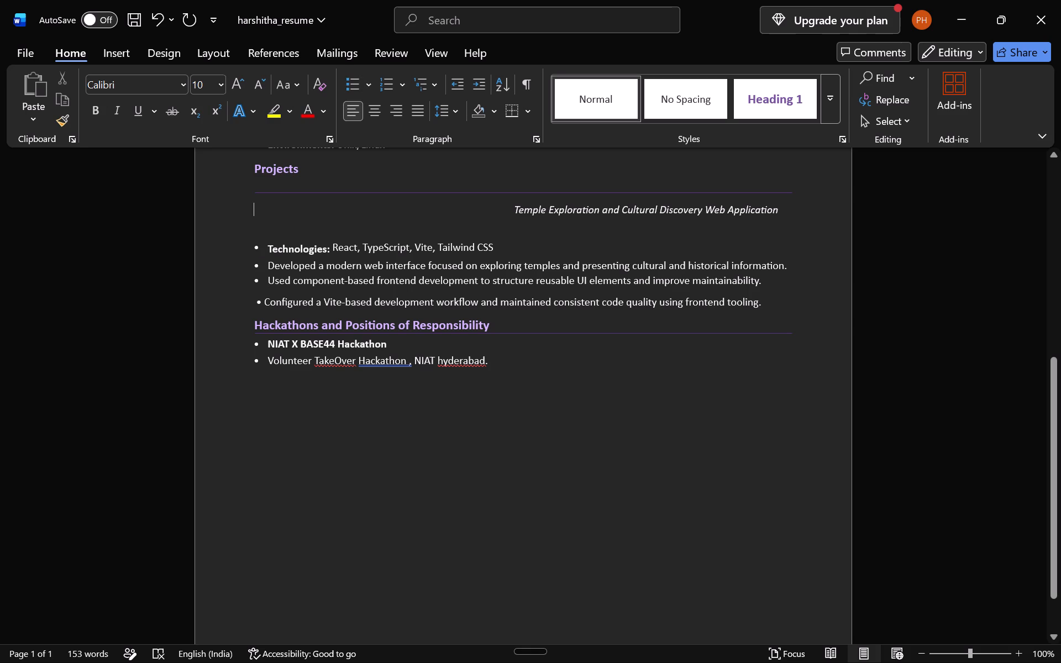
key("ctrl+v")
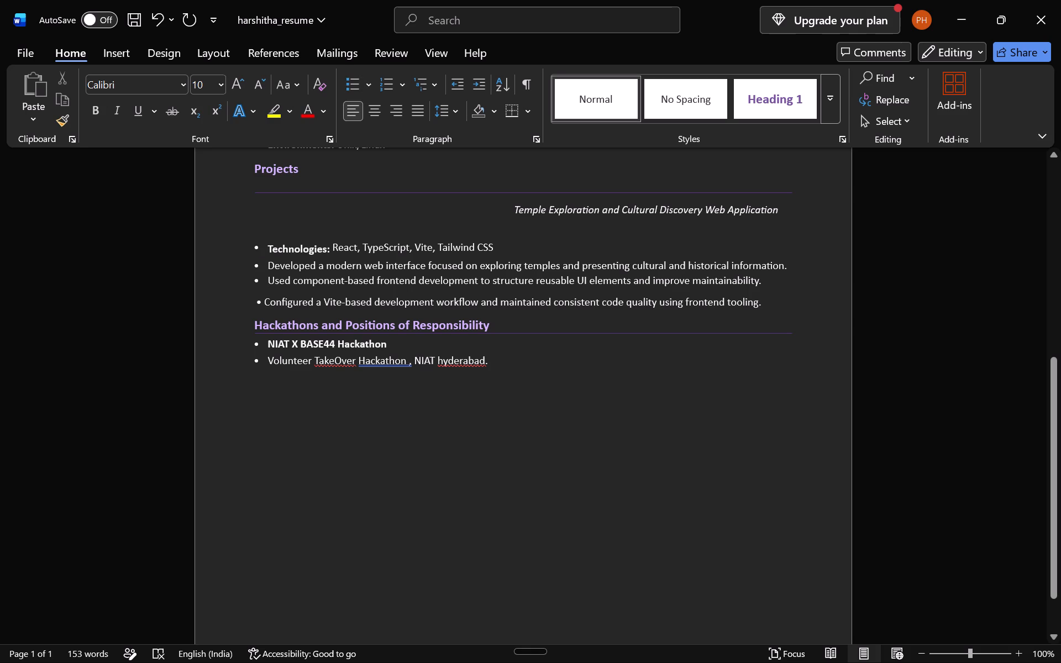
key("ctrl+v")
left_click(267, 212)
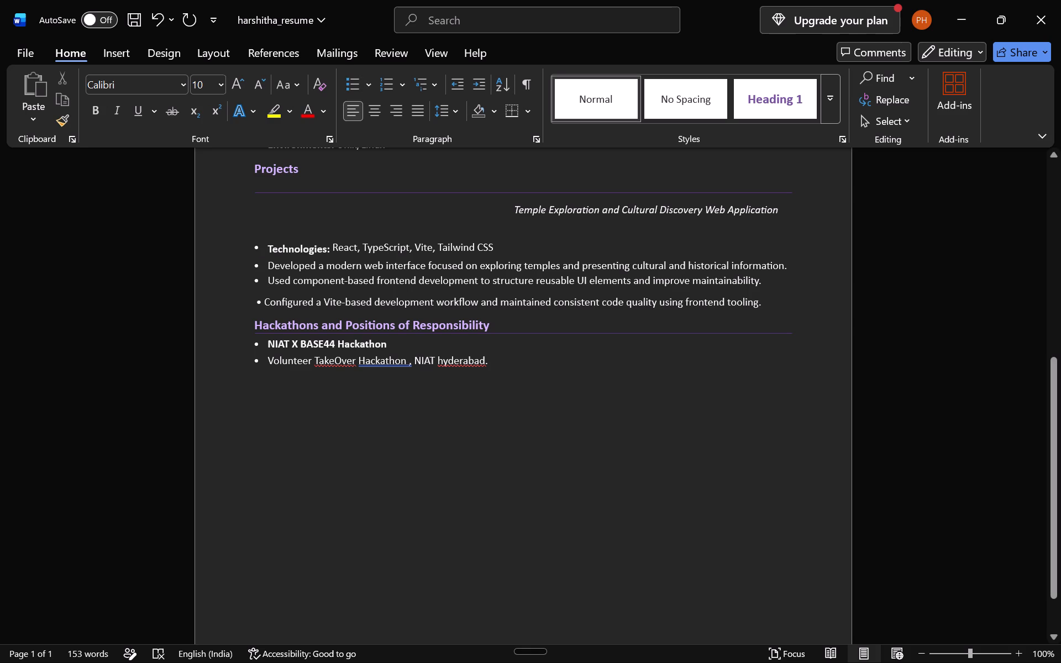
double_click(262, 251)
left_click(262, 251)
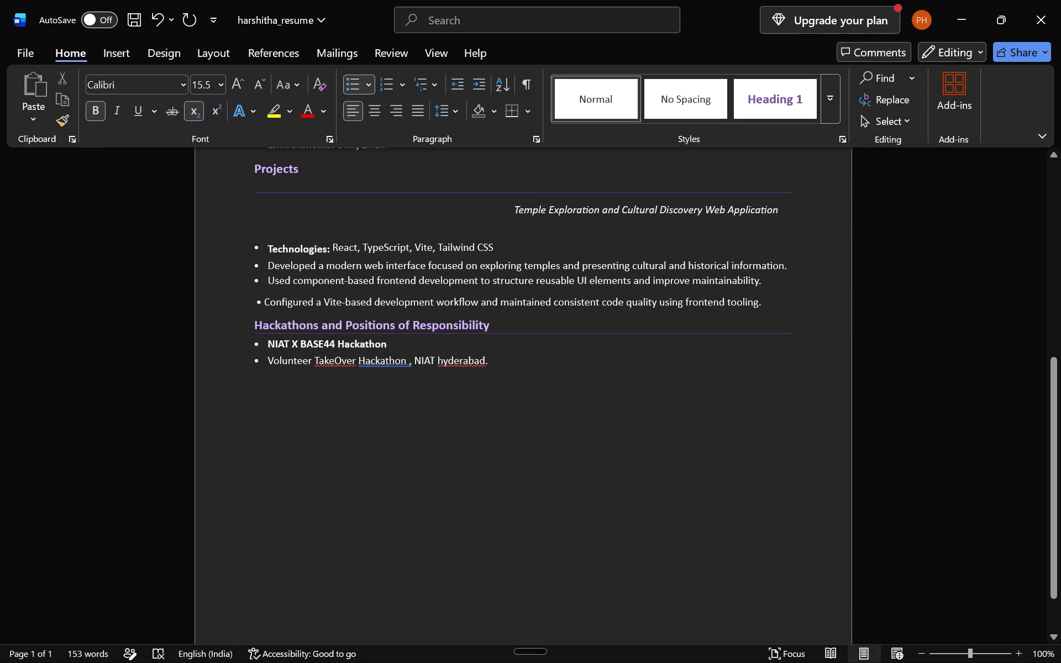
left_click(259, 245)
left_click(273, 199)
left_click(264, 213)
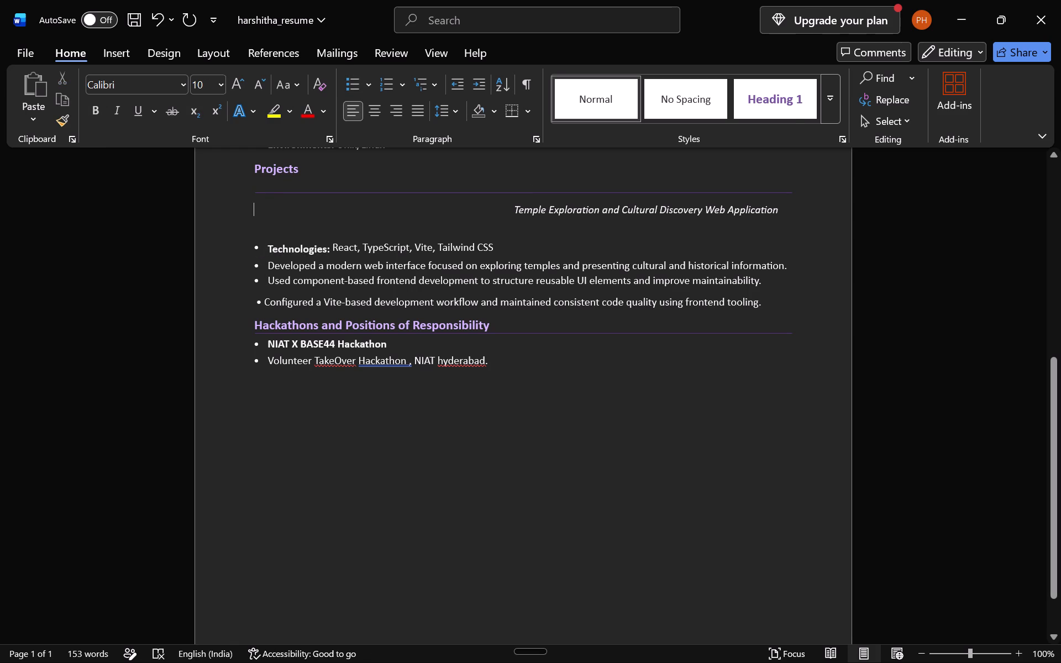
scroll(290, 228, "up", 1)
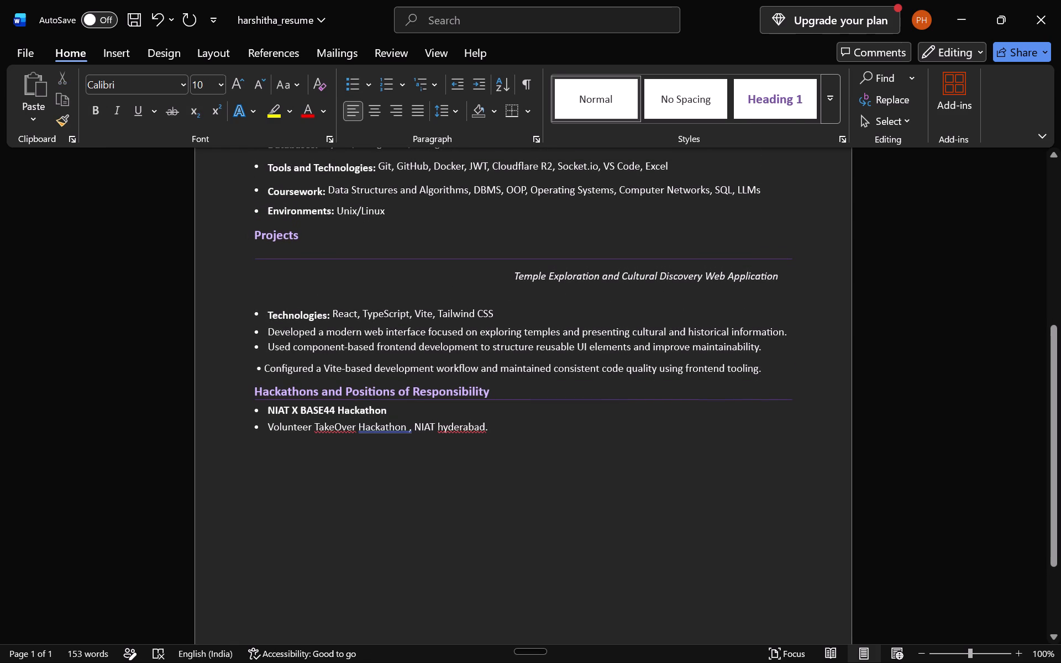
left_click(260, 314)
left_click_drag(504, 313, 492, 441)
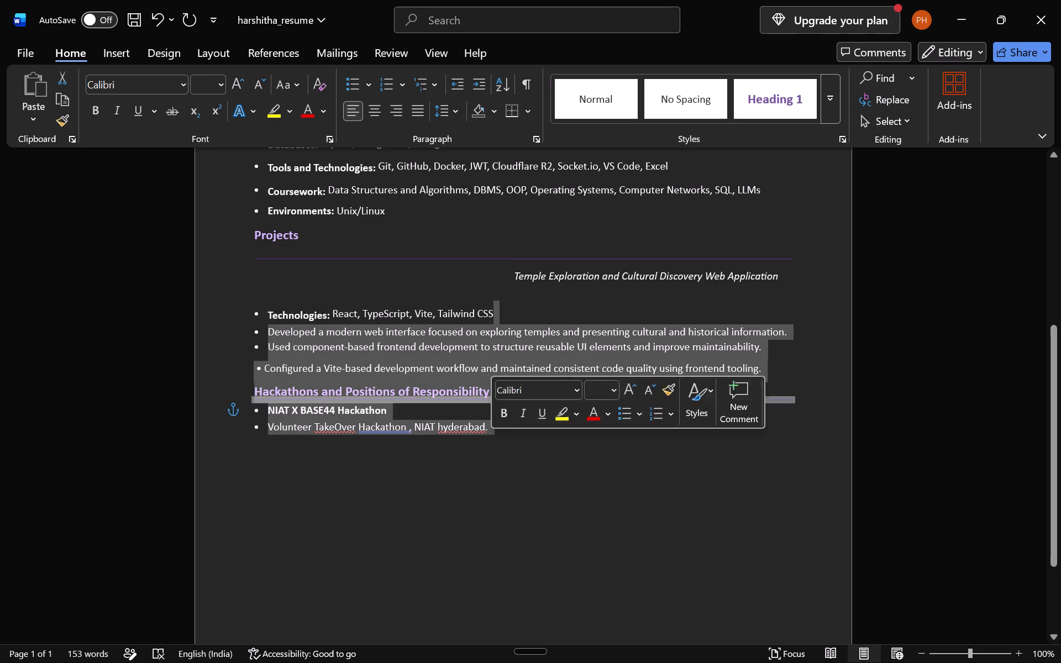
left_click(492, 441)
Replace the blank gap before the italic "Temple Exploration and Cultural Discovery Web Application" subtitle with the project title "#AMBER HORIZONS".
scroll(516, 335, "up", 1)
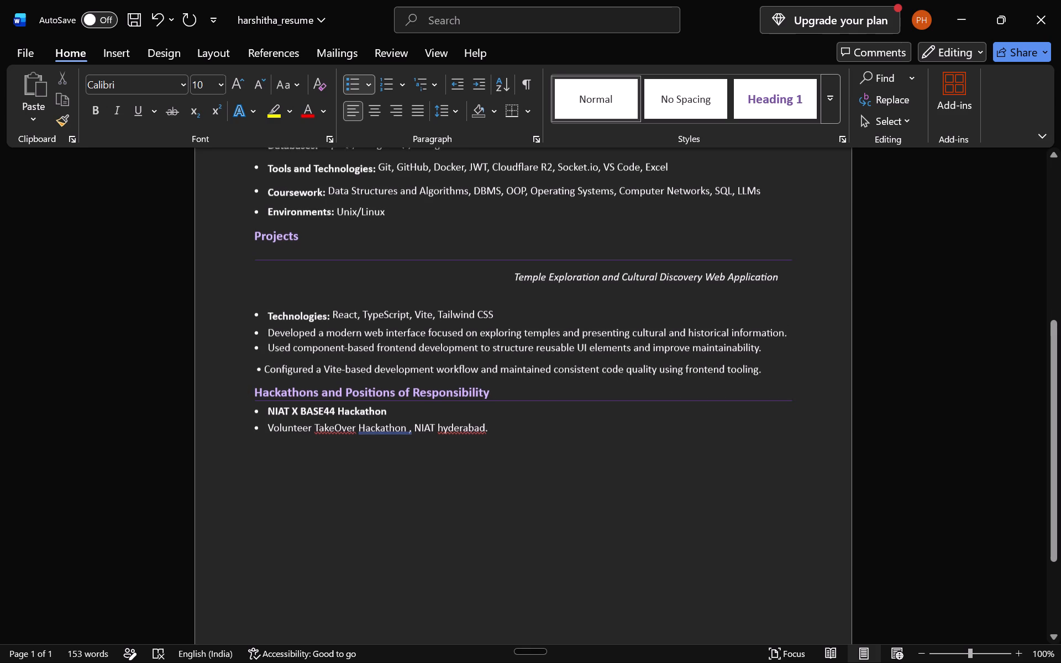
scroll(516, 335, "up", 1)
left_click(263, 291)
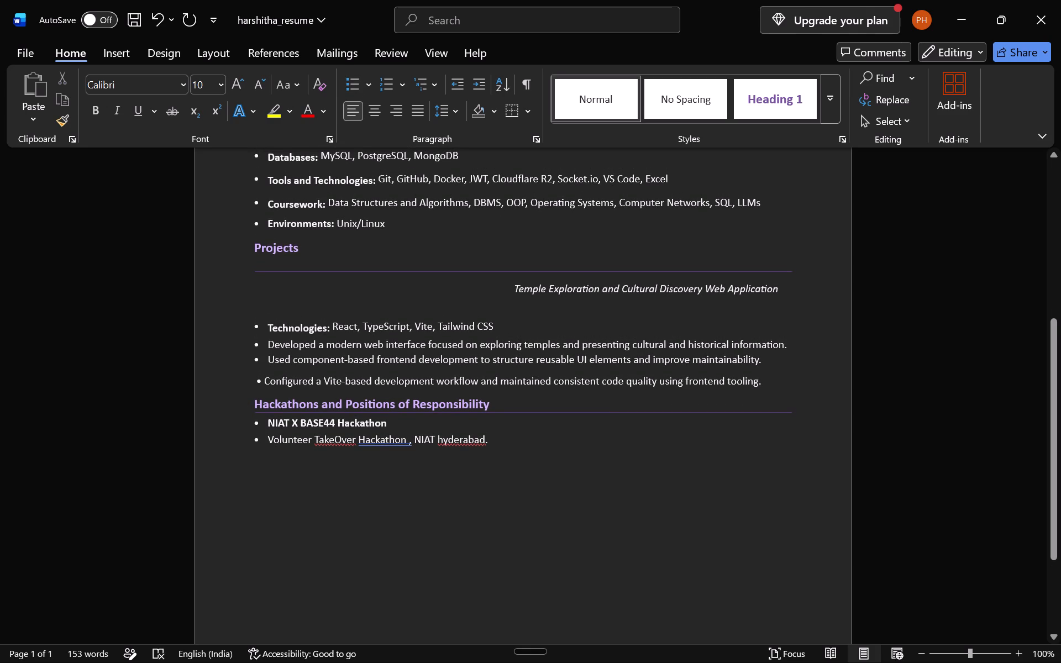
double_click(263, 291)
double_click(263, 291)
key("shift+dollar")
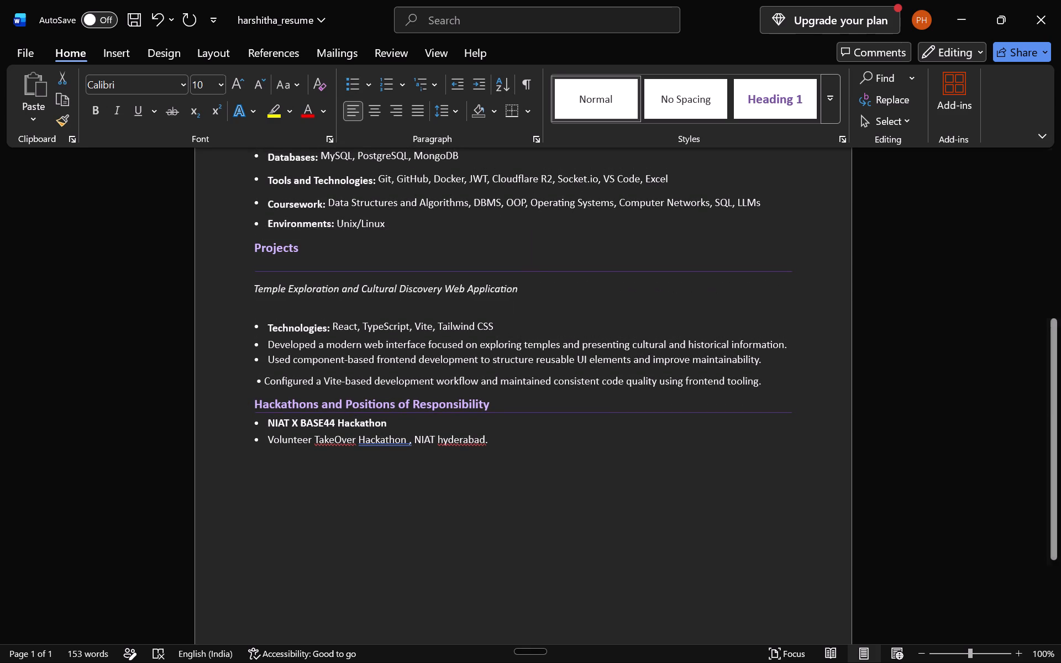
key("BackSpace")
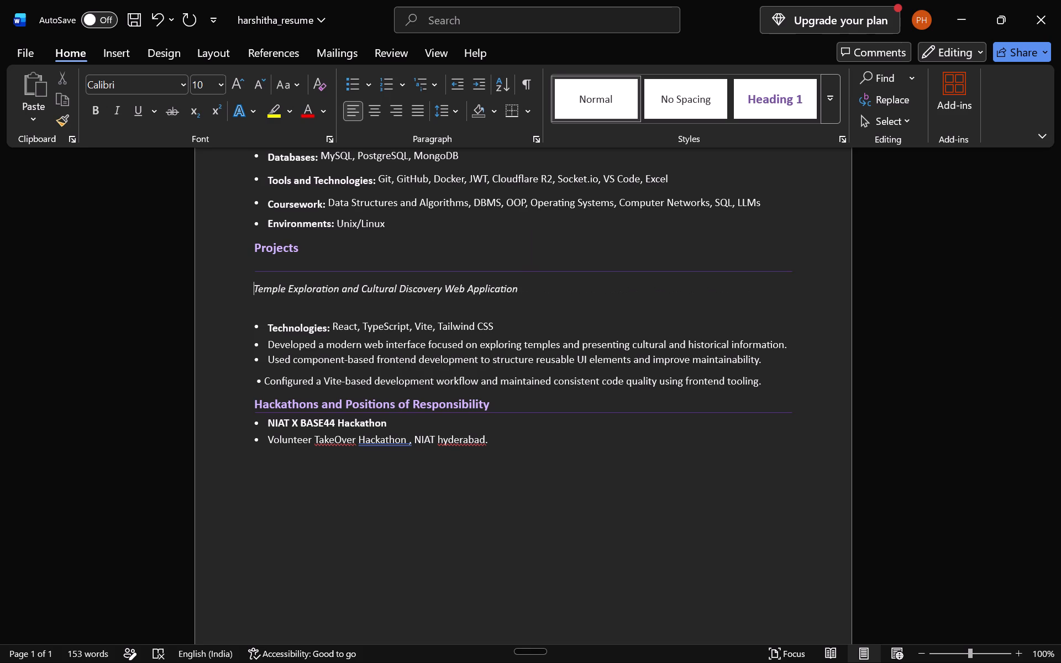
key("shift+numbersign")
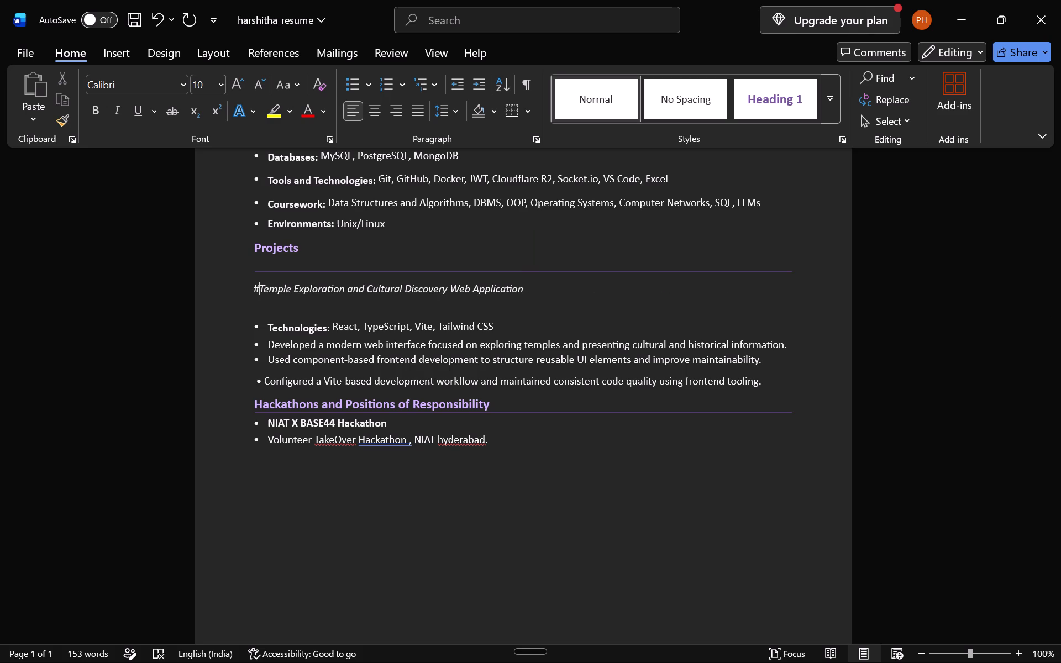
type("AMBER HORIZONS")
Insert a wide run of spaces between the #AMBER HORIZONS title and its italic subtitle, moving the subtitle along the line.
key("Right")
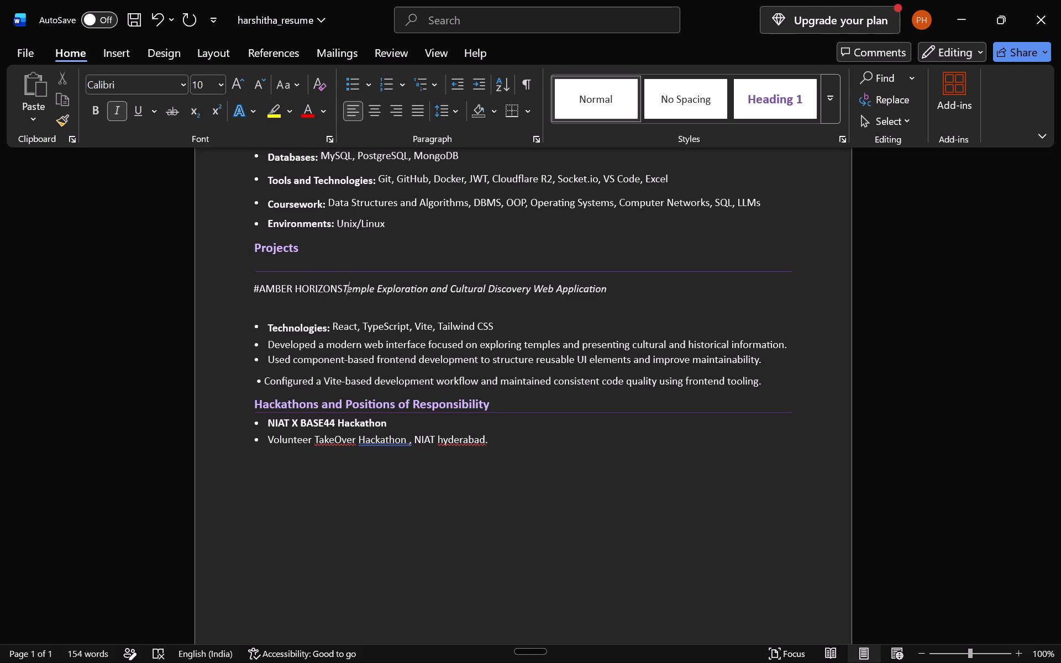
key("Left")
key("space")
key("space")
key("space")
key("space")
key("space")
key("space")
key("space")
key("space")
key("space")
key("space")
key("space")
key("space")
key("space")
key("space")
key("space")
key("space")
key("space")
key("space")
key("space")
key("space")
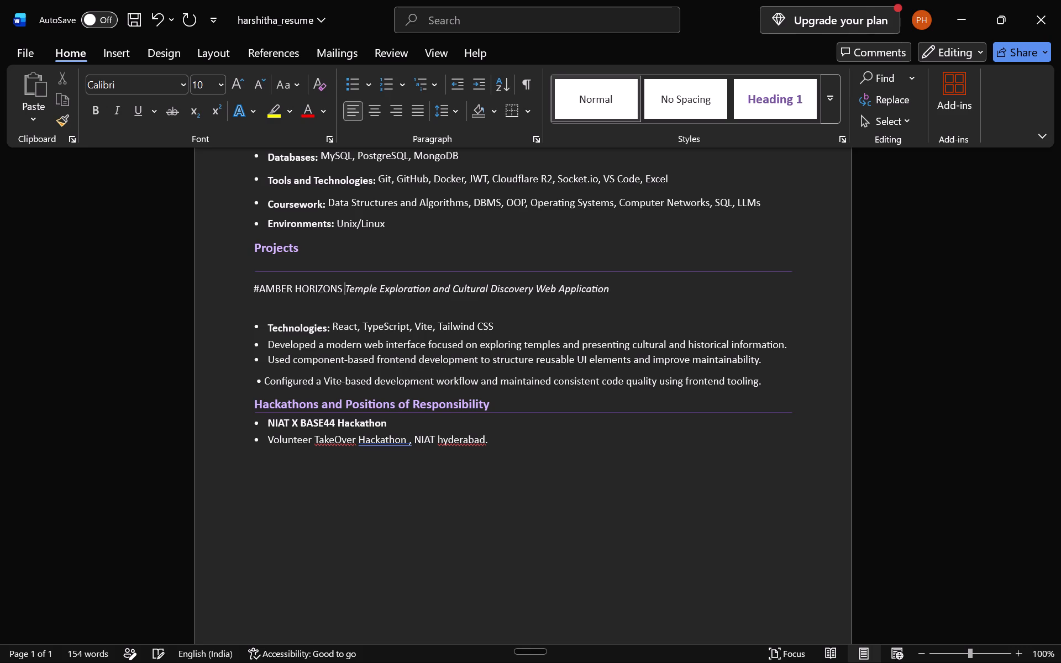
key("space")
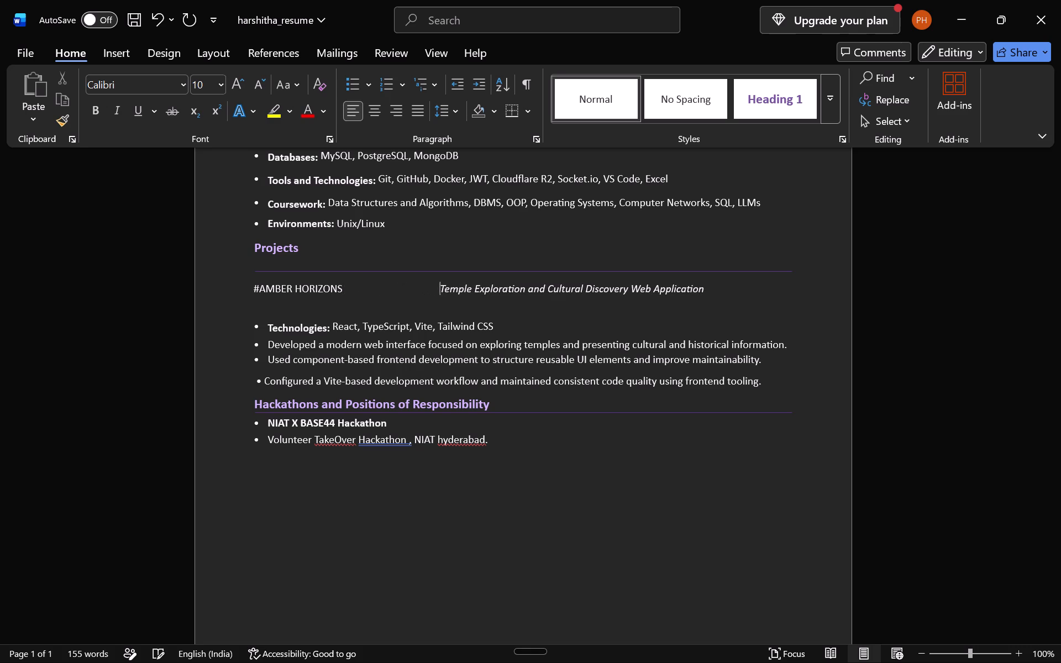
key("space")
key("space")
key("space")
key("space")
key("space")
key("space")
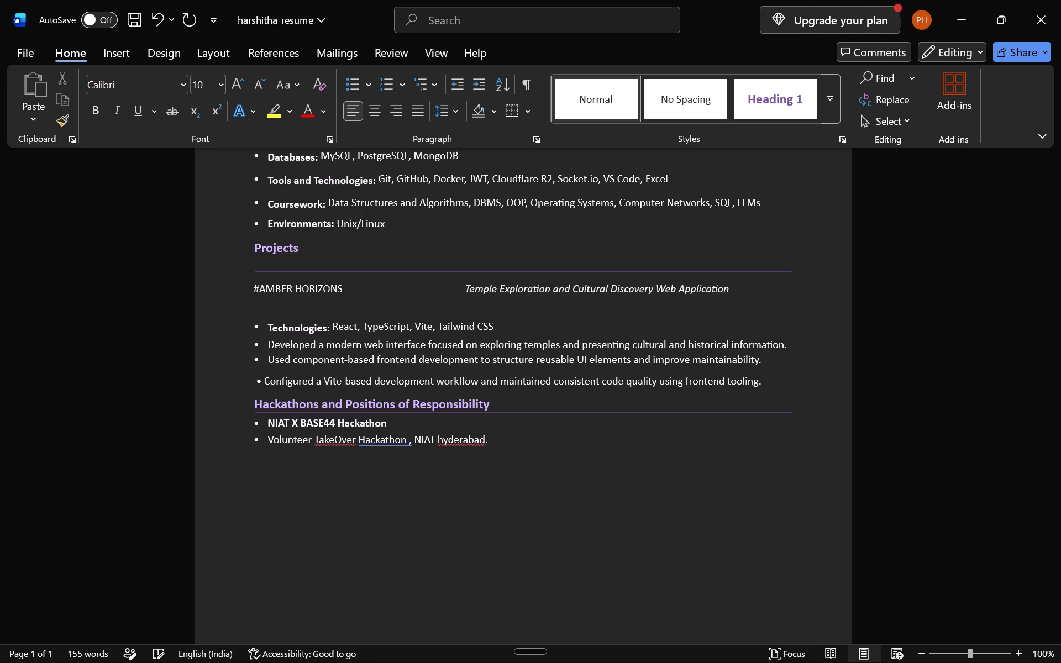
Widen the run of spaces after #AMBER HORIZONS until the italic subtitle sits near the line's far end.
key("space")
key("space")
key("space")
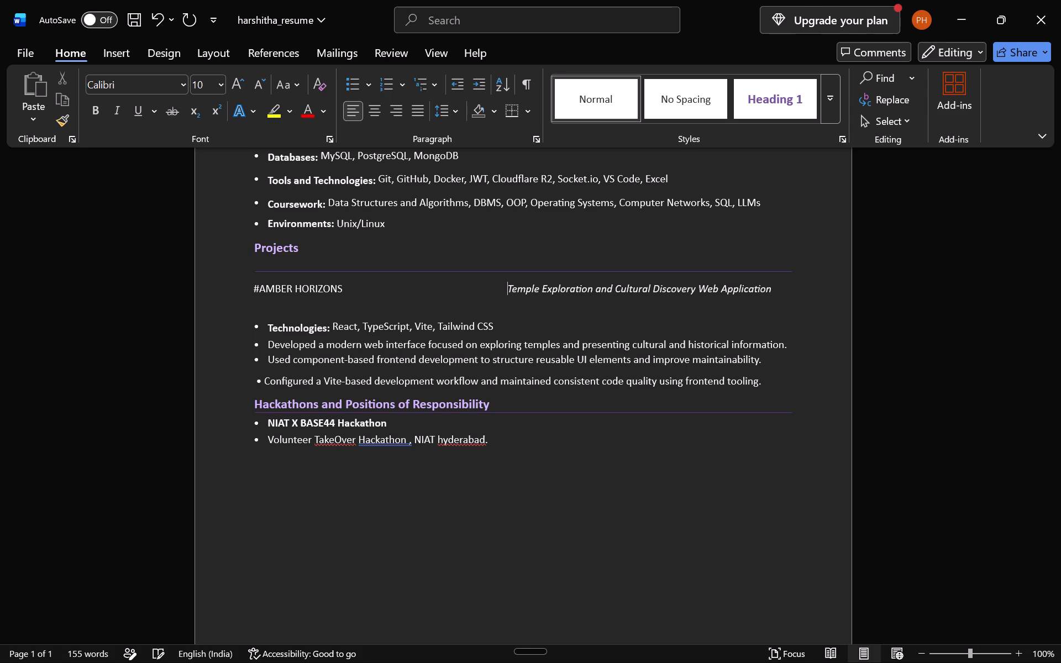
key("space")
key("space")
key("space")
key("space")
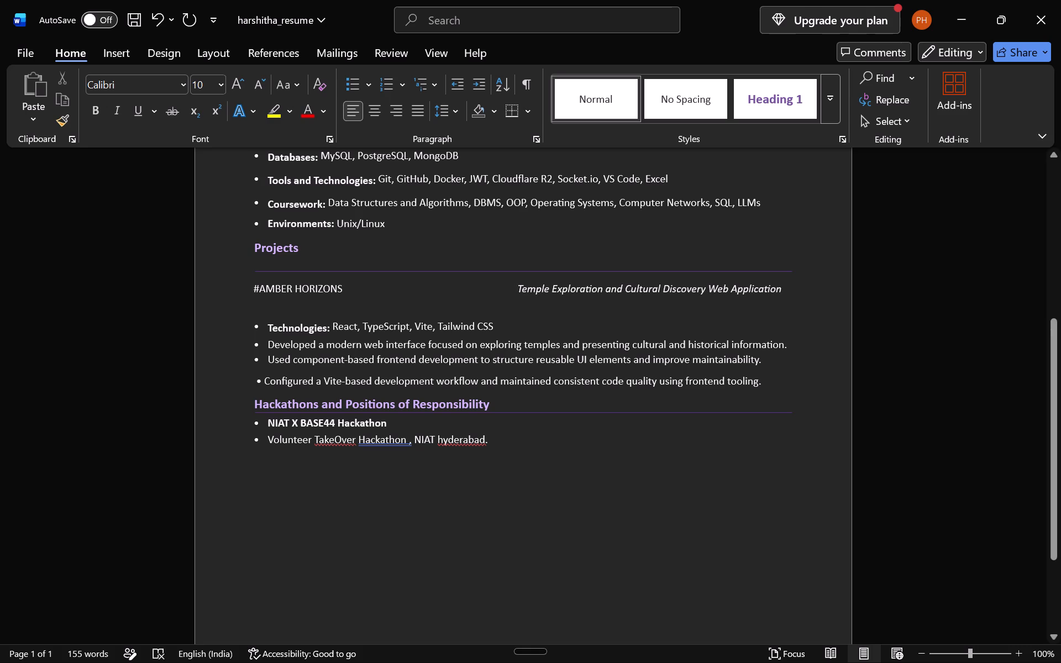
Delete the italic subtitle "Temple Exploration and Cultural Discovery Web Application" from the #AMBER HORIZONS line.
left_click(516, 285)
left_click_drag(516, 285, 619, 285)
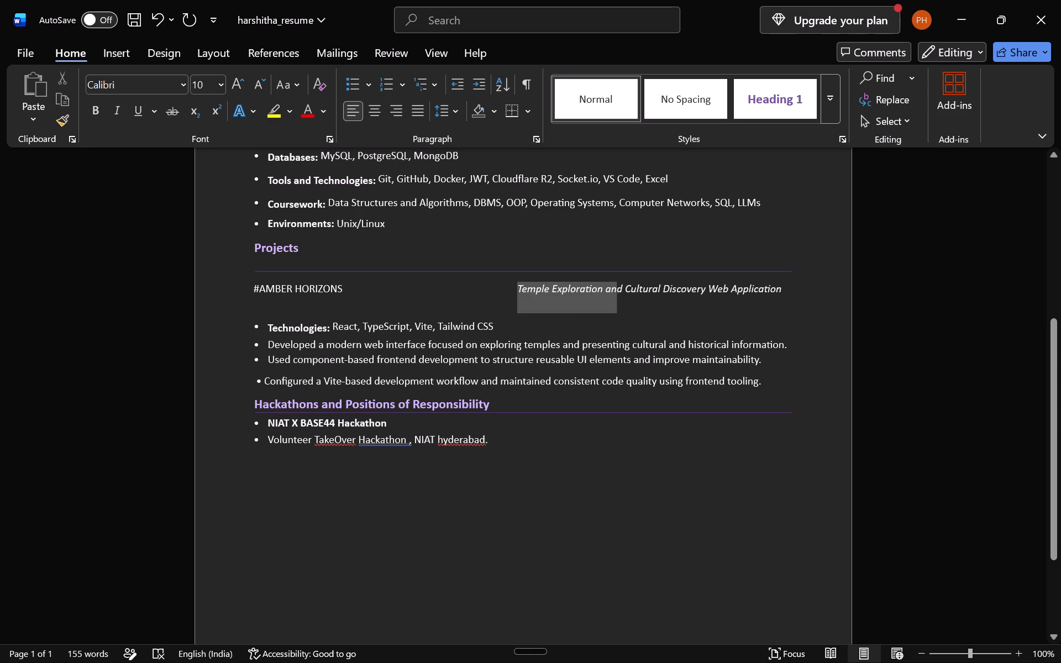
left_click_drag(619, 285, 857, 276)
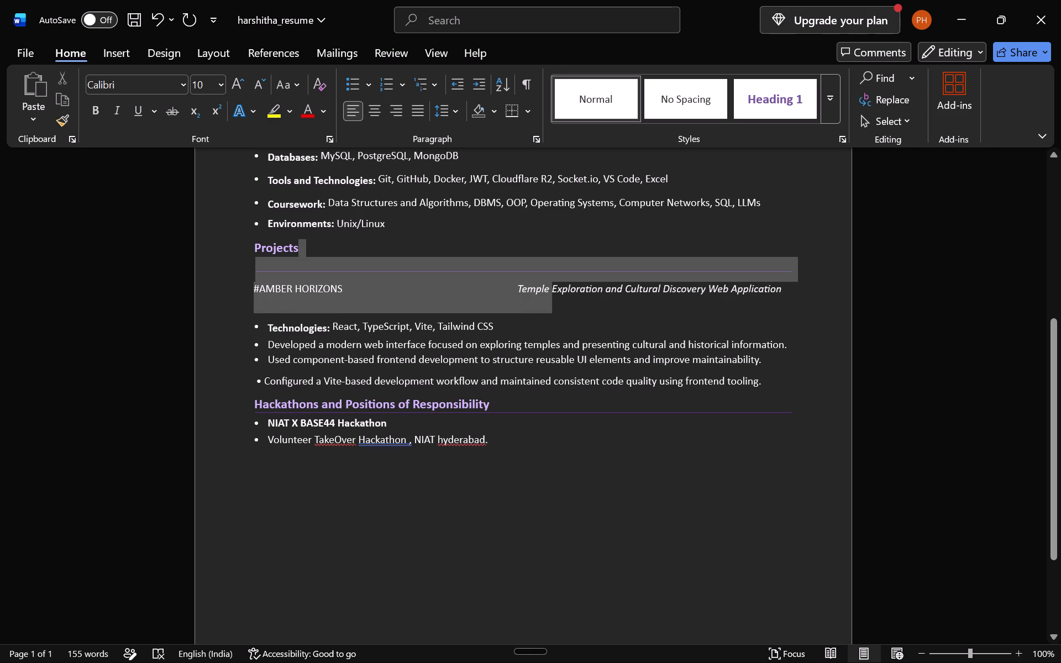
left_click_drag(857, 276, 854, 285)
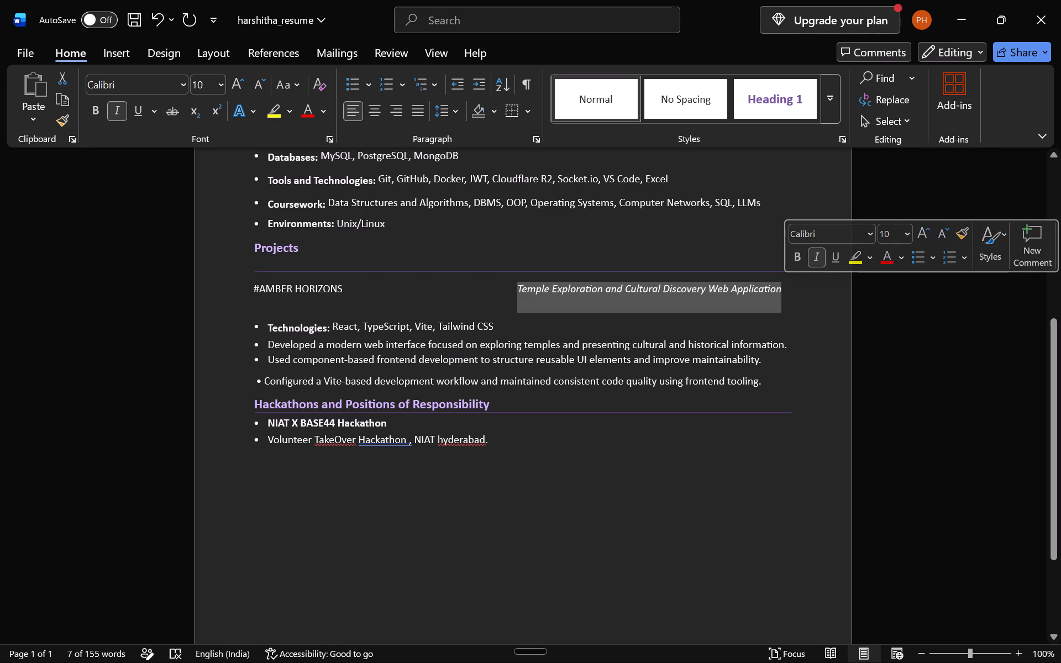
key("BackSpace")
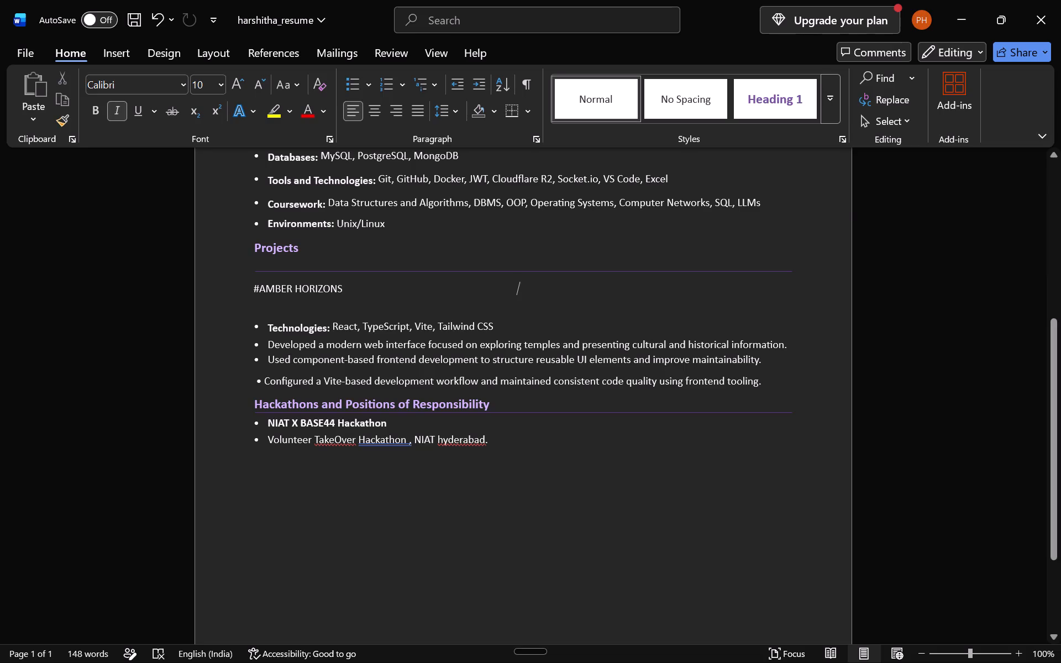
Review the resume from the header's GitHub link through Technical Skills and Projects to the Hackathons section.
scroll(382, 299, "up", 5)
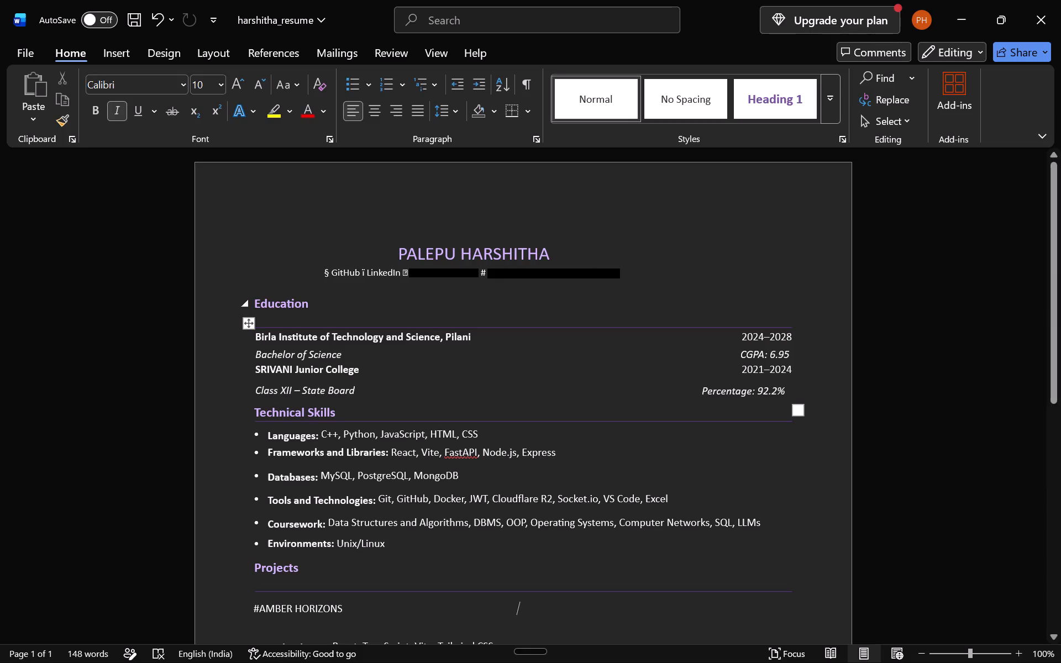
scroll(382, 299, "down", 2)
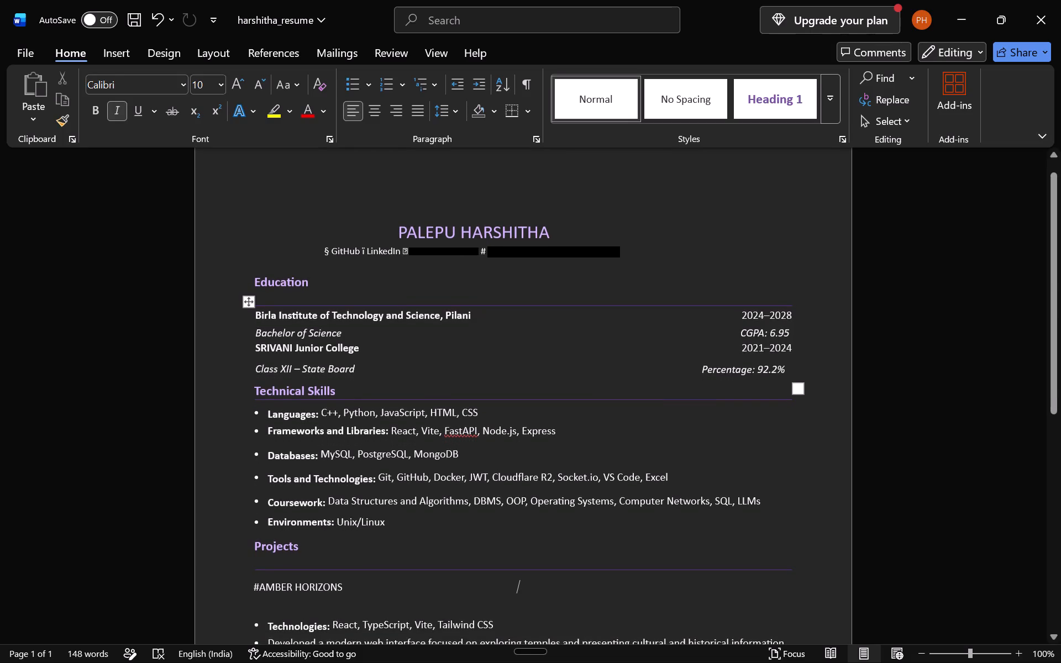
scroll(382, 299, "down", 1)
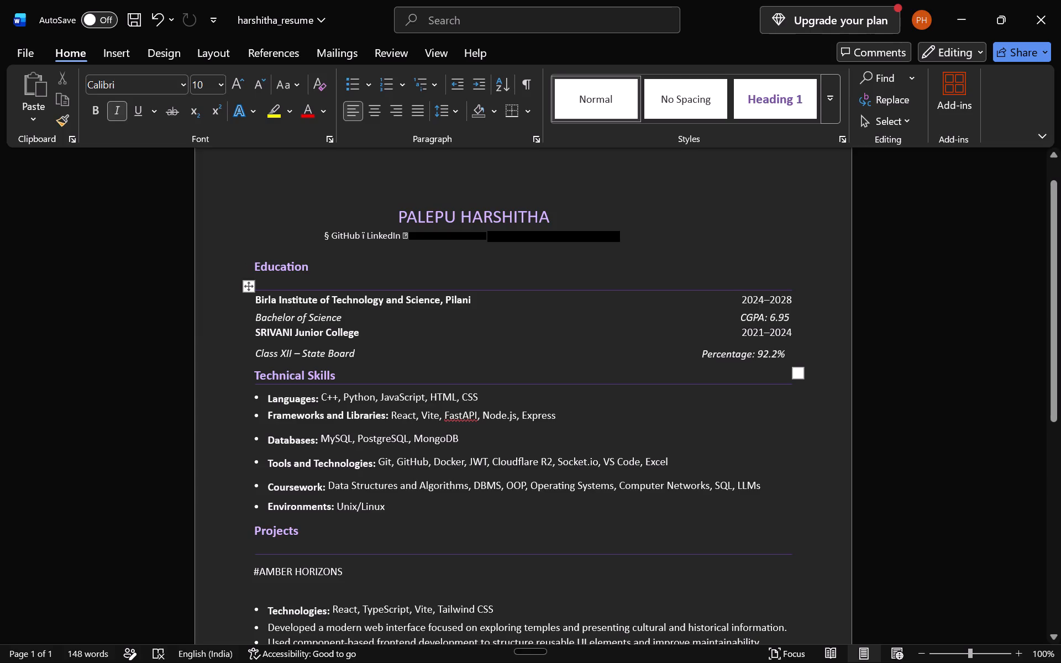
left_click(346, 236)
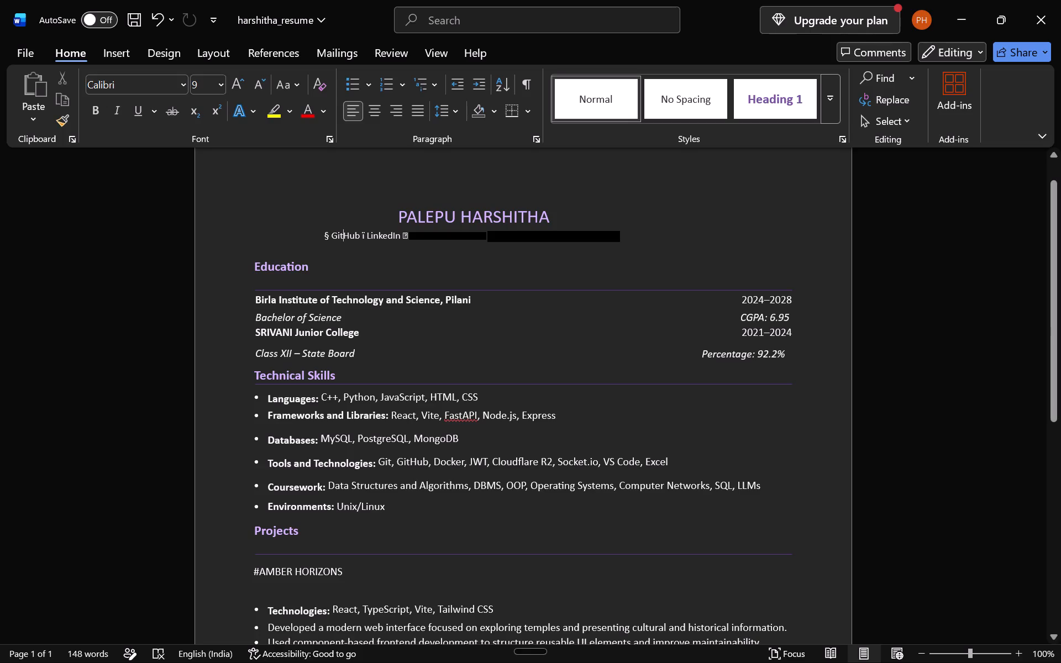
left_click(610, 399)
scroll(645, 454, "down", 1)
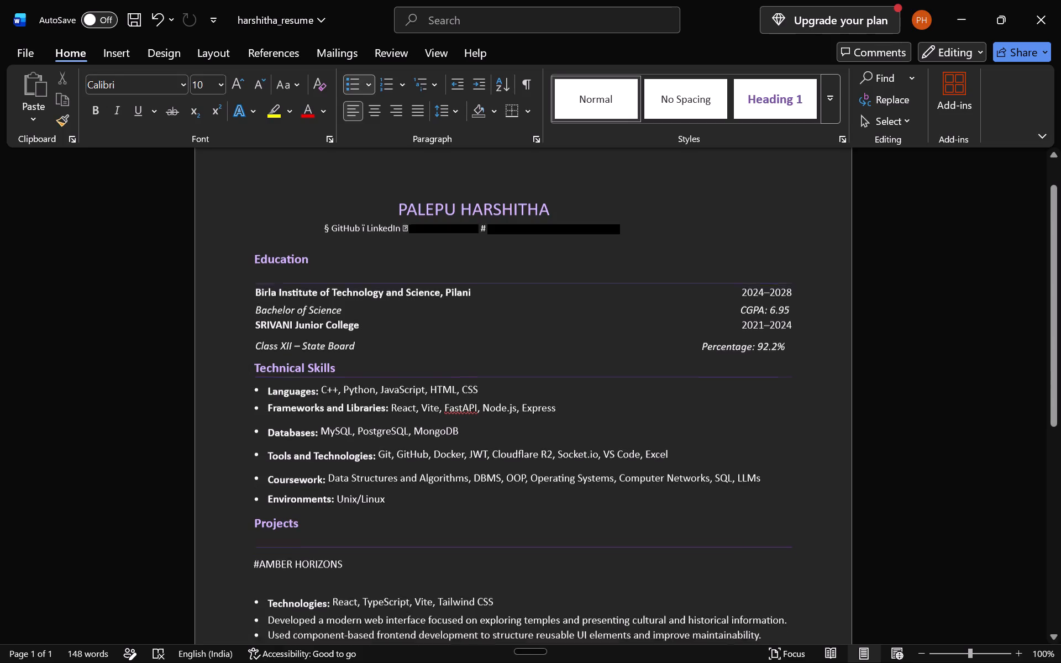
scroll(645, 454, "down", 4)
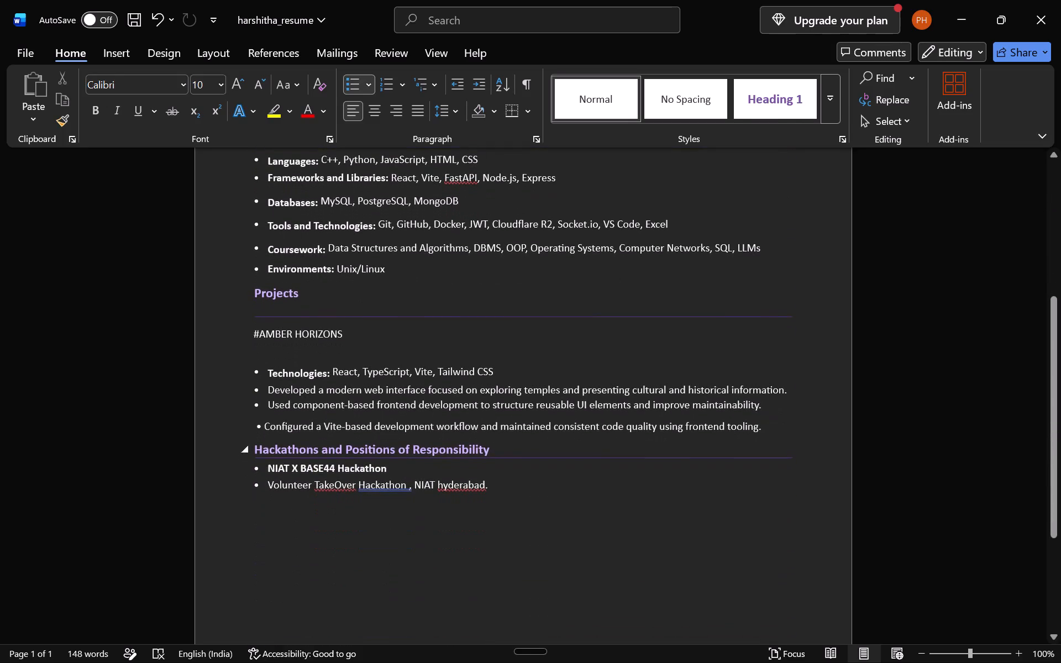
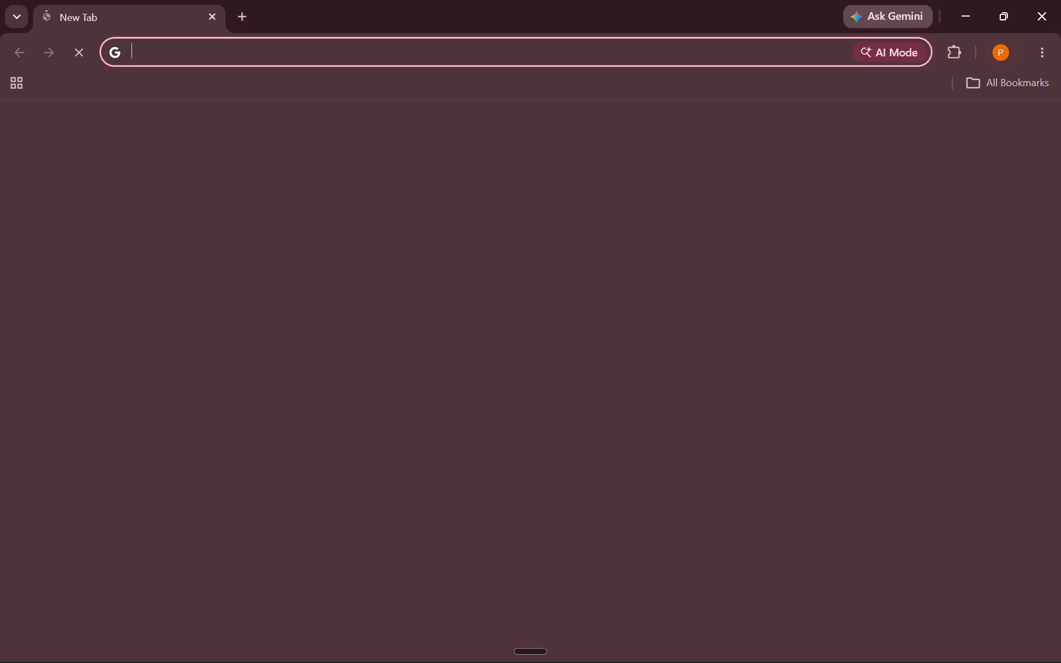
Switch to Google Chrome and search Google for "overleaf" from the new tab page.
left_click(437, 331)
type("OVER")
key("BackSpace")
key("BackSpace")
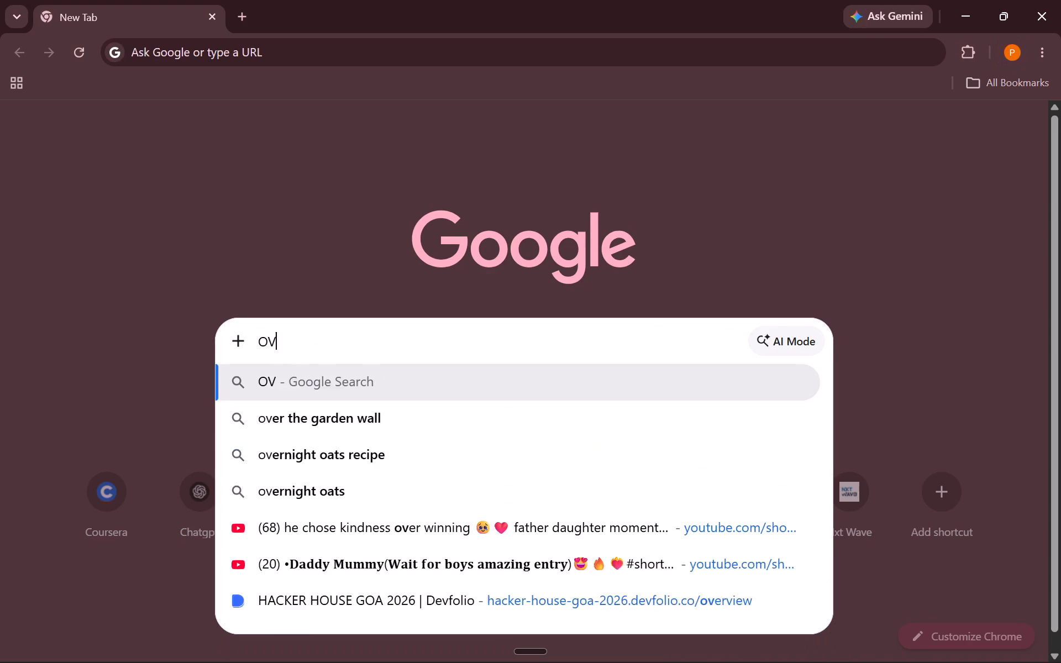
key("BackSpace")
key("BackSpace")
key("BackSpace")
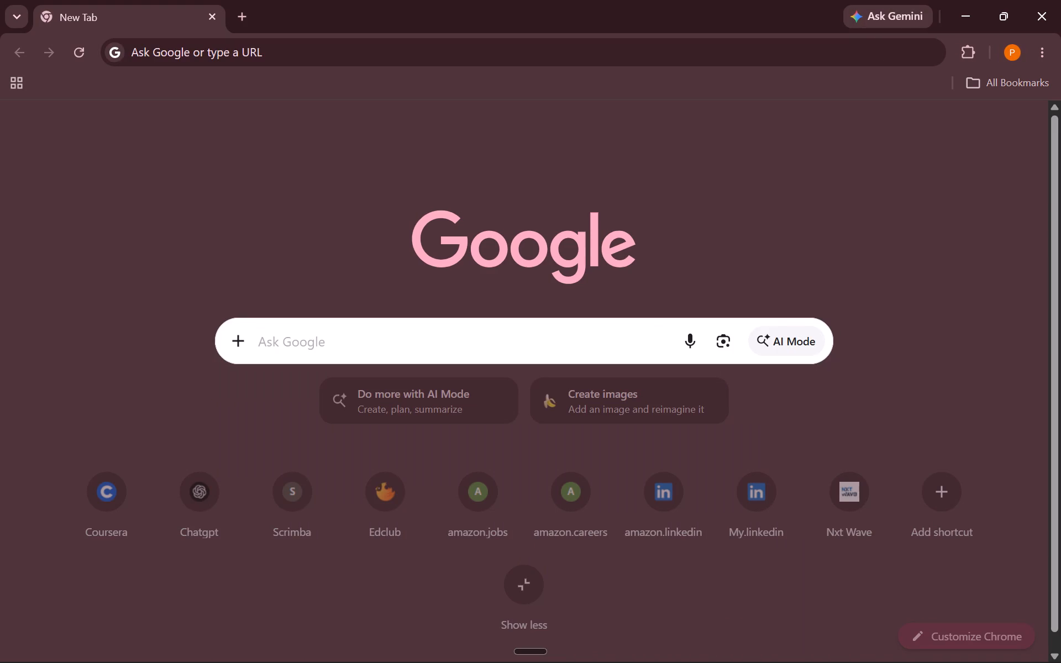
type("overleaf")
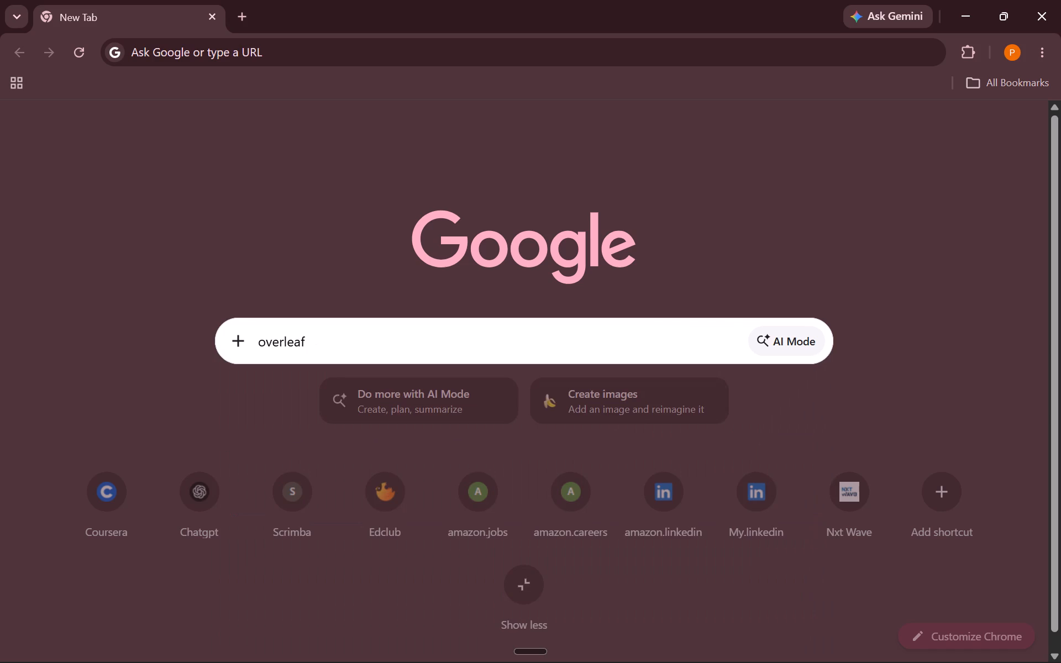
Run the Google search for "overleaf".
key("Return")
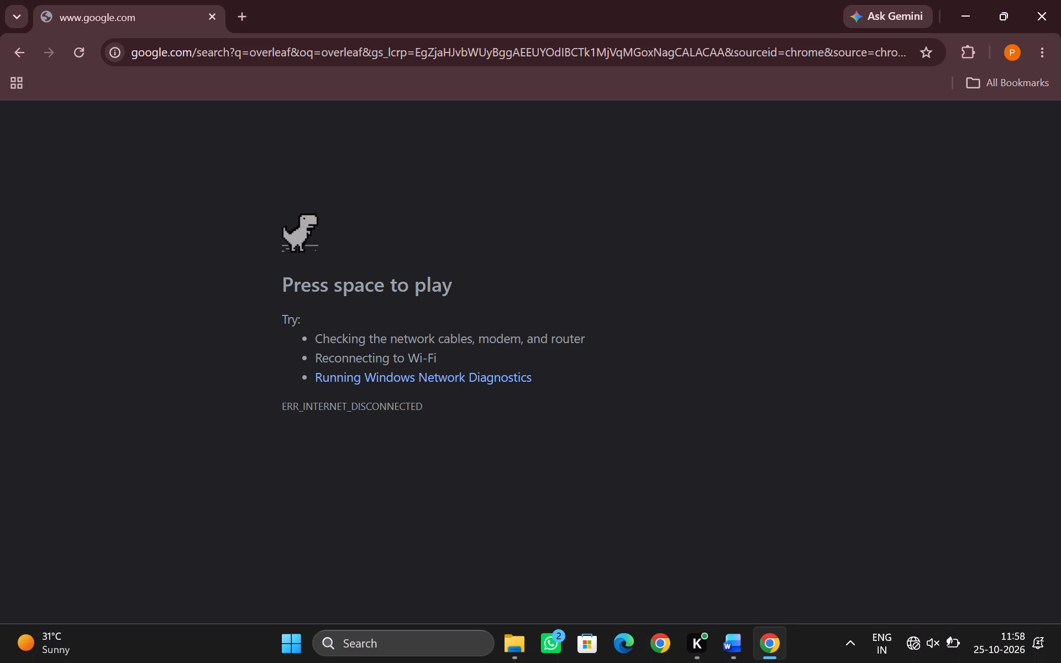
Check the Windows Wi-Fi status and examine the list of available networks for an internet connection.
left_click(939, 662)
left_click(838, 317)
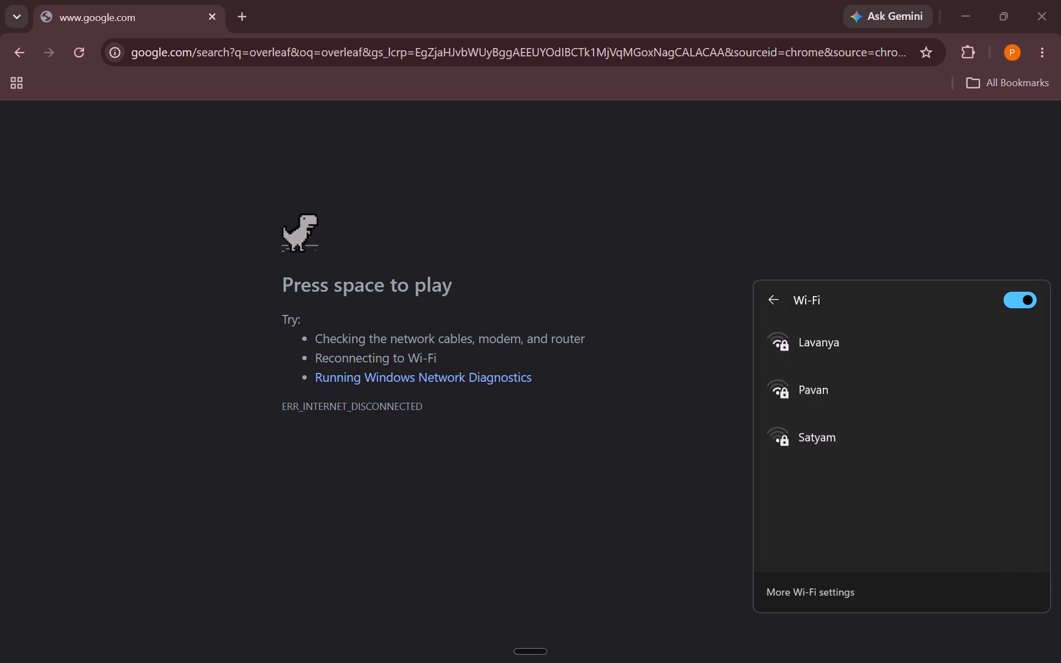
left_click(661, 300)
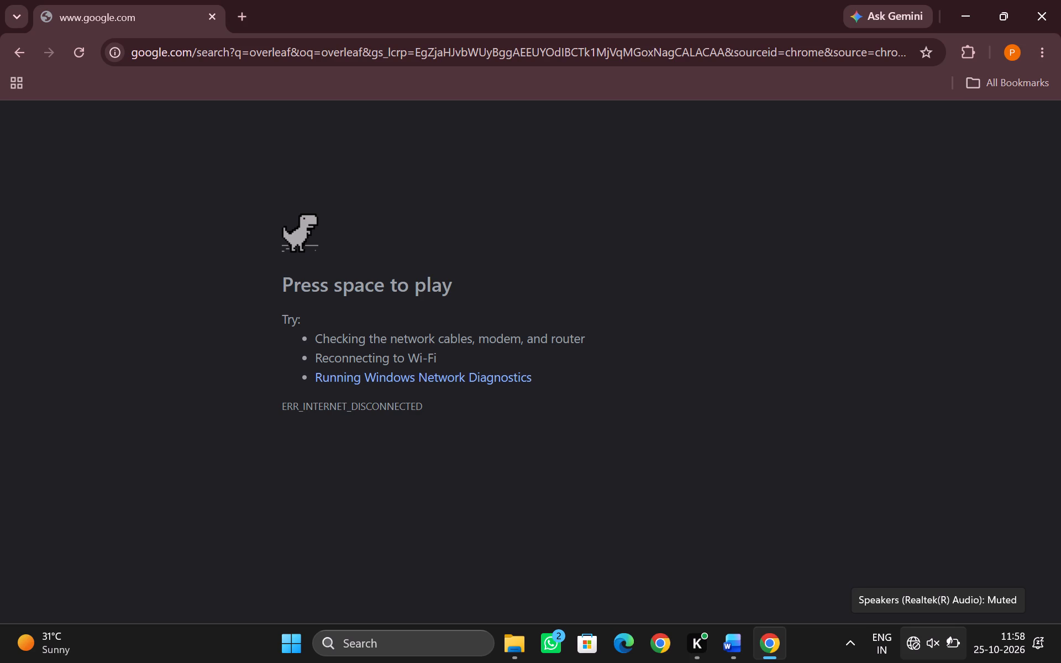
left_click(939, 646)
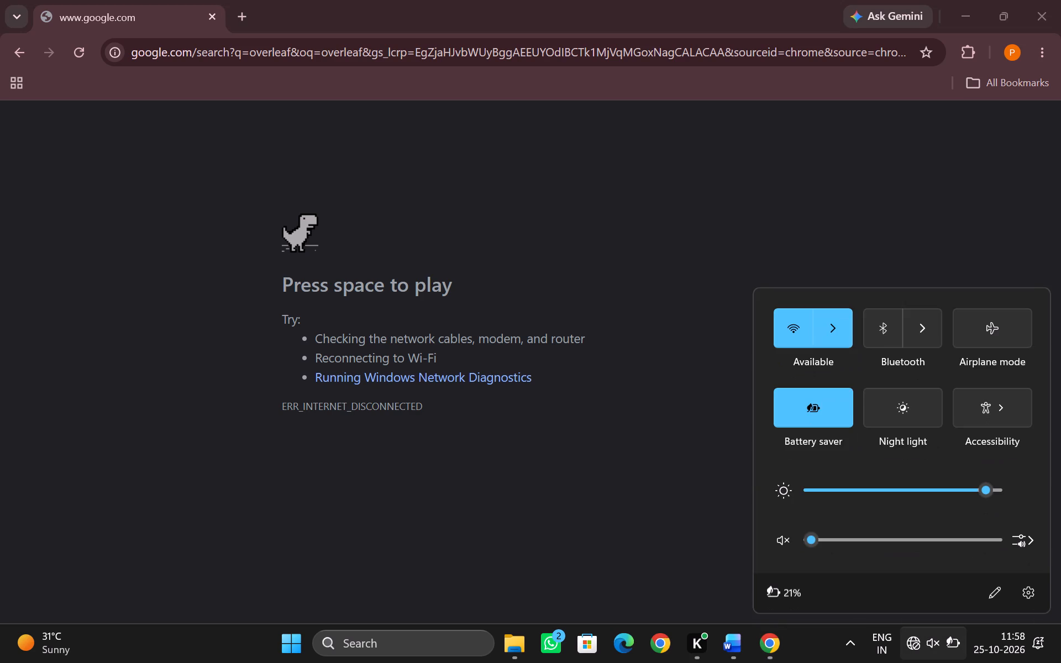
left_click(641, 439)
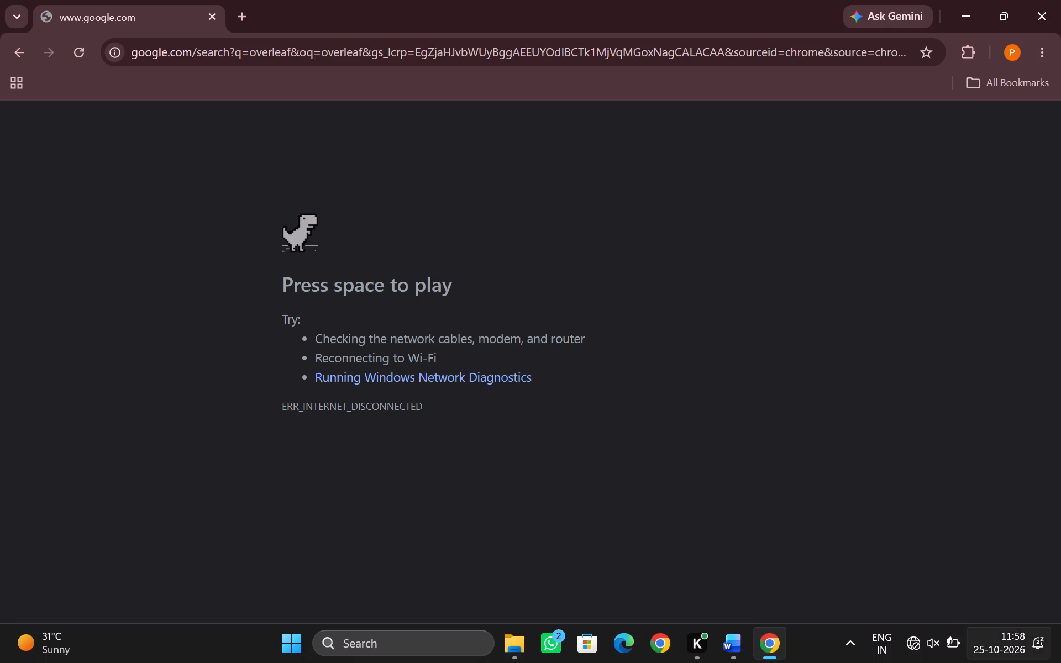
left_click(928, 644)
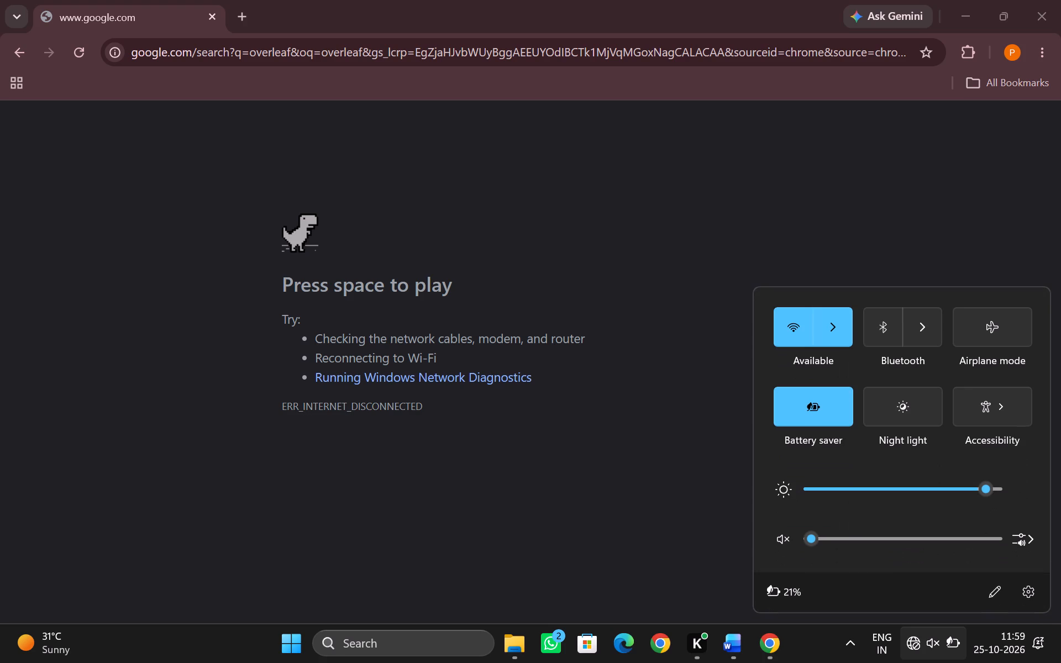
left_click(629, 451)
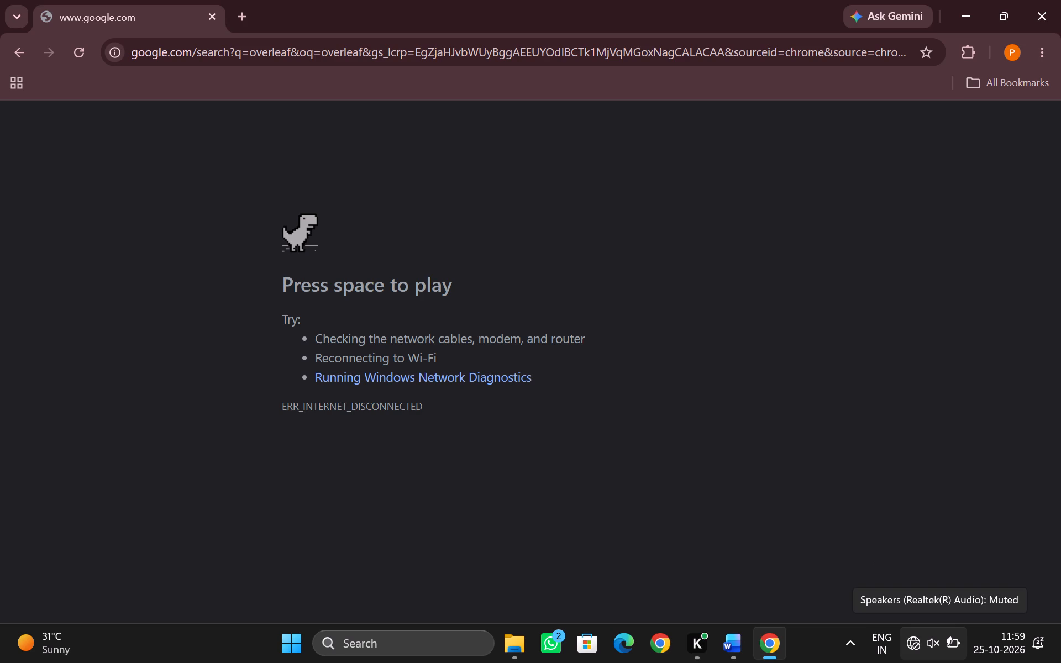
left_click(943, 648)
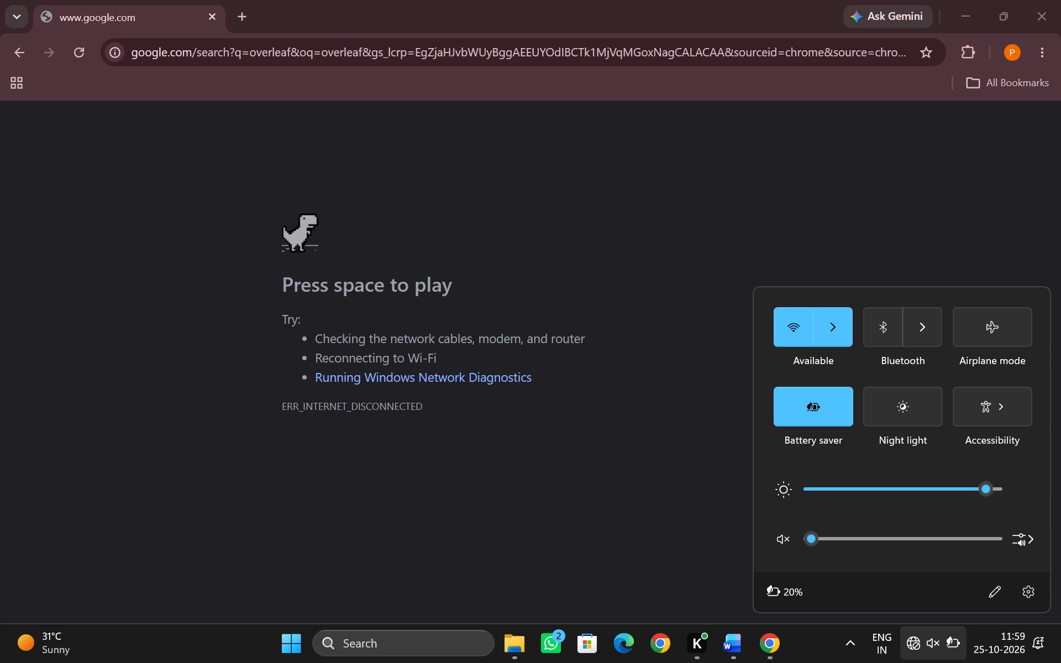
left_click(936, 624)
left_click(927, 645)
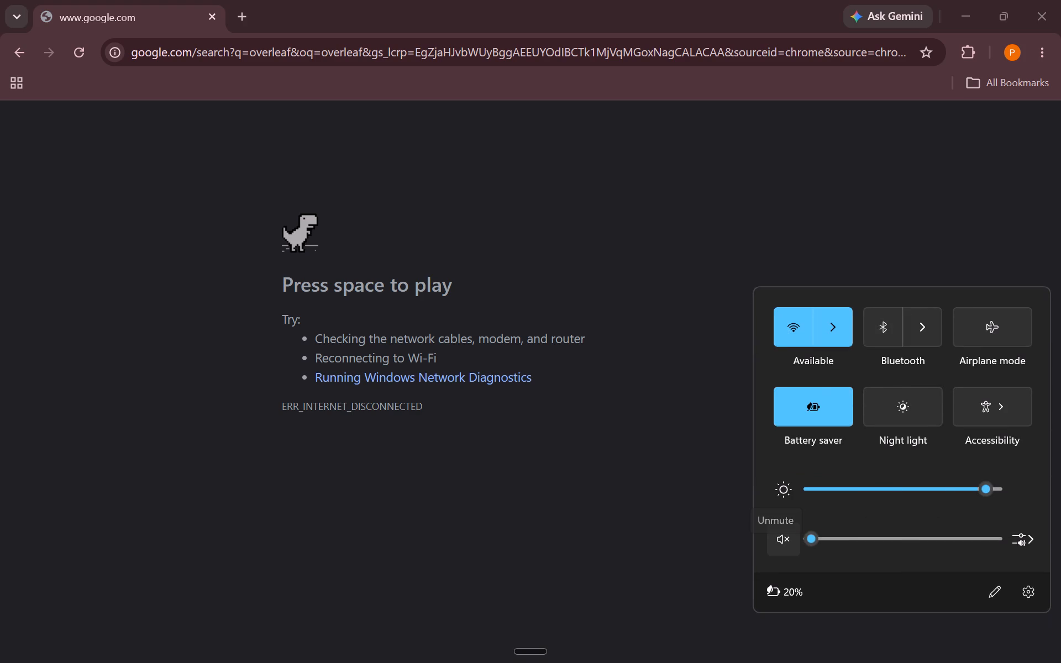
left_click(706, 557)
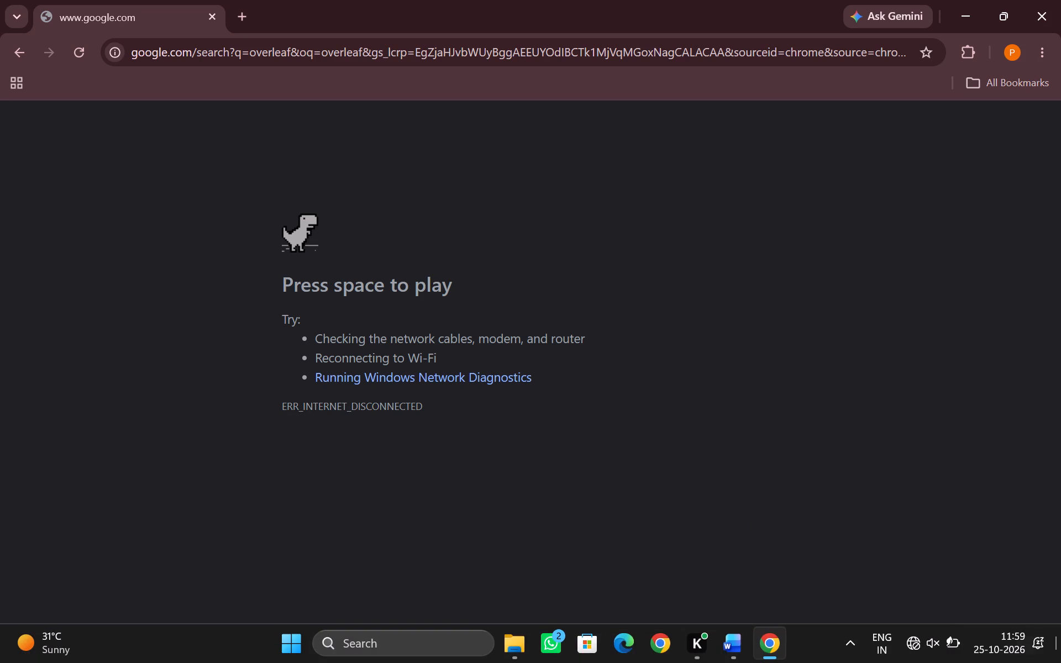
left_click(946, 650)
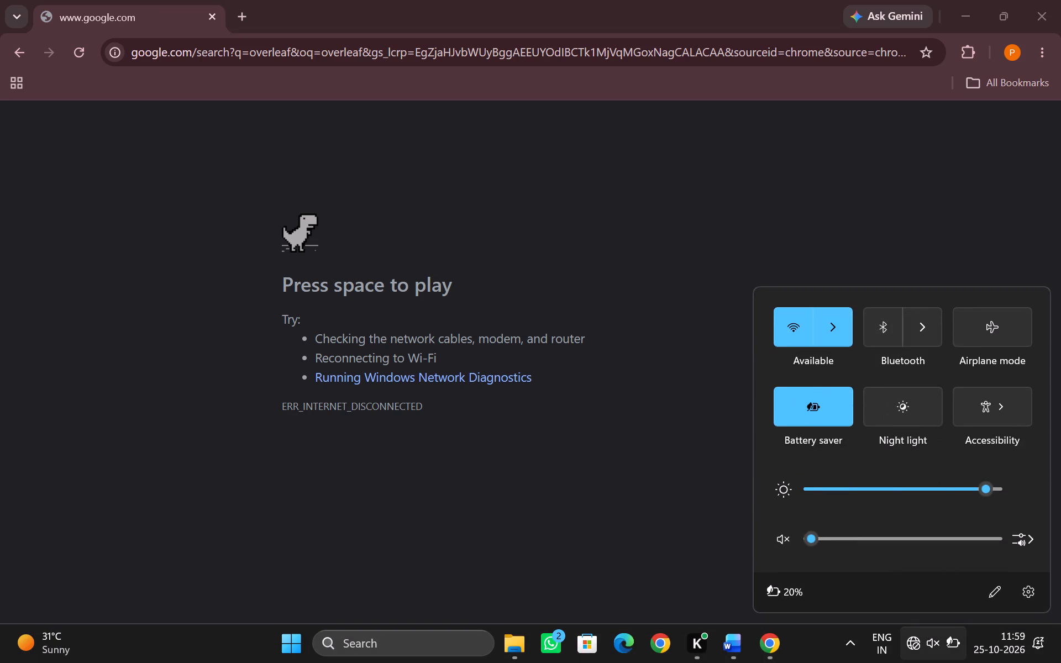
left_click(834, 342)
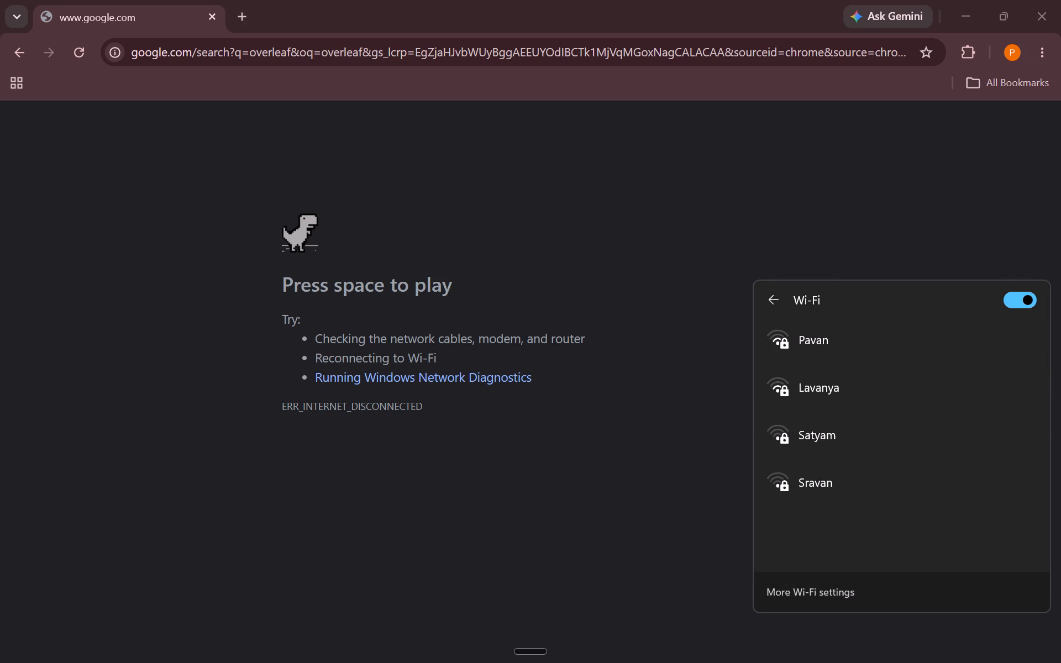
left_click(540, 285)
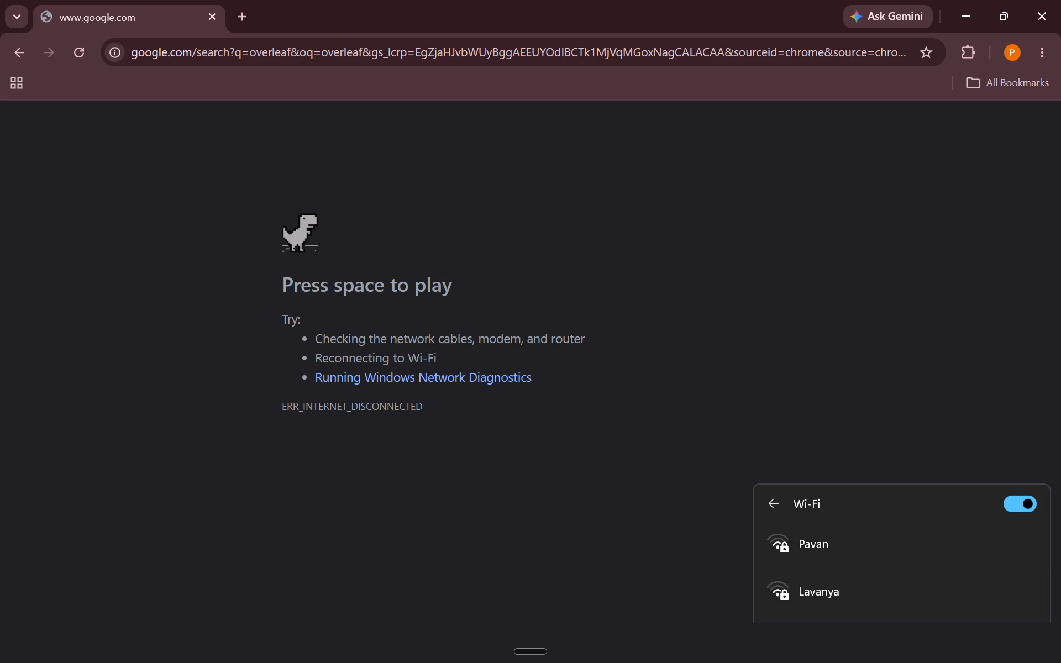
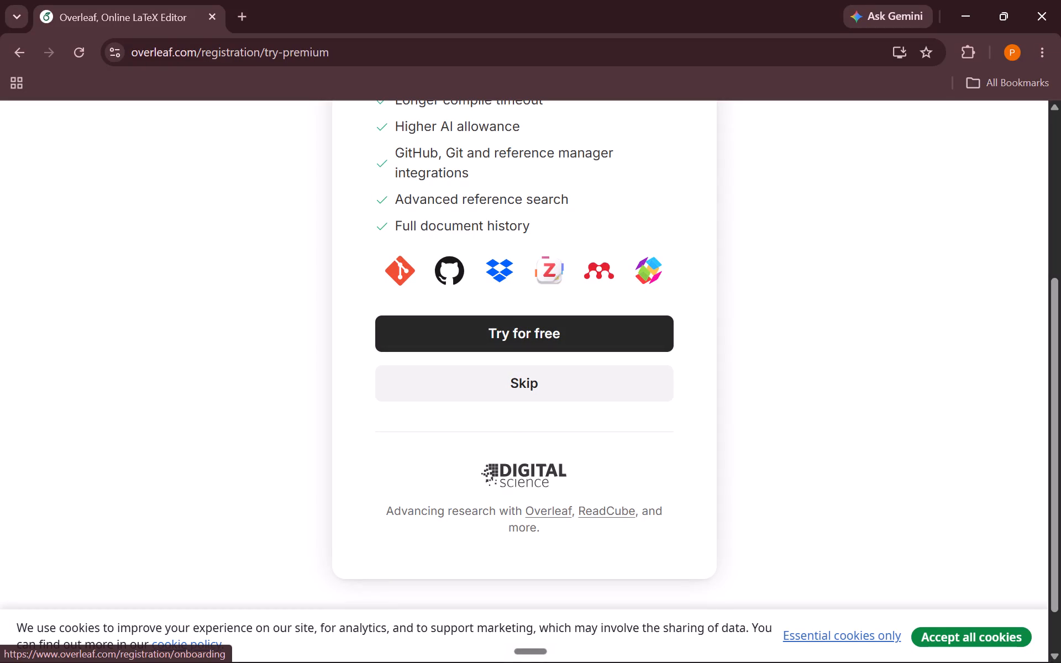
Skip the Overleaf premium trial offer and move on to account onboarding.
scroll(522, 379, "up", 4)
scroll(522, 379, "down", 3)
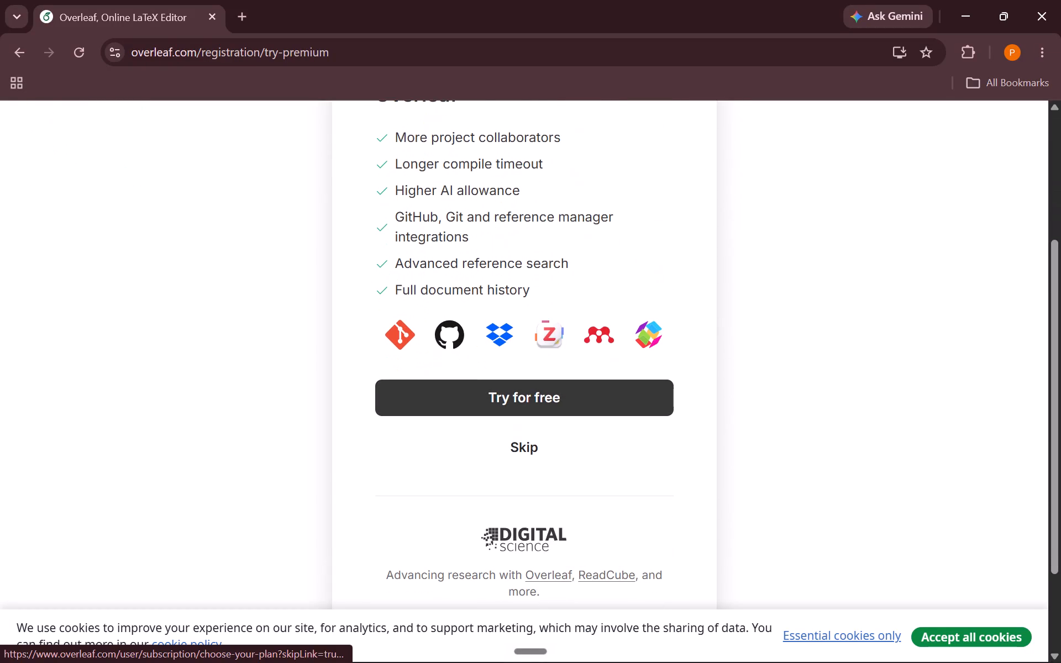
left_click(523, 446)
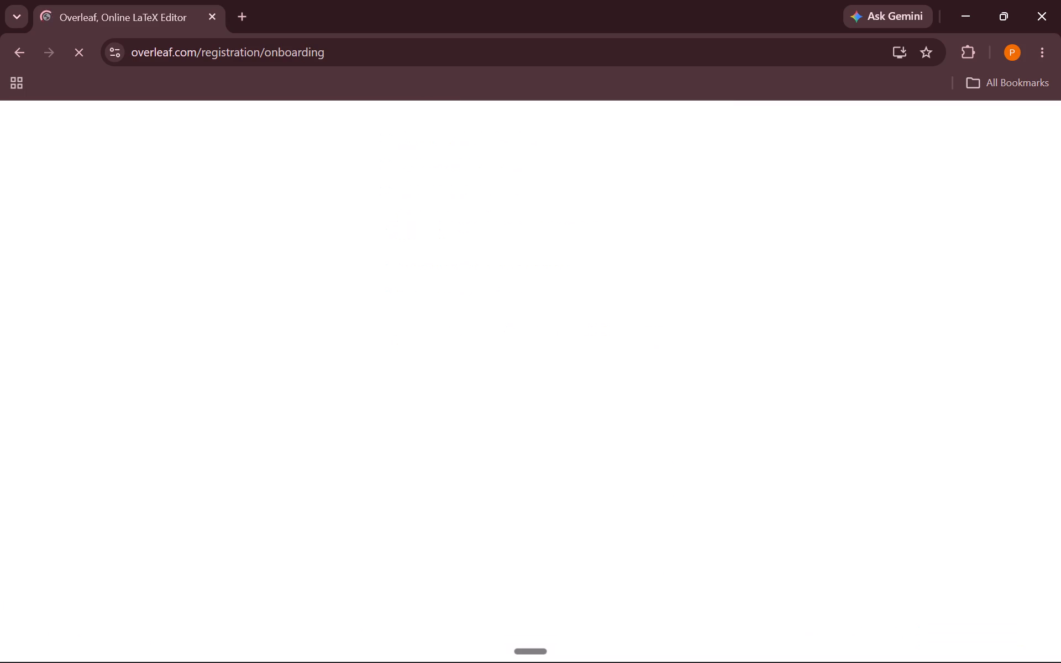
Keep the first and last name supplied by the Google account and continue the onboarding form.
scroll(497, 452, "down", 2)
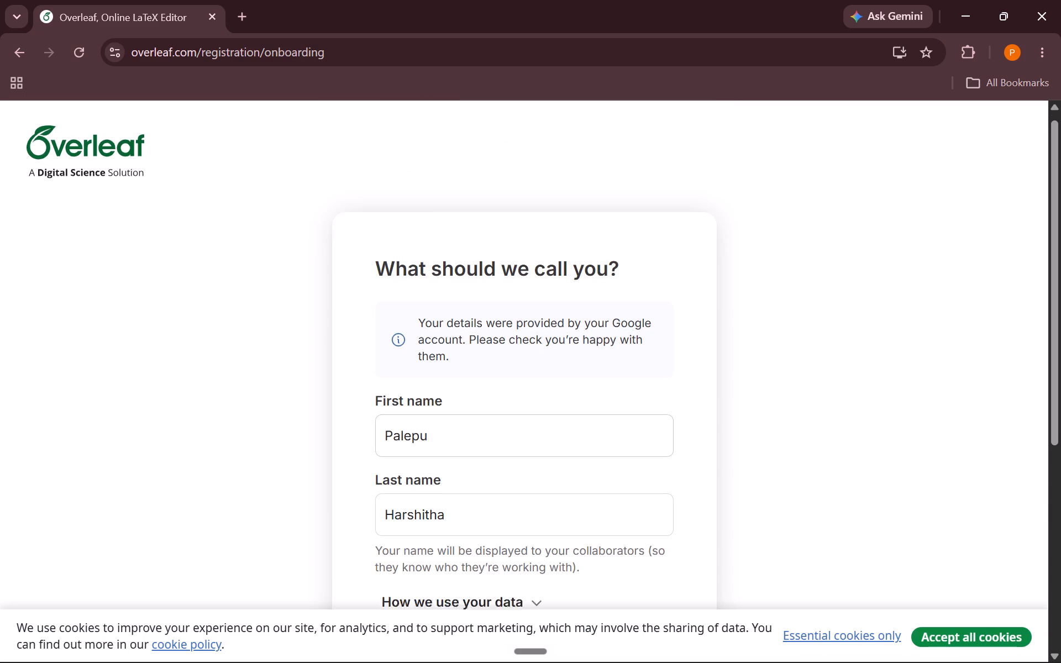
scroll(497, 452, "down", 2)
left_click(551, 298)
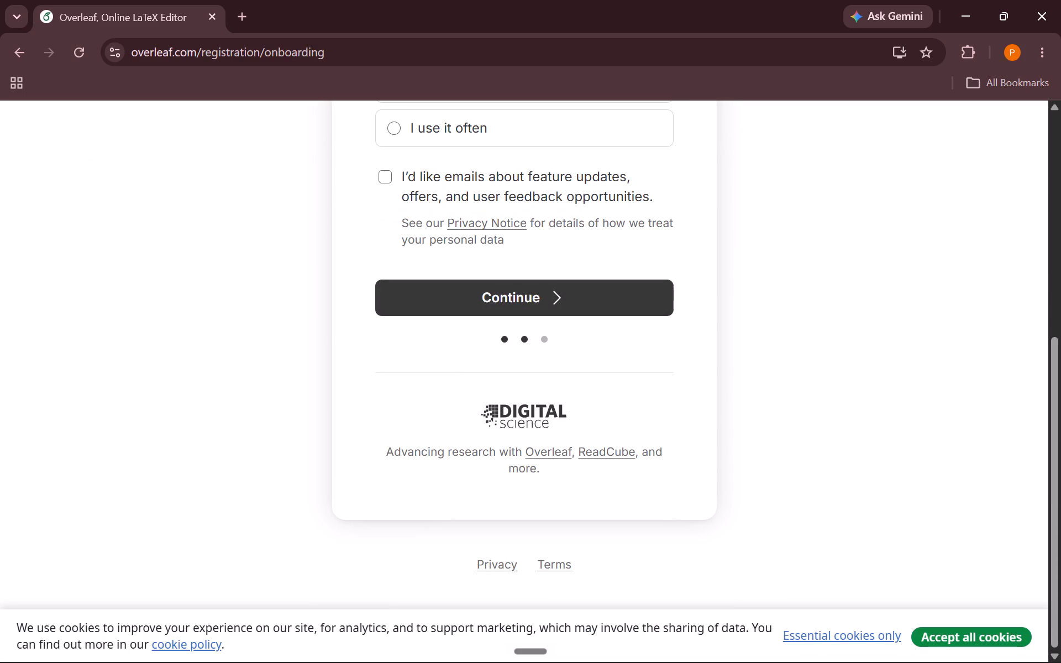
Continue to the next onboarding question and choose University or school as the primary place of work or study.
left_click(551, 298)
scroll(551, 298, "up", 5)
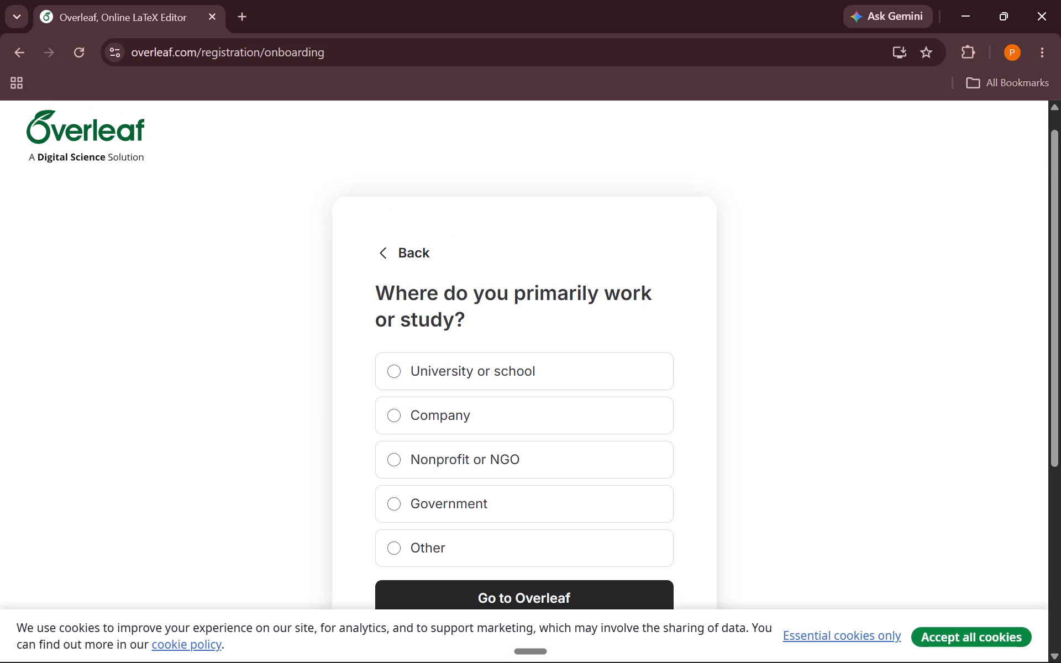
left_click(521, 367)
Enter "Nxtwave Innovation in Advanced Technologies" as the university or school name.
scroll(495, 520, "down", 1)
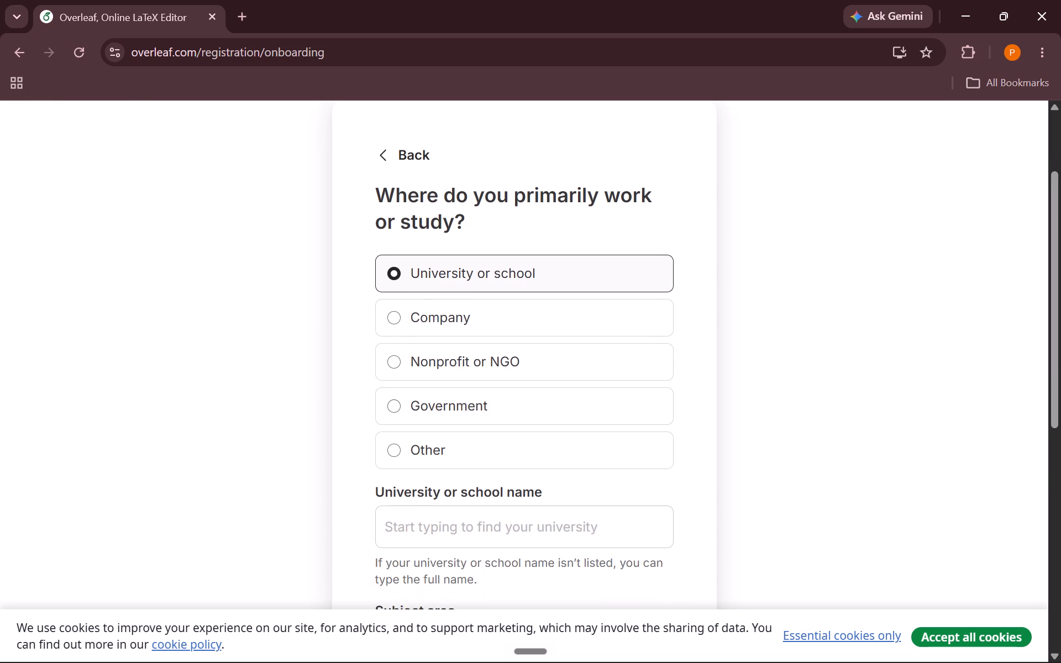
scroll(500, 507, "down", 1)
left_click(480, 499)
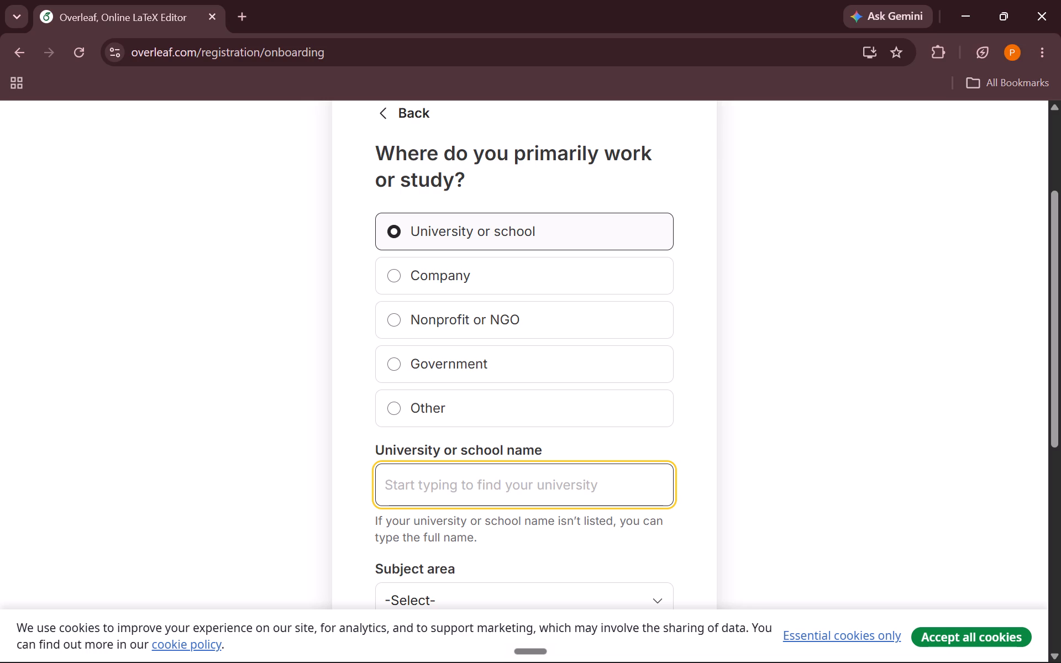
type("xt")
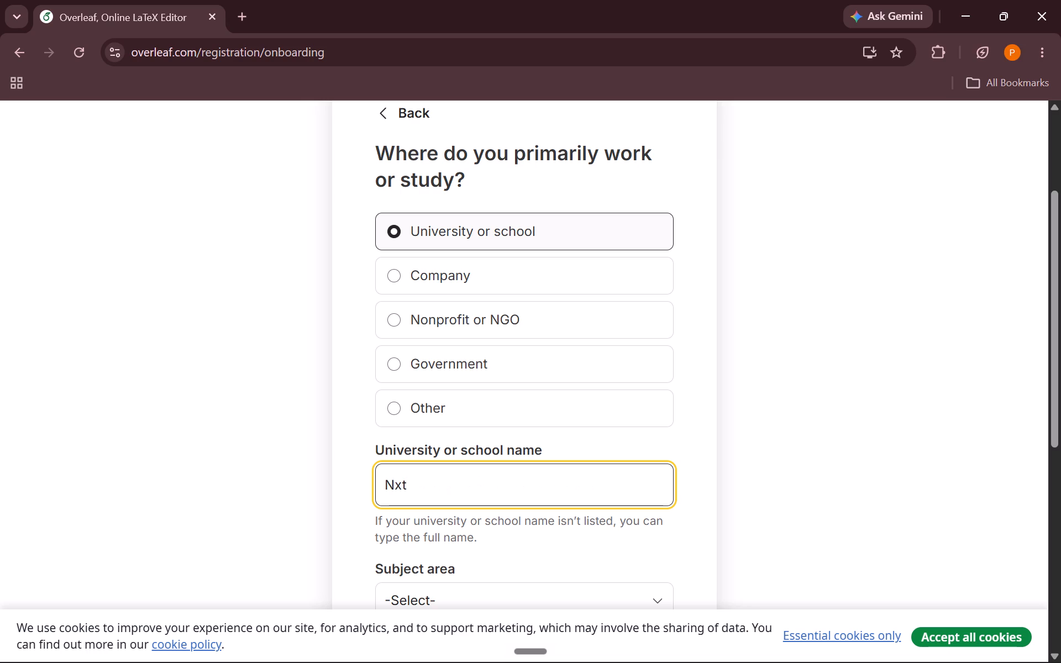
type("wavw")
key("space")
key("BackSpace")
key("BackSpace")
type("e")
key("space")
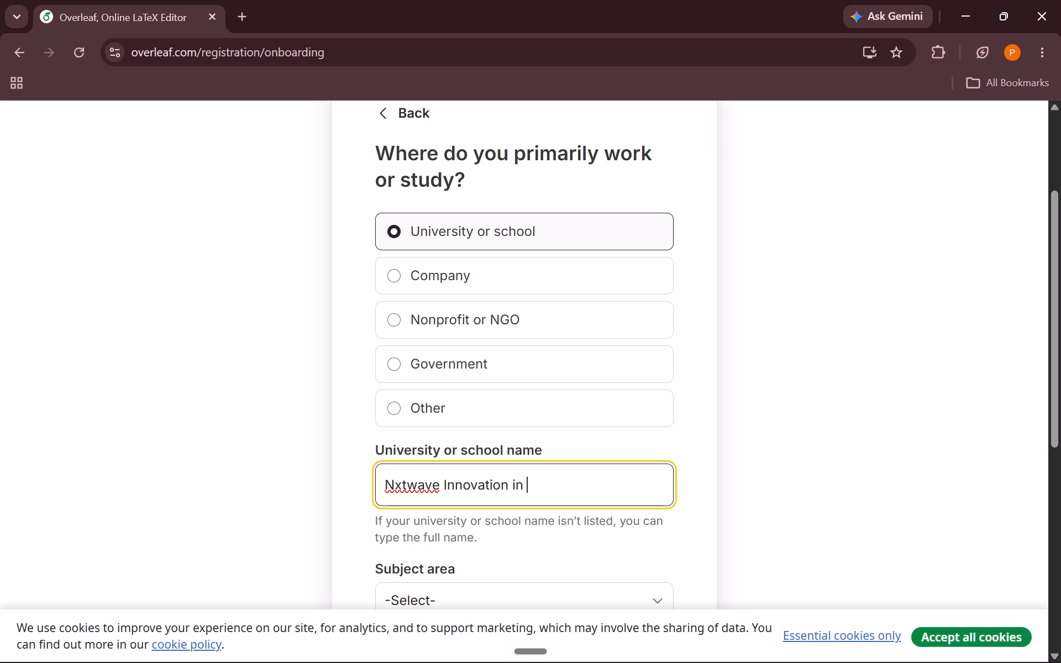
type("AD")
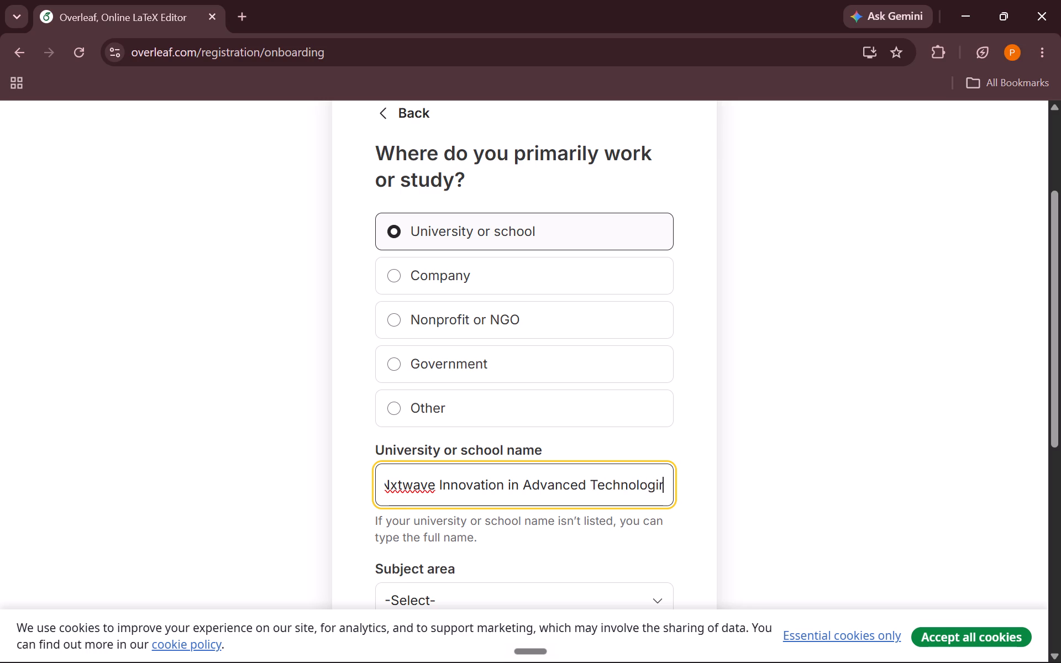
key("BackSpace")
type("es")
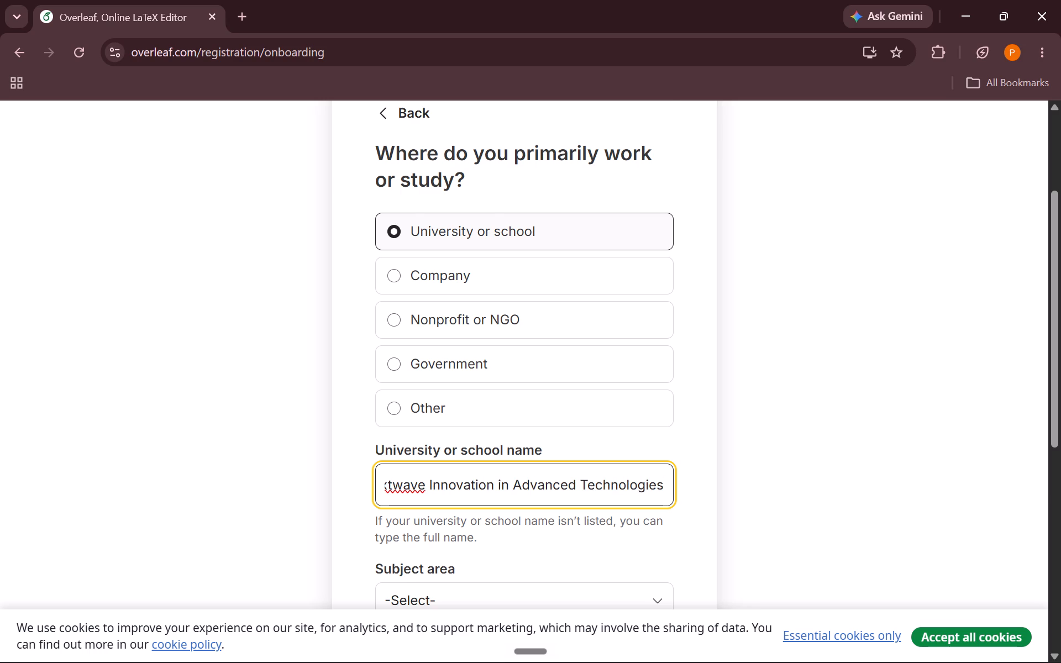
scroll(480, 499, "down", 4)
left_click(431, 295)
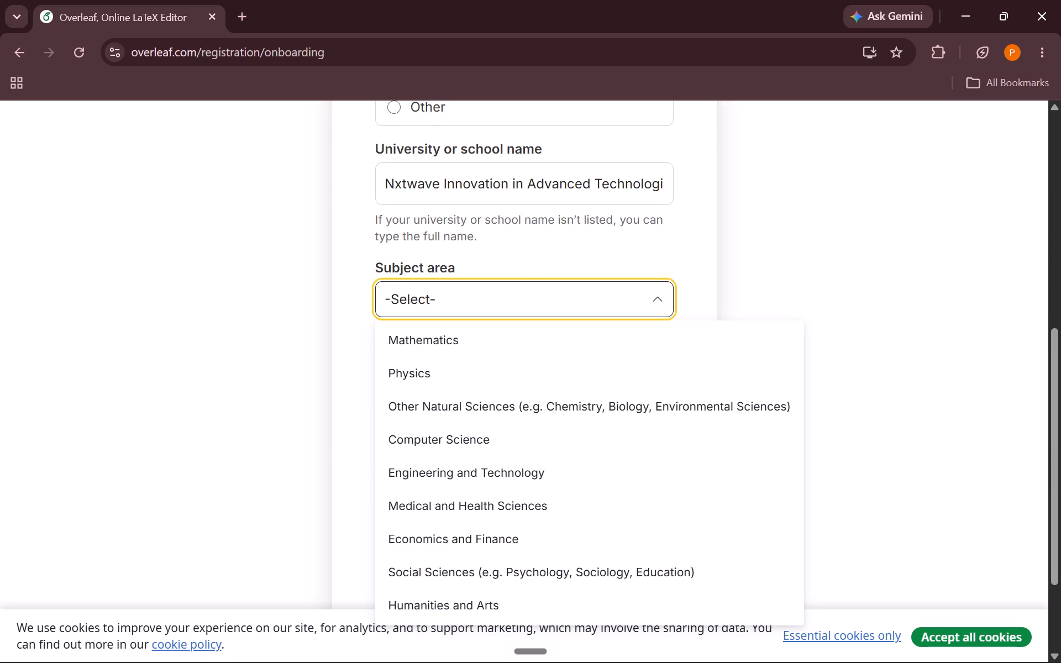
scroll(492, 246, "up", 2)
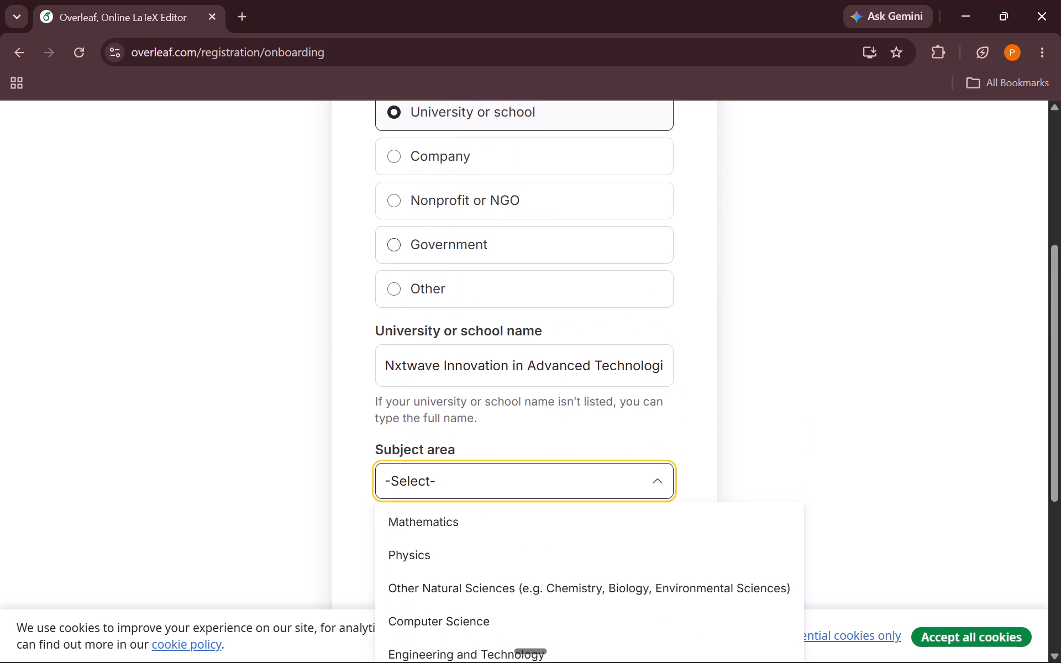
Replace the university or school name with "Bits Pilani Hyderabad".
left_click(659, 379)
key("Right")
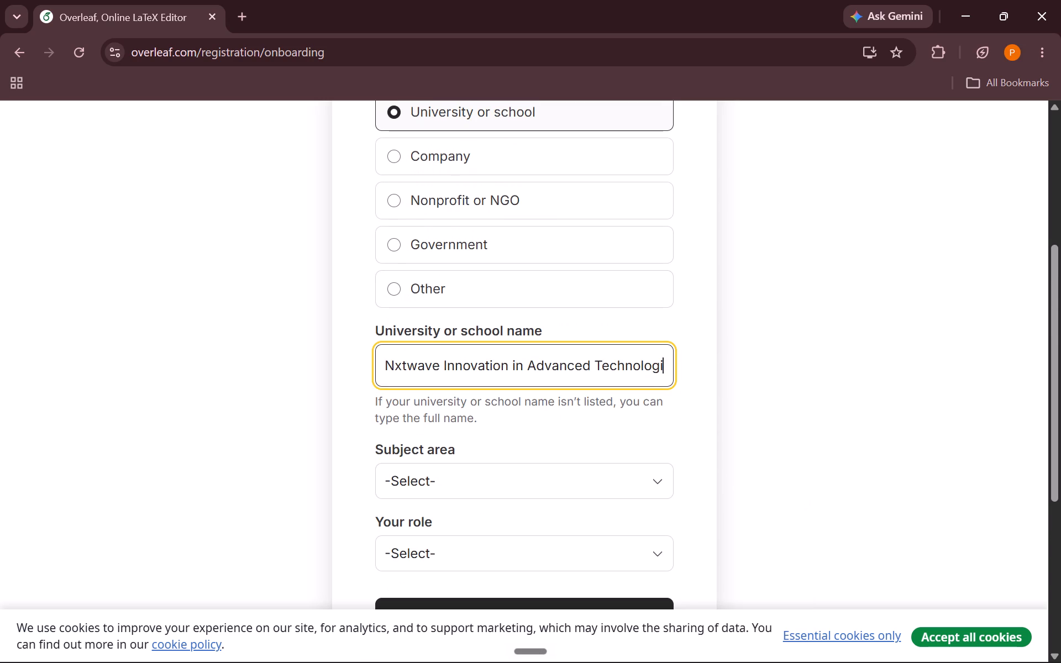
key("backslash")
key("BackSpace")
key("BackSpace")
key("BackSpace")
key("BackSpace")
key("BackSpace")
key("BackSpace")
key("BackSpace")
key("BackSpace")
key("BackSpace")
key("BackSpace")
key("BackSpace")
key("BackSpace")
key("BackSpace")
key("BackSpace")
key("BackSpace")
key("BackSpace")
key("BackSpace")
key("BackSpace")
key("BackSpace")
key("BackSpace")
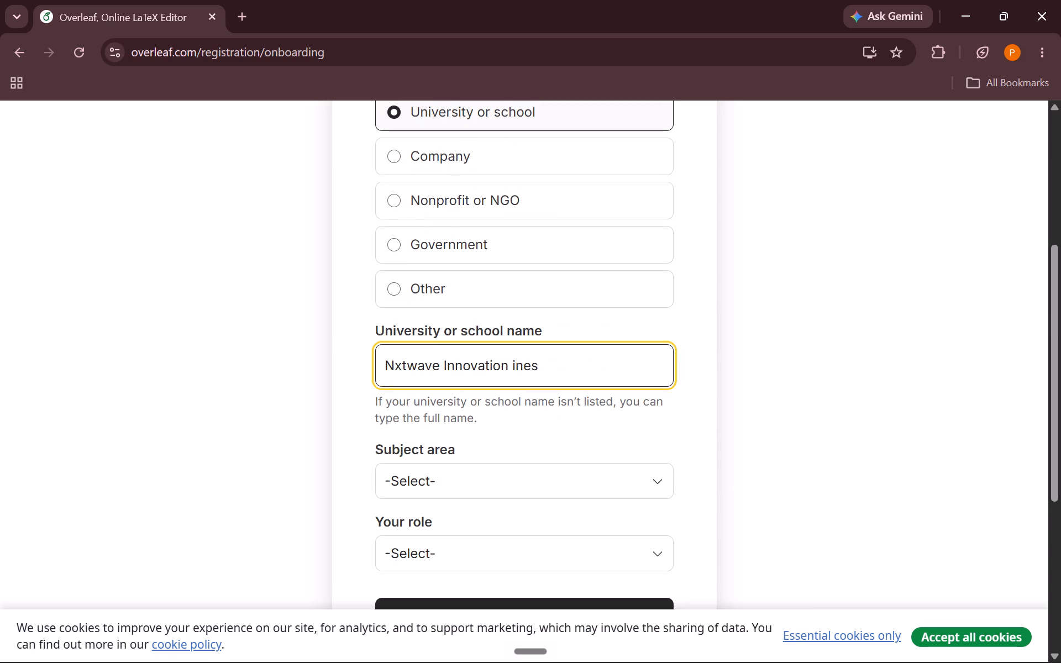
key("Right")
key("Right")
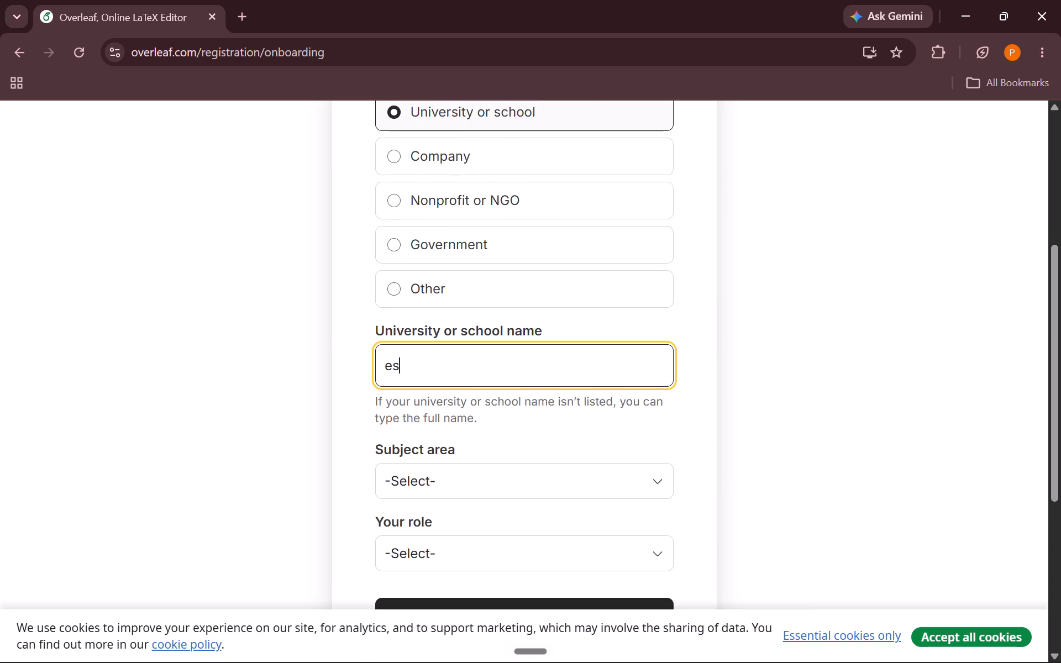
key("BackSpace")
key("BackSpace")
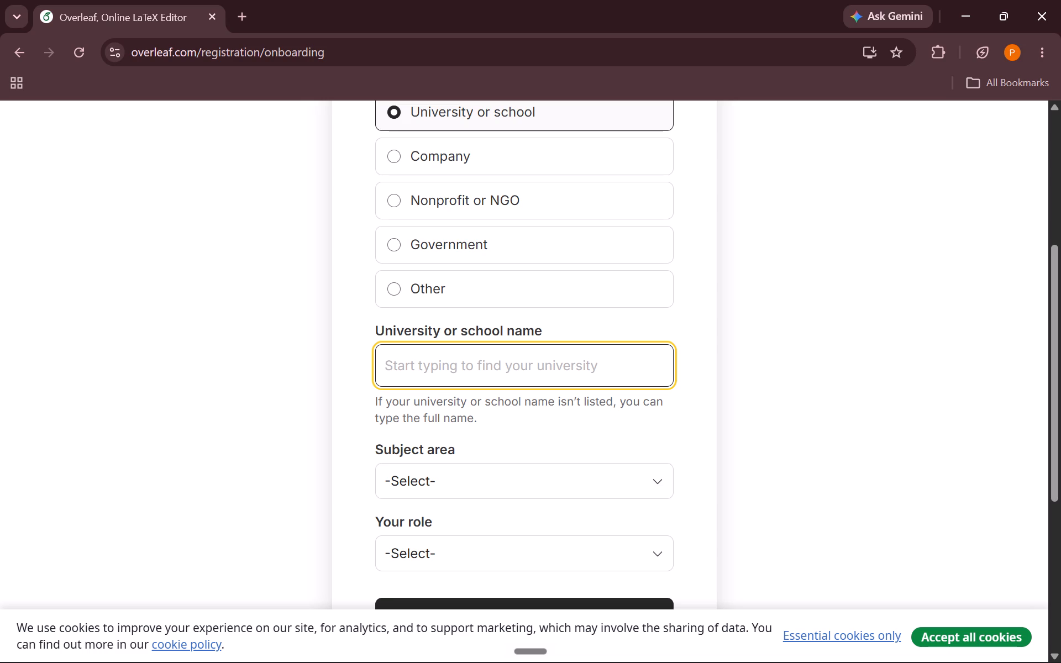
type("it")
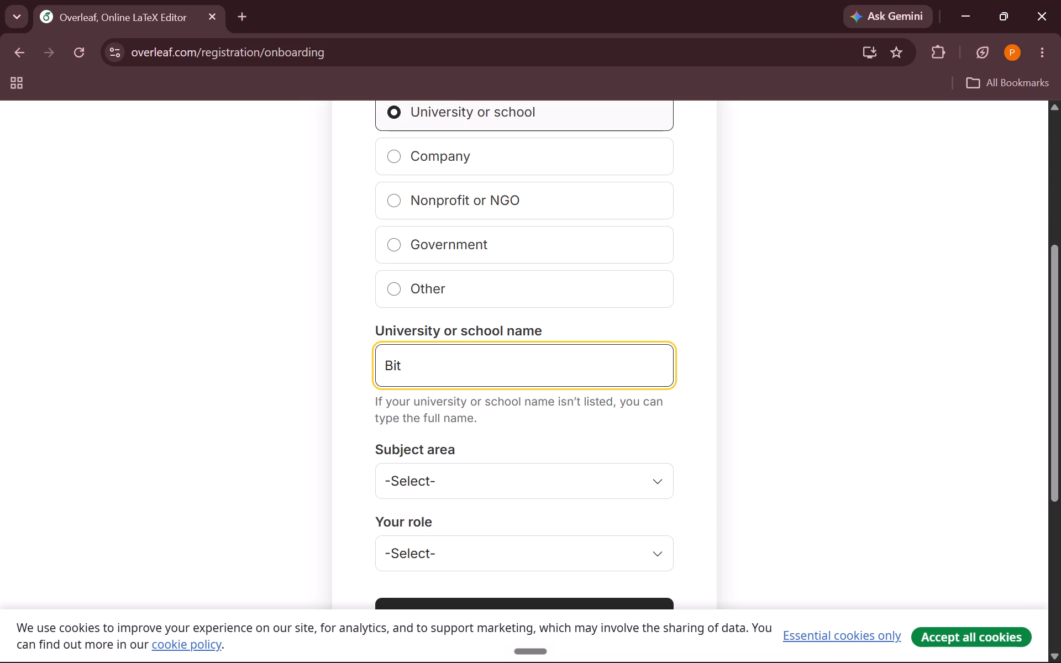
type("s")
key("space")
type("ni")
key("space")
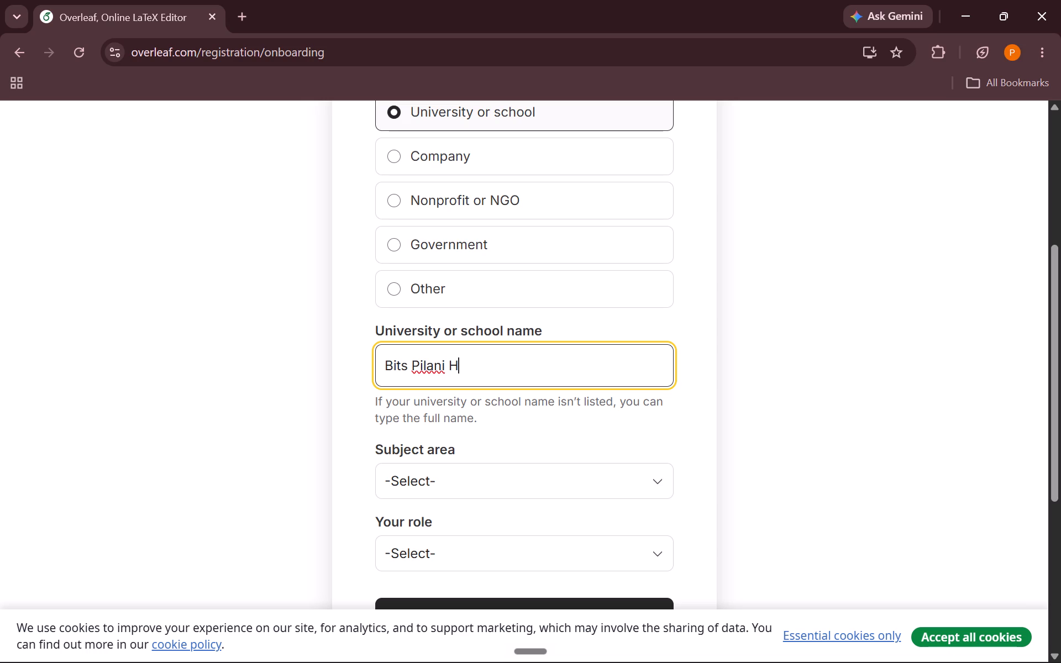
type("YD")
key("BackSpace")
key("BackSpace")
type("yderabad")
Set the subject area to Computer Science and the role to Undergraduate student.
scroll(722, 385, "down", 1)
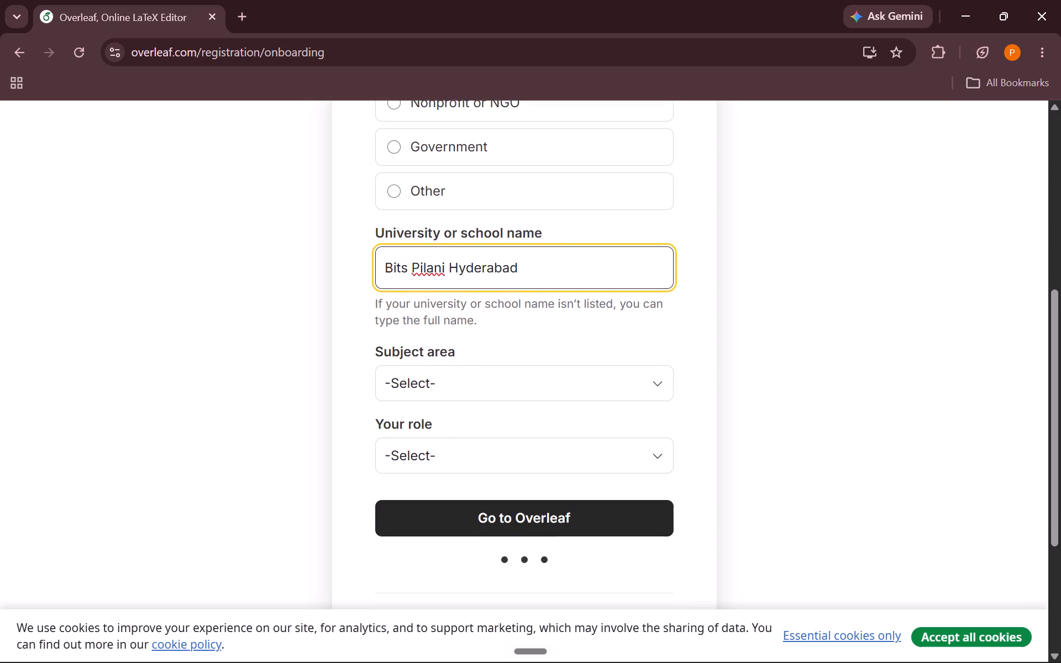
scroll(722, 385, "down", 1)
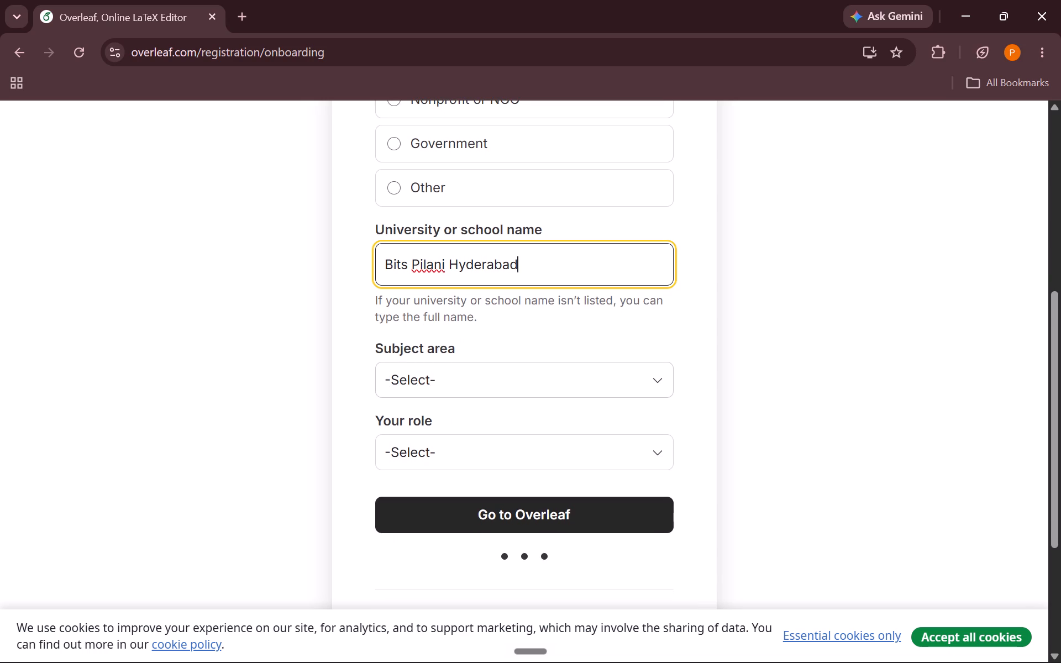
left_click(623, 387)
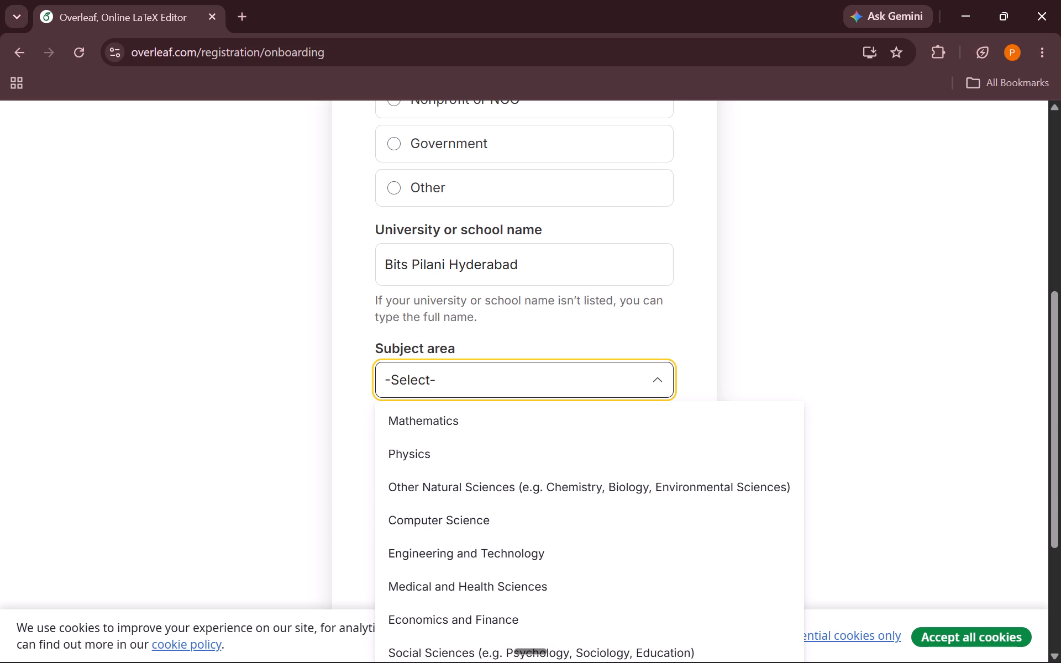
left_click(575, 519)
scroll(575, 519, "down", 1)
left_click(639, 405)
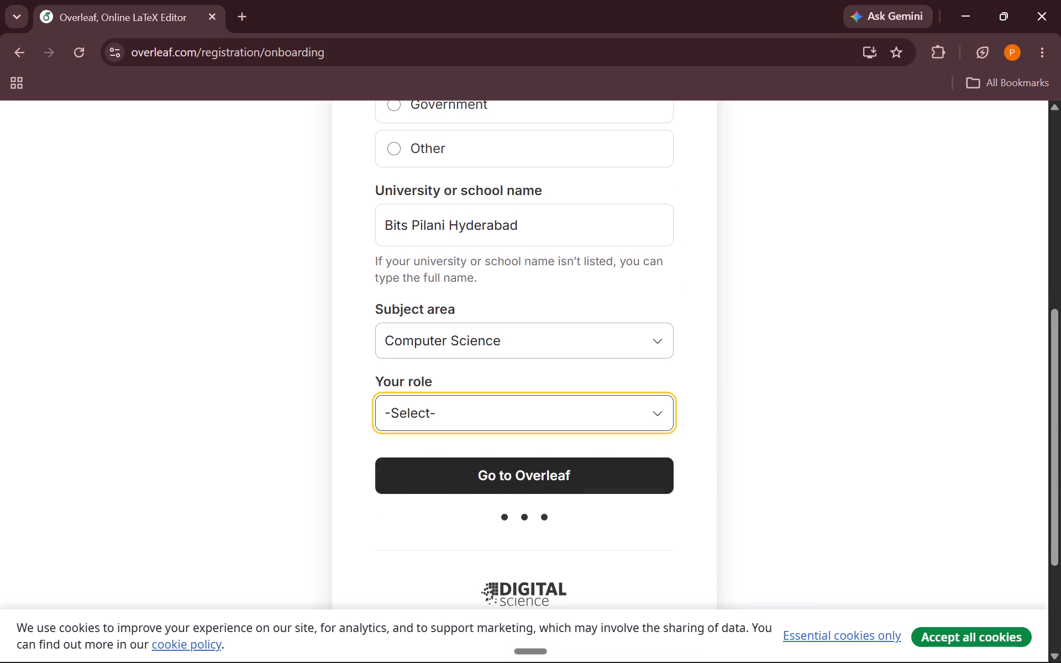
scroll(596, 491, "down", 1)
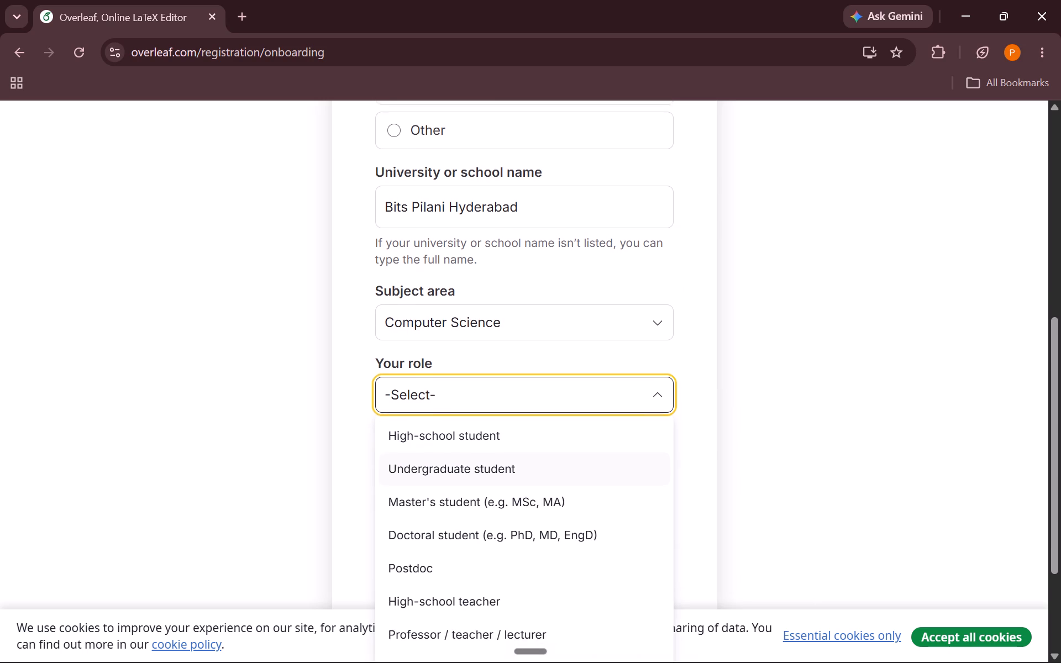
scroll(596, 491, "down", 2)
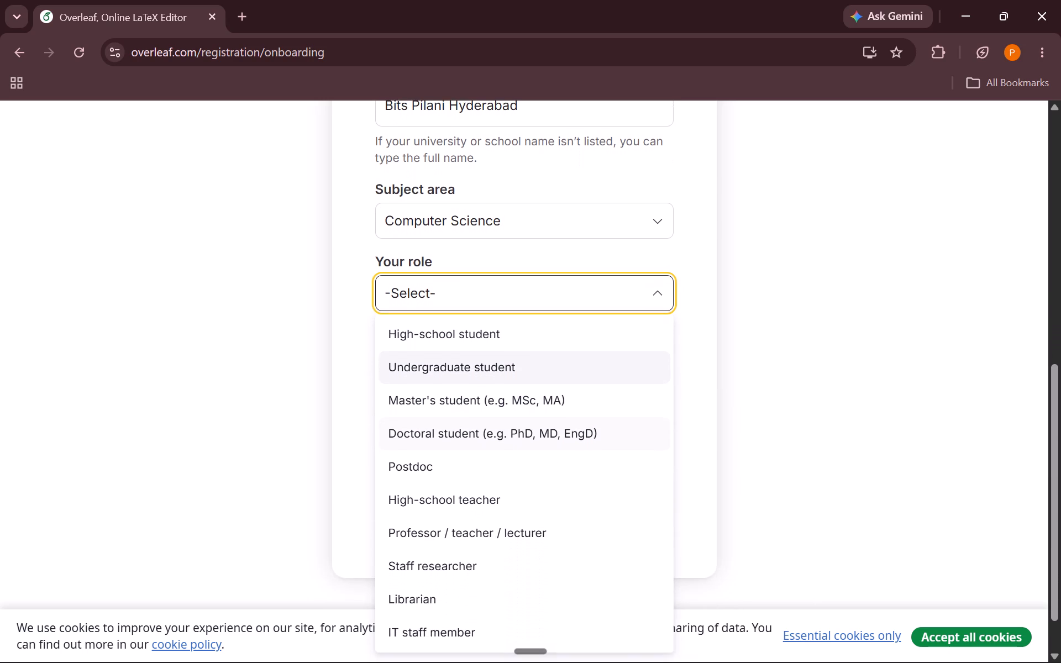
scroll(596, 491, "down", 2)
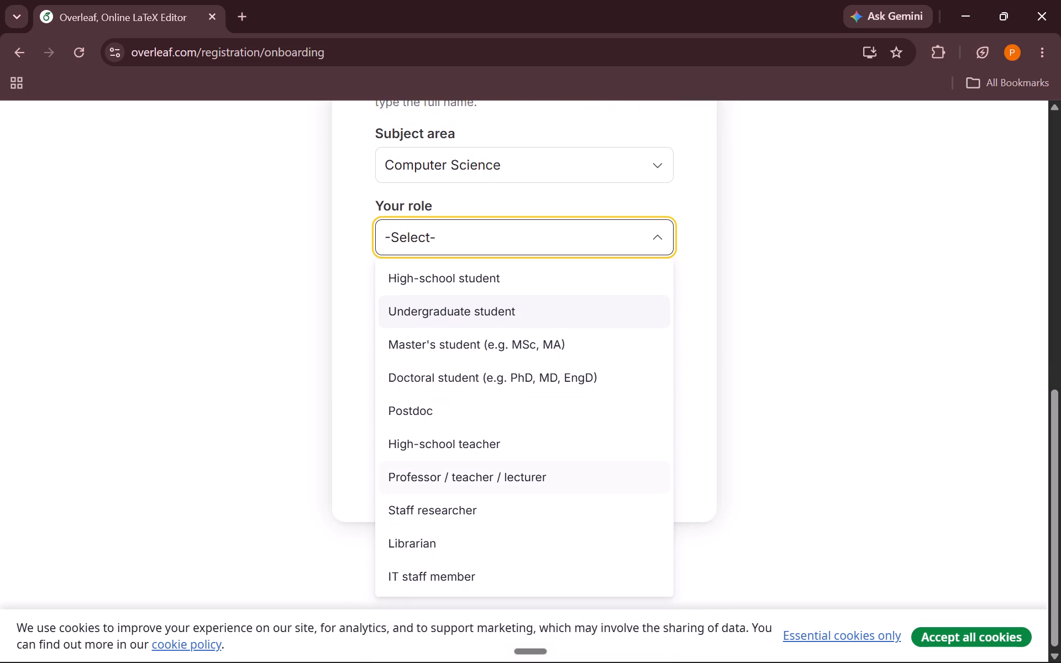
scroll(596, 491, "down", 4)
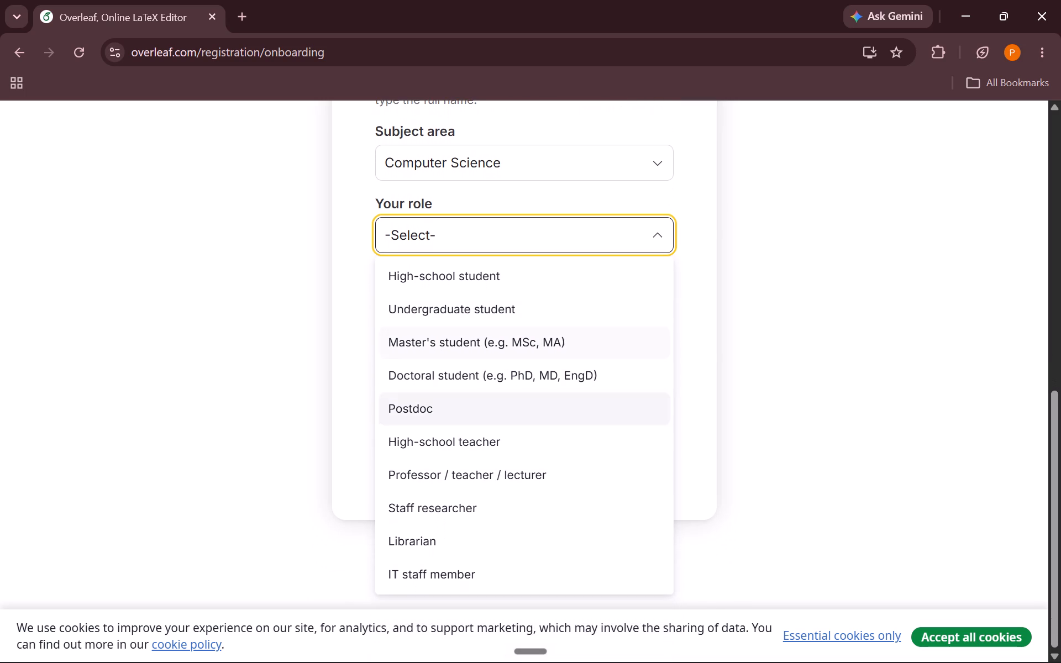
left_click(496, 307)
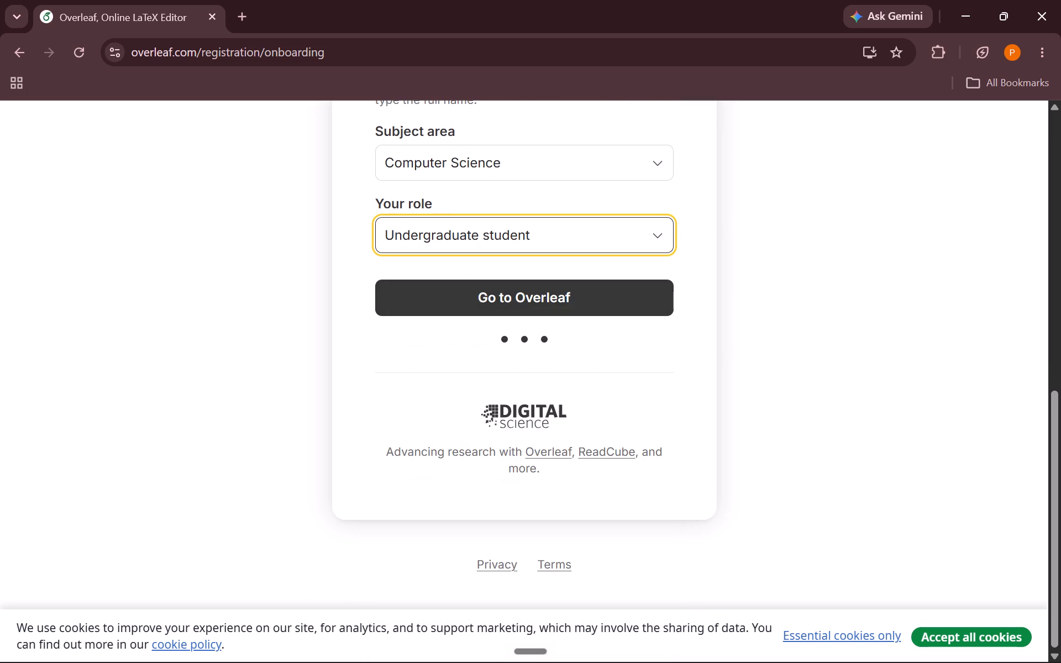
Submit the onboarding form to go to Overleaf and decline the discounted premium plan offer for now.
left_click(488, 294)
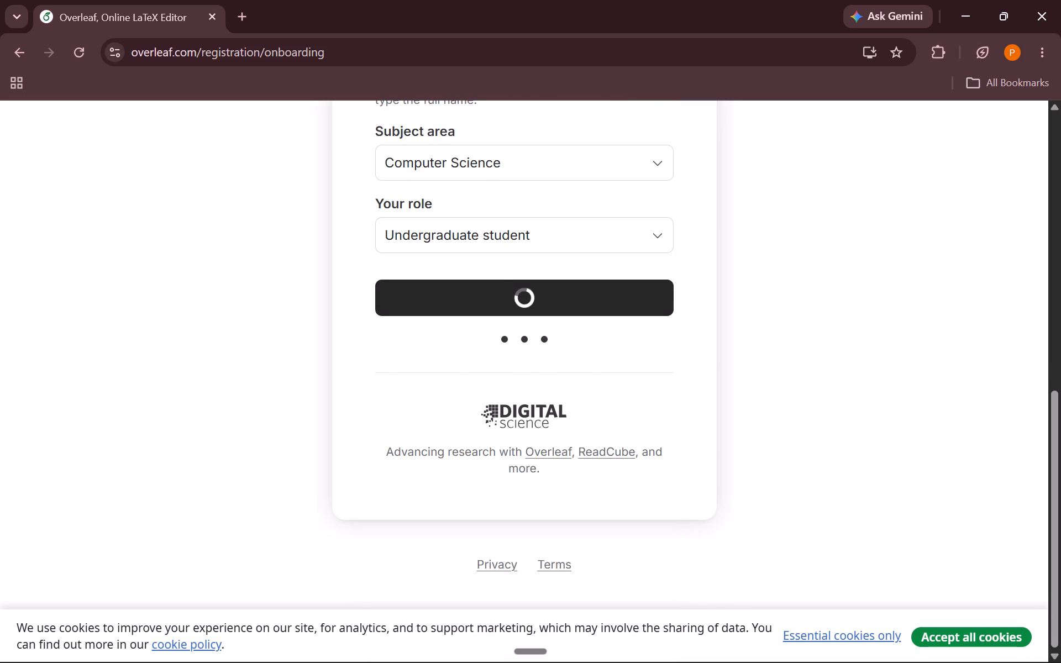
scroll(488, 294, "up", 3)
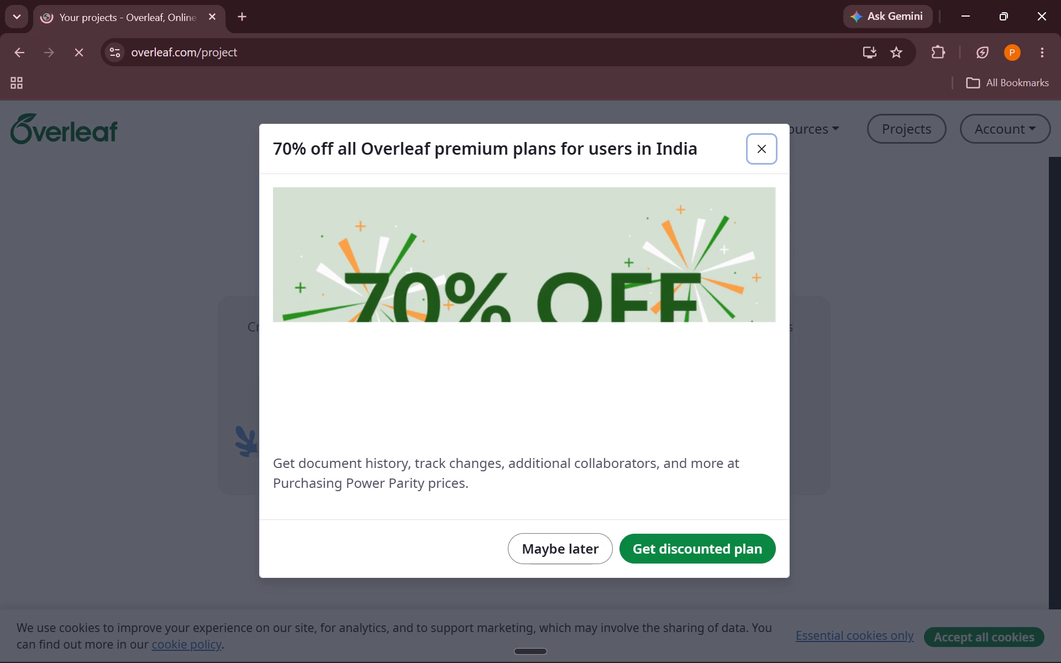
left_click(547, 544)
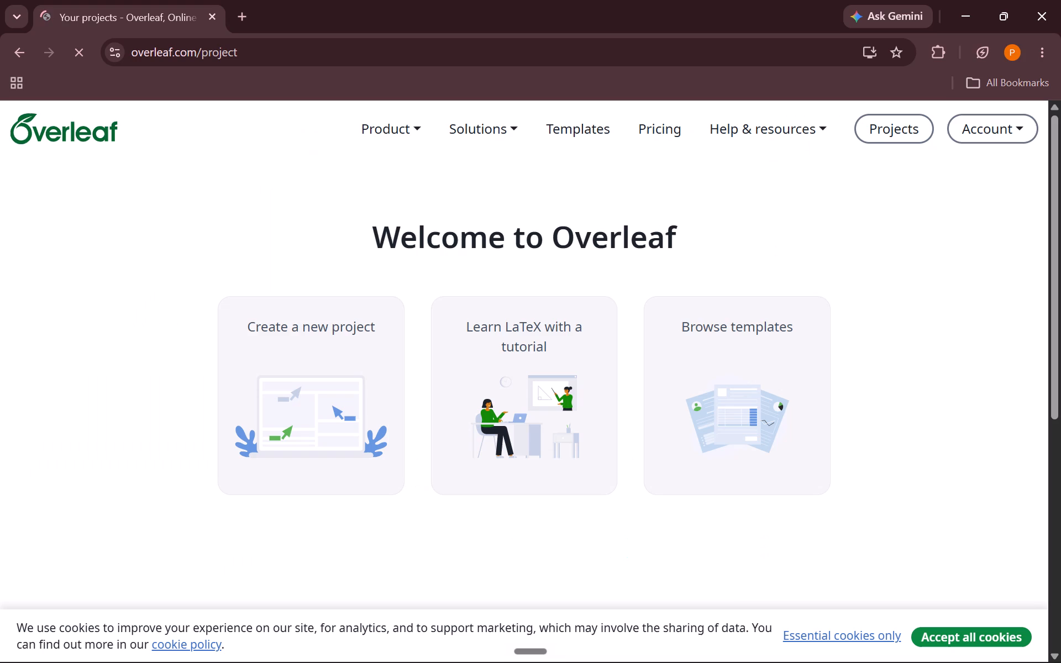
Look through the available options for creating a new project on the welcome page.
scroll(629, 403, "down", 2)
scroll(629, 403, "up", 3)
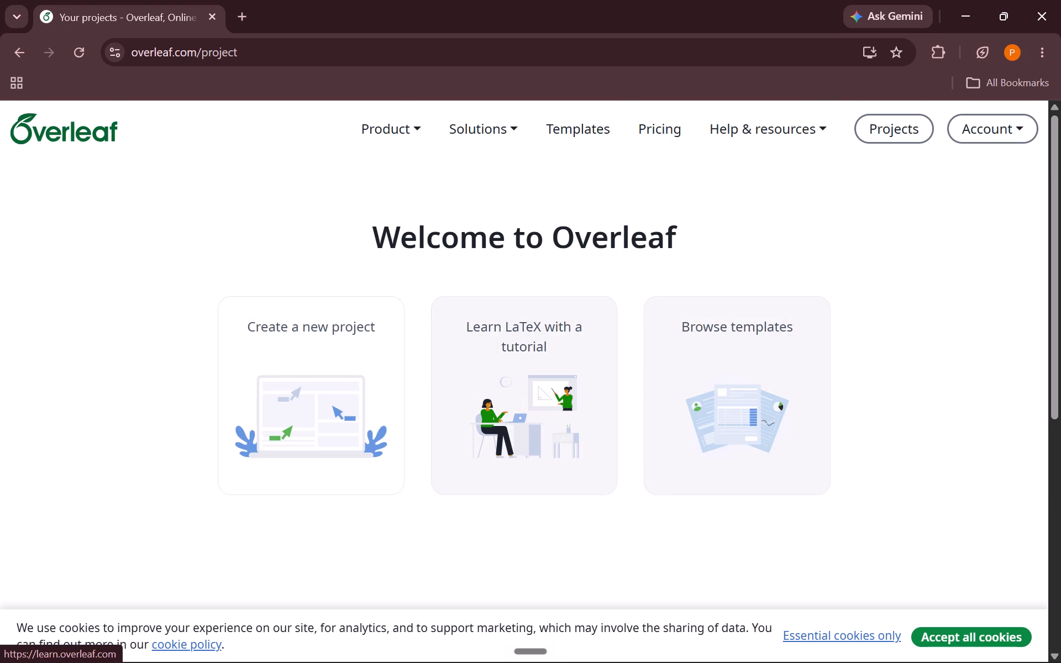
left_click(357, 415)
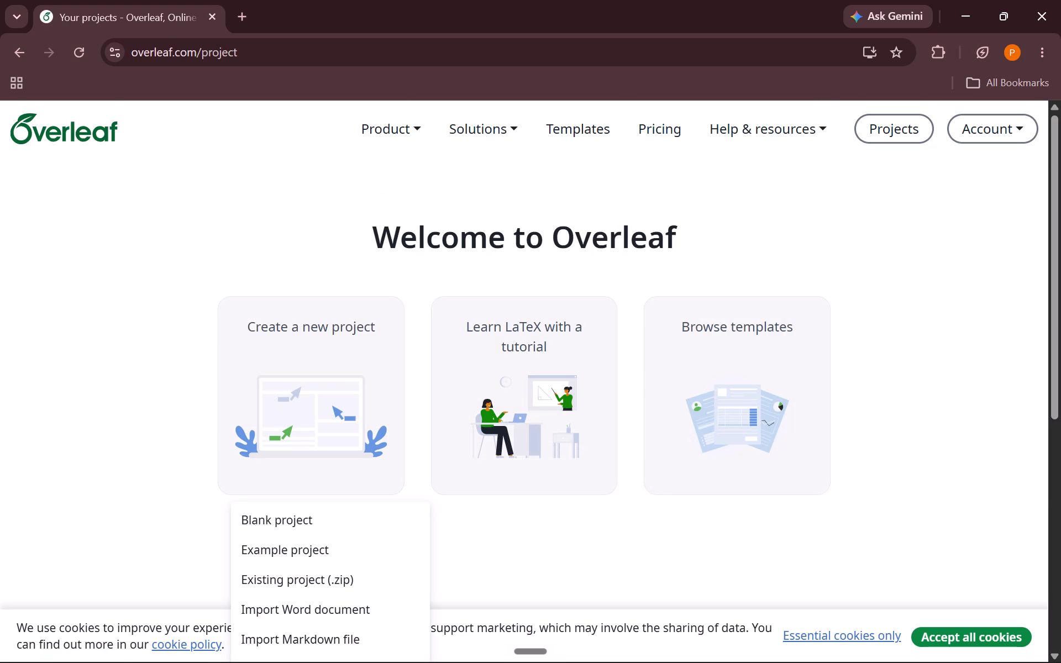
scroll(372, 593, "down", 1)
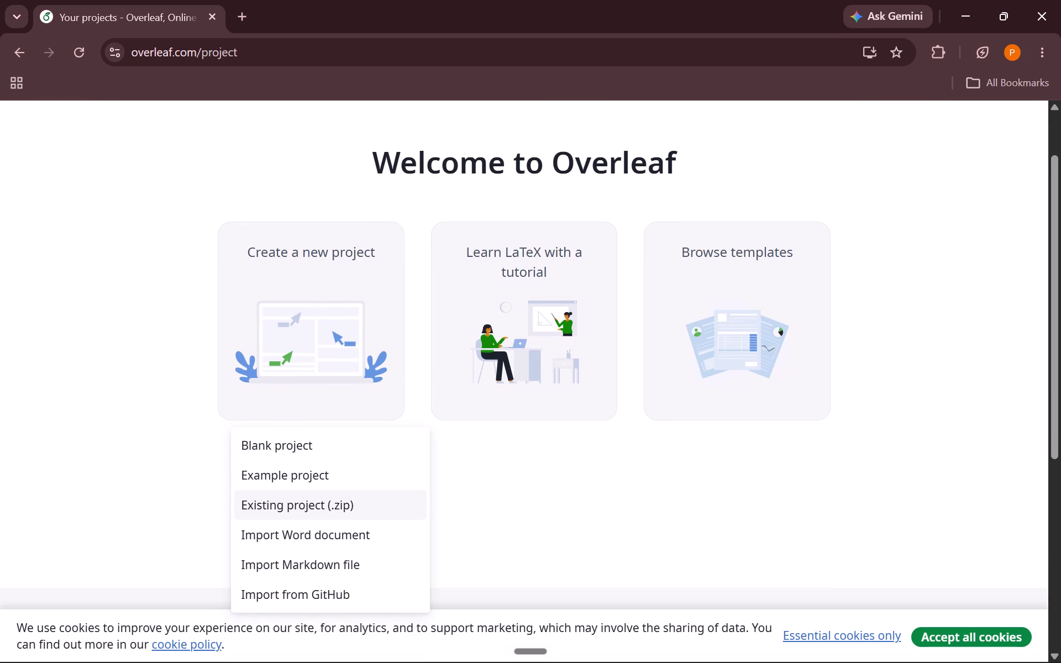
scroll(372, 593, "down", 2)
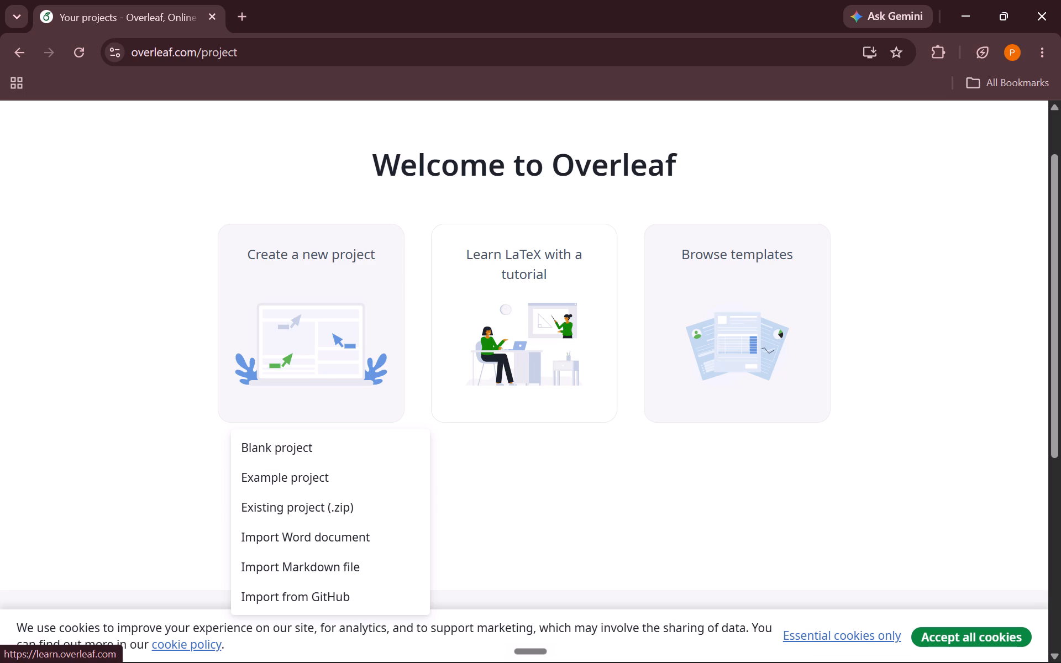
Open the template gallery from the welcome page.
left_click(750, 292)
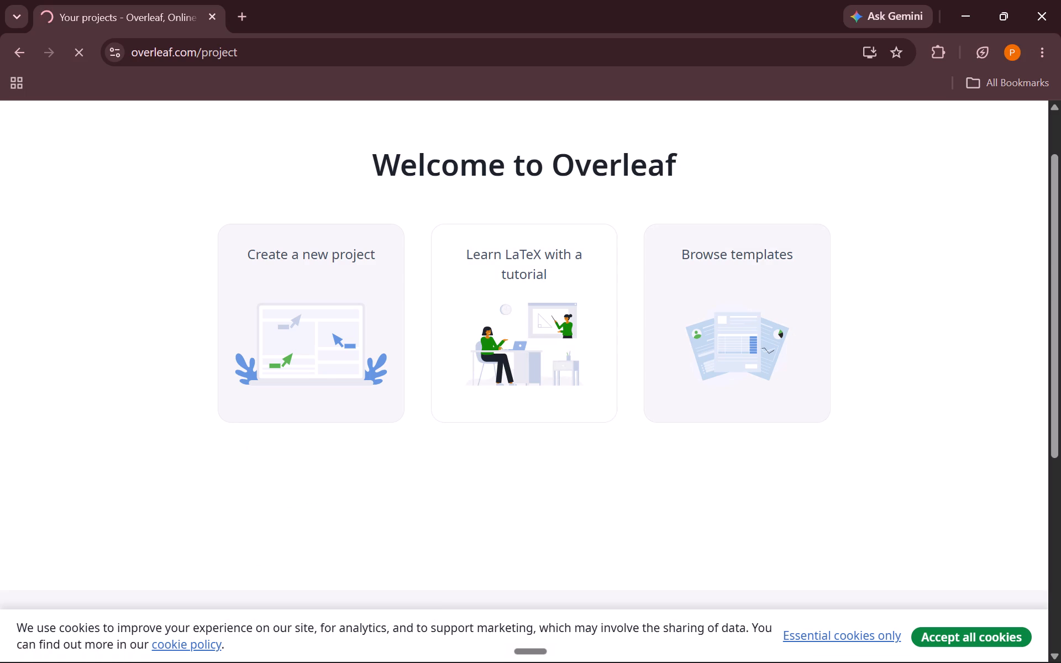
Open the Learn LaTeX tutorial resources and examine the Learning Center's training sections and featured courses.
left_click(459, 303)
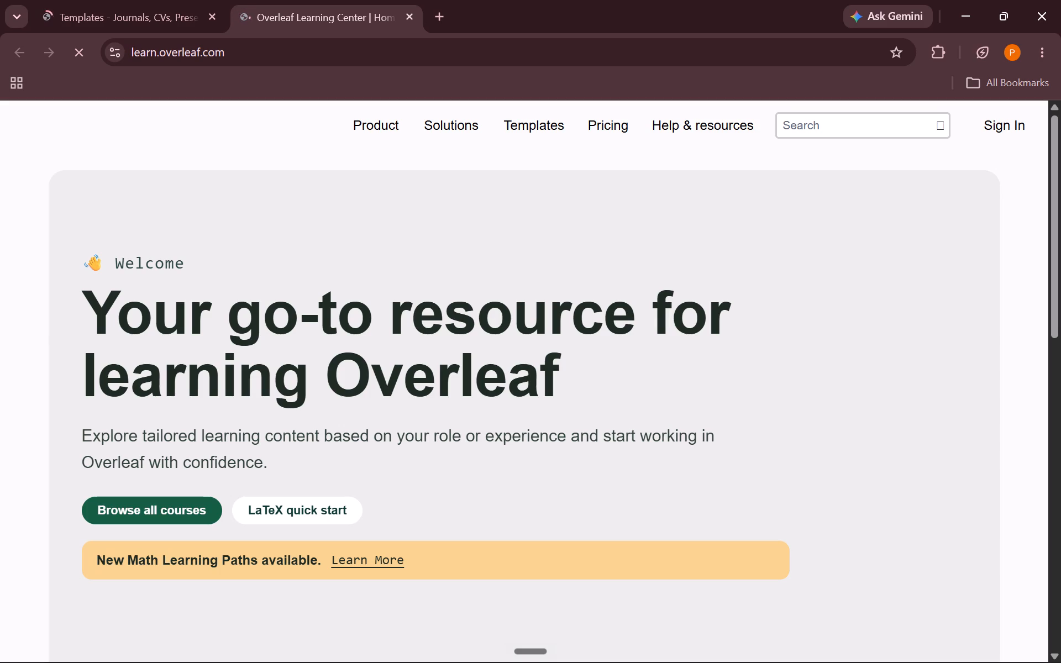
scroll(532, 461, "down", 4)
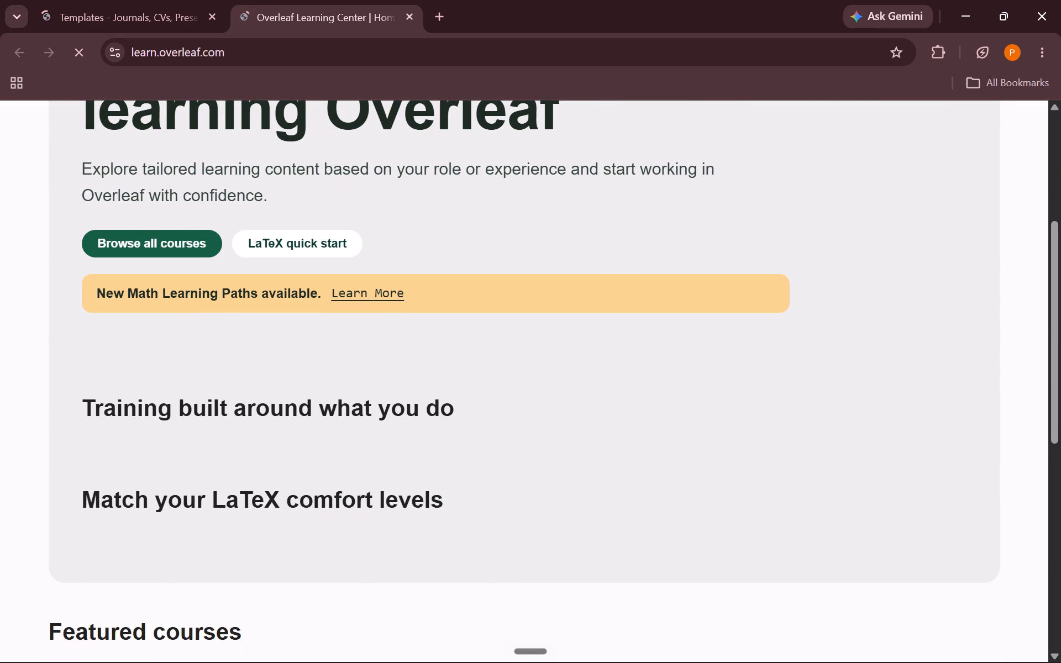
scroll(532, 461, "up", 9)
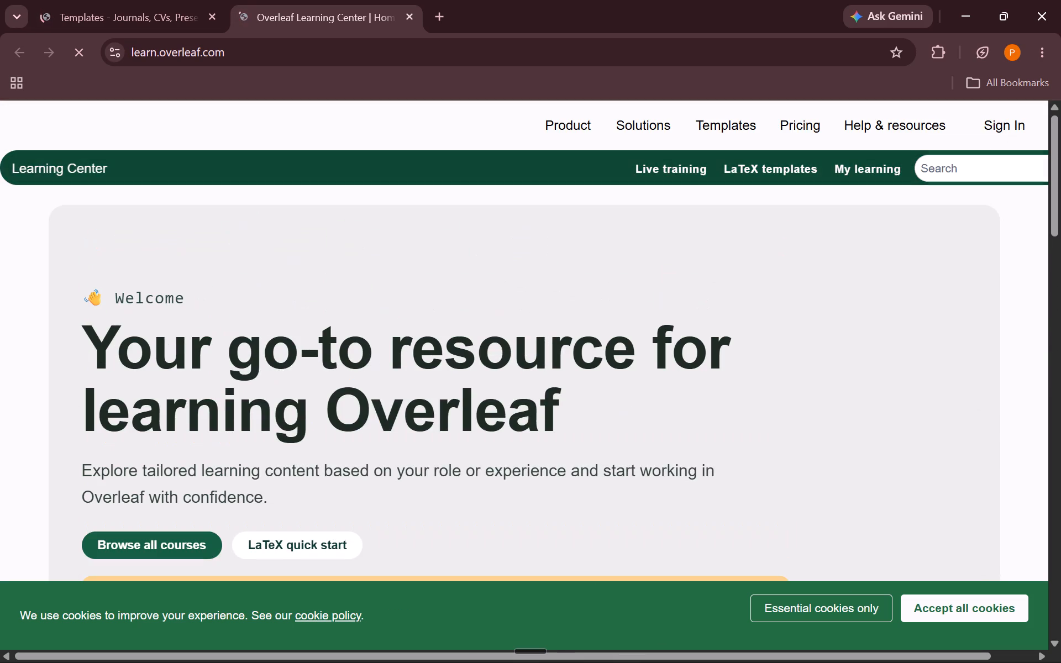
scroll(532, 461, "down", 4)
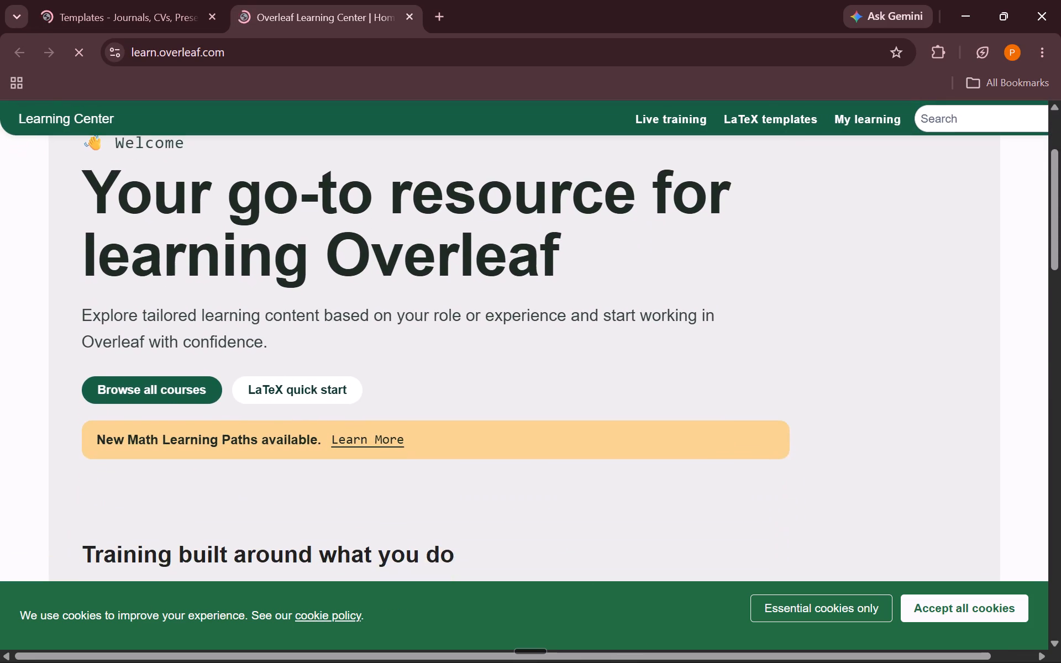
scroll(532, 461, "down", 6)
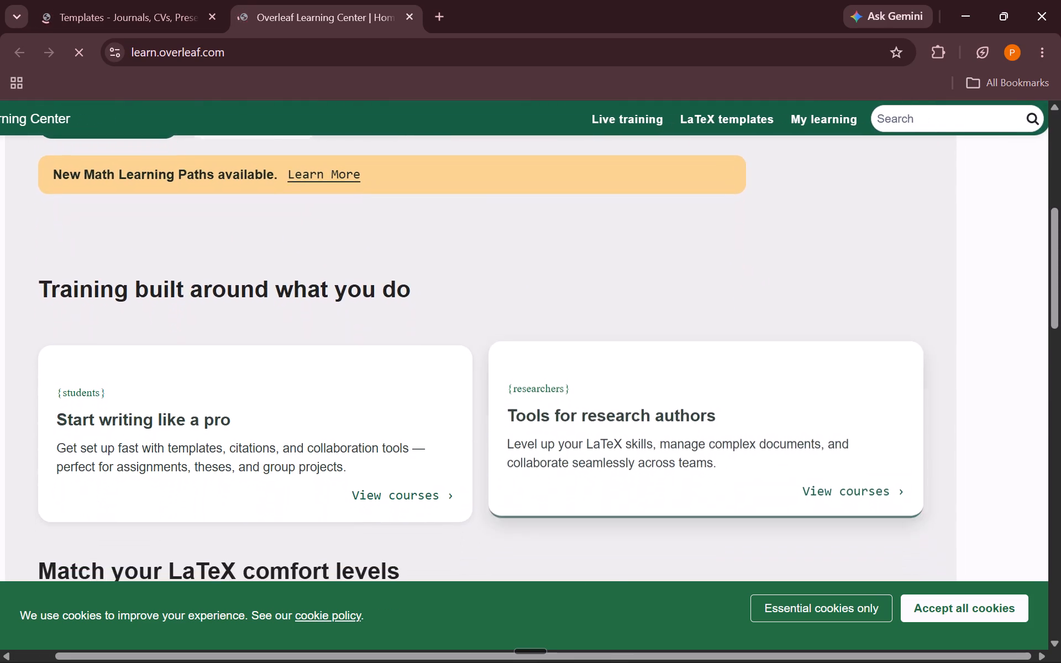
scroll(532, 461, "down", 2)
scroll(532, 461, "up", 6)
scroll(532, 461, "down", 1)
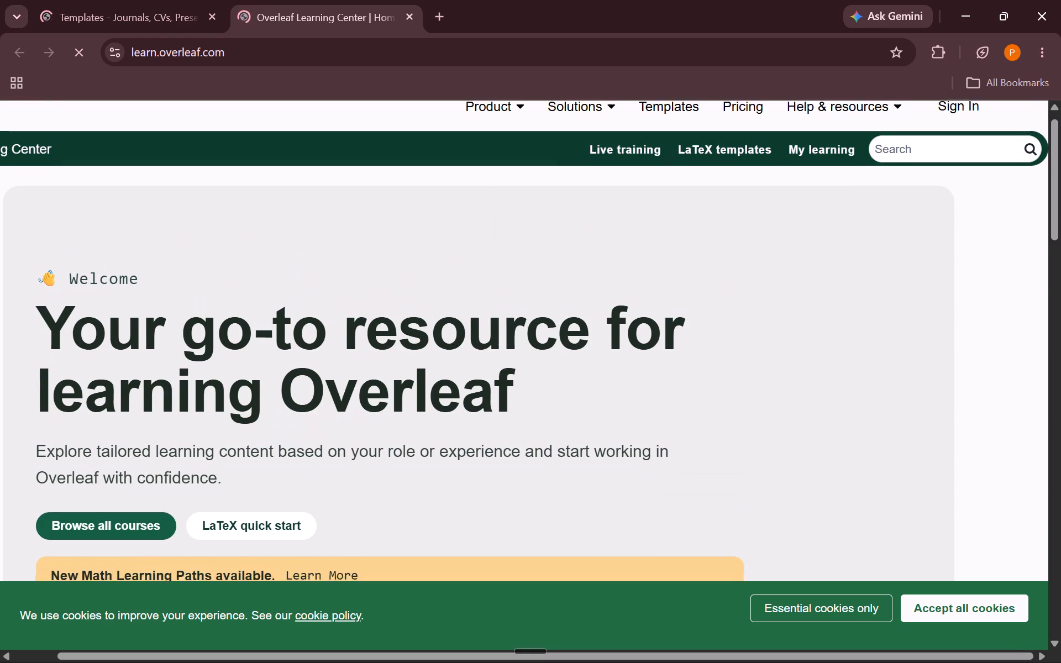
scroll(532, 461, "down", 1)
scroll(769, 519, "right", 2)
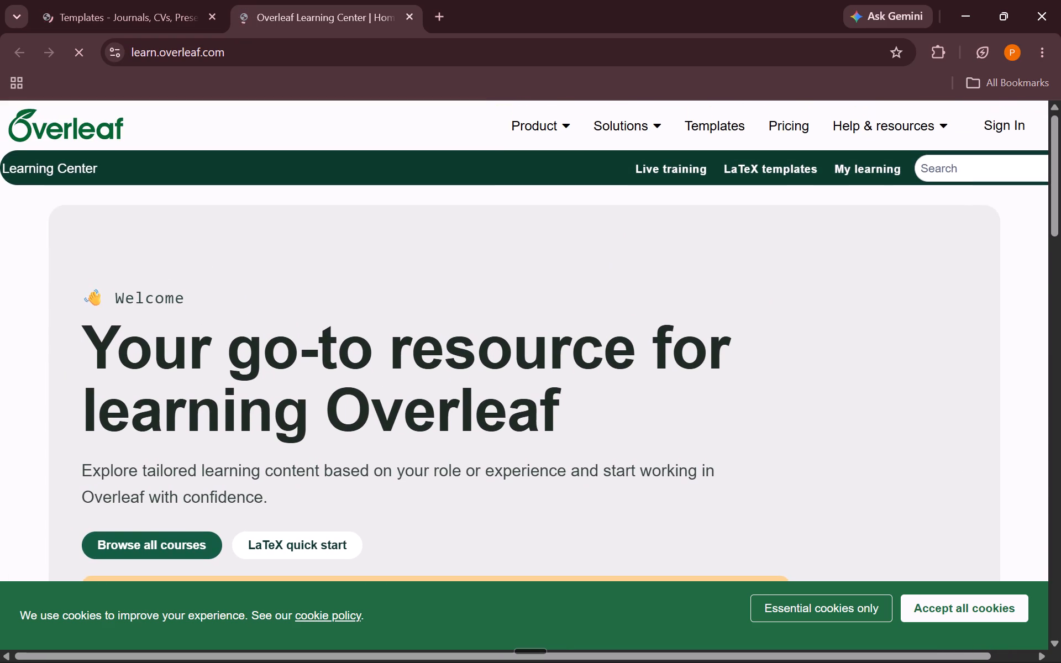
scroll(600, 454, "down", 3)
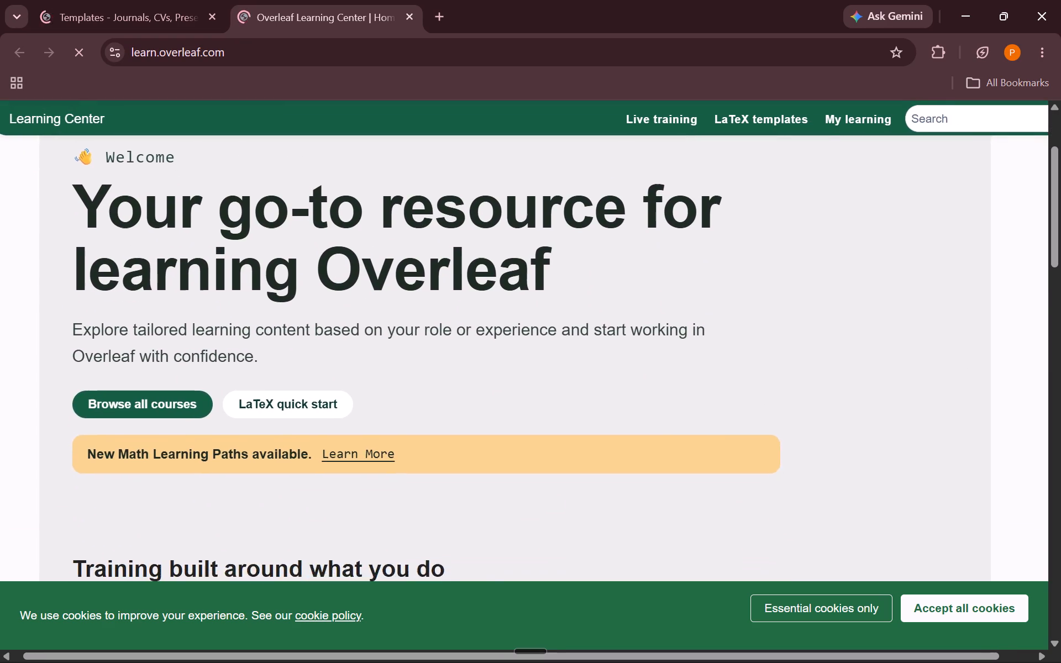
scroll(600, 454, "down", 2)
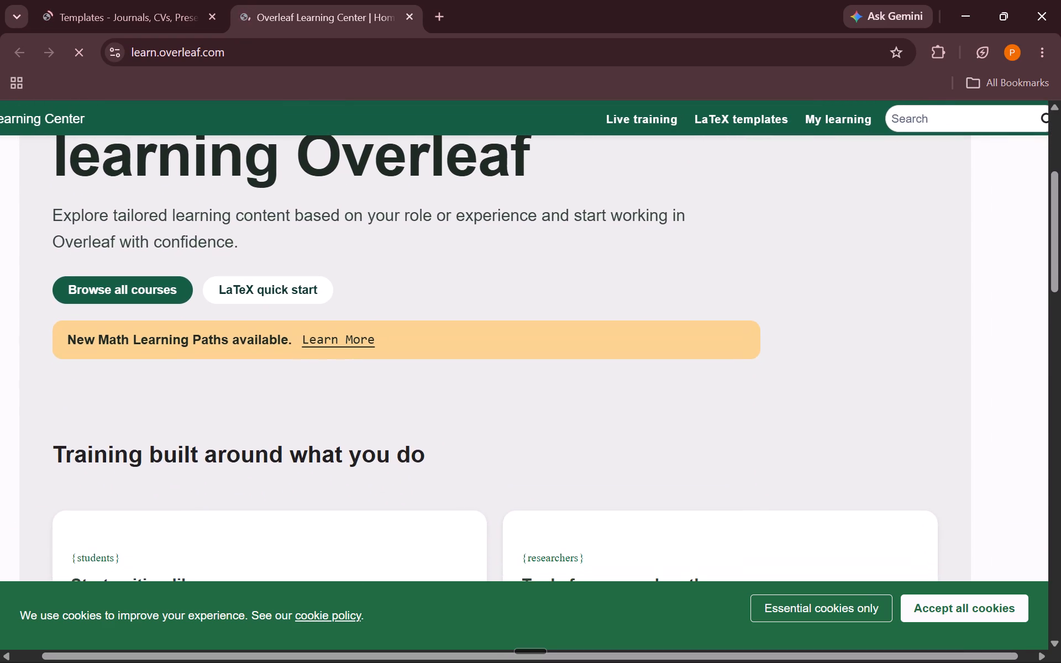
scroll(600, 454, "down", 8)
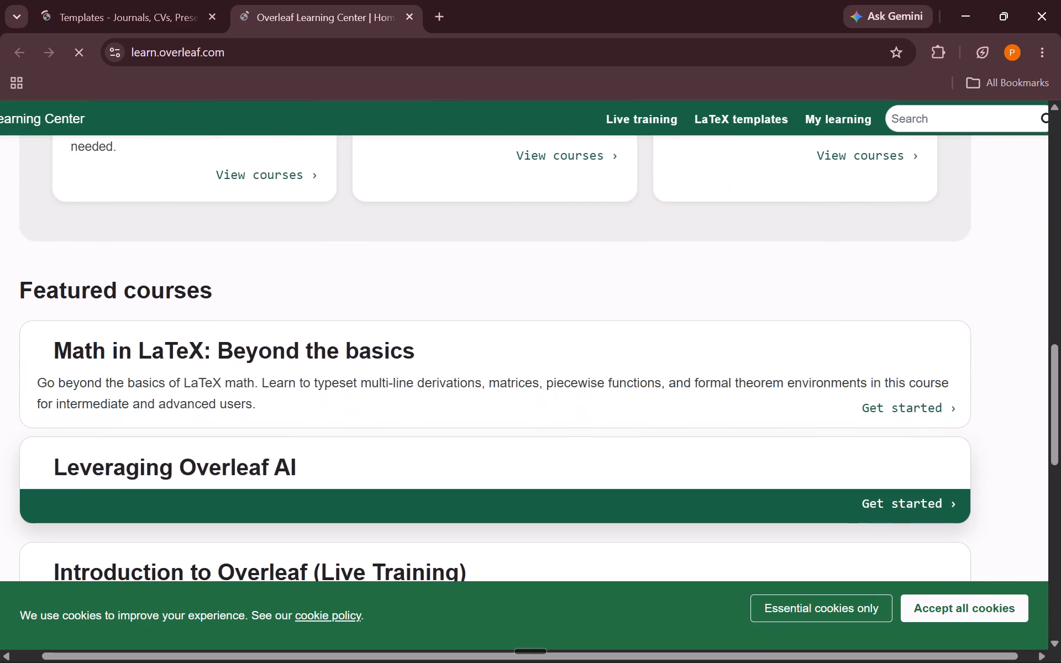
scroll(600, 454, "down", 3)
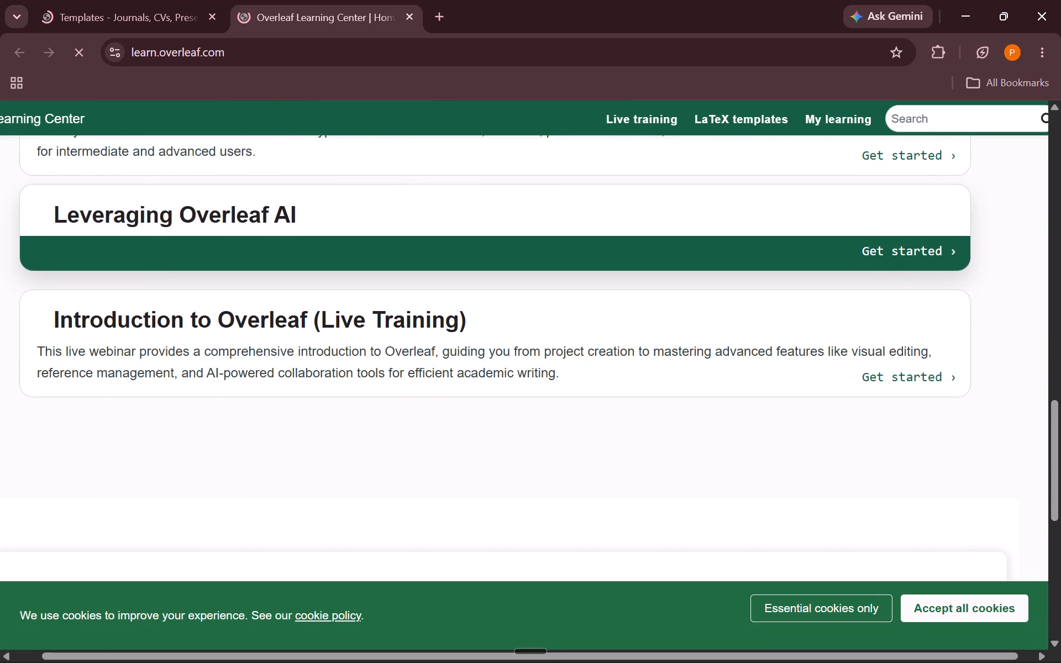
scroll(600, 454, "up", 11)
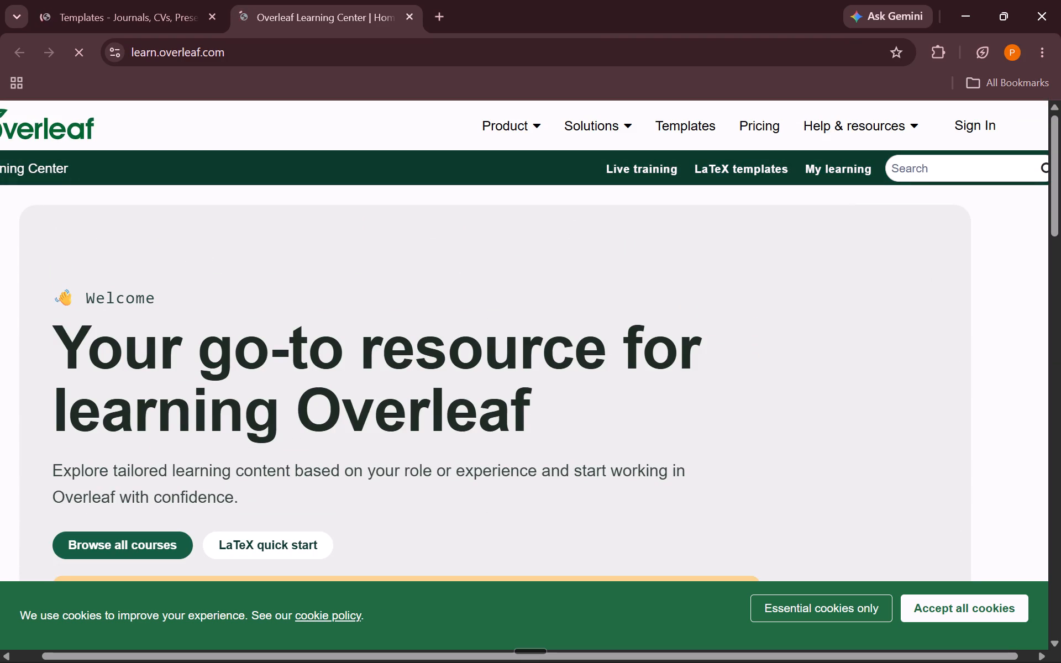
scroll(573, 388, "down", 1)
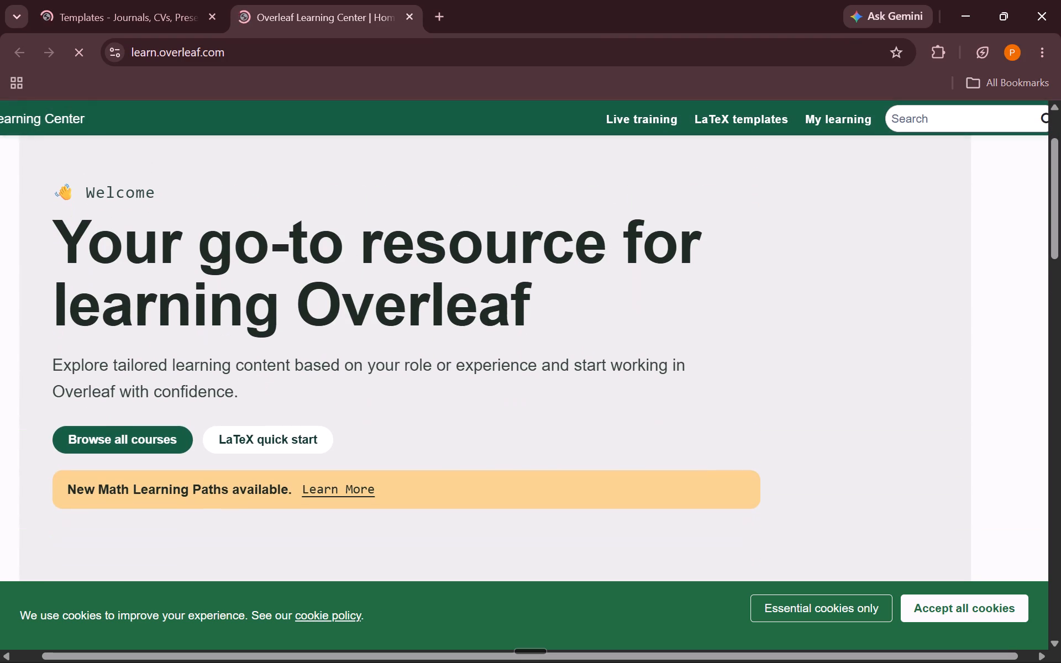
Try to open the full course catalogue and the details of the new Math Learning Paths.
left_click(144, 448)
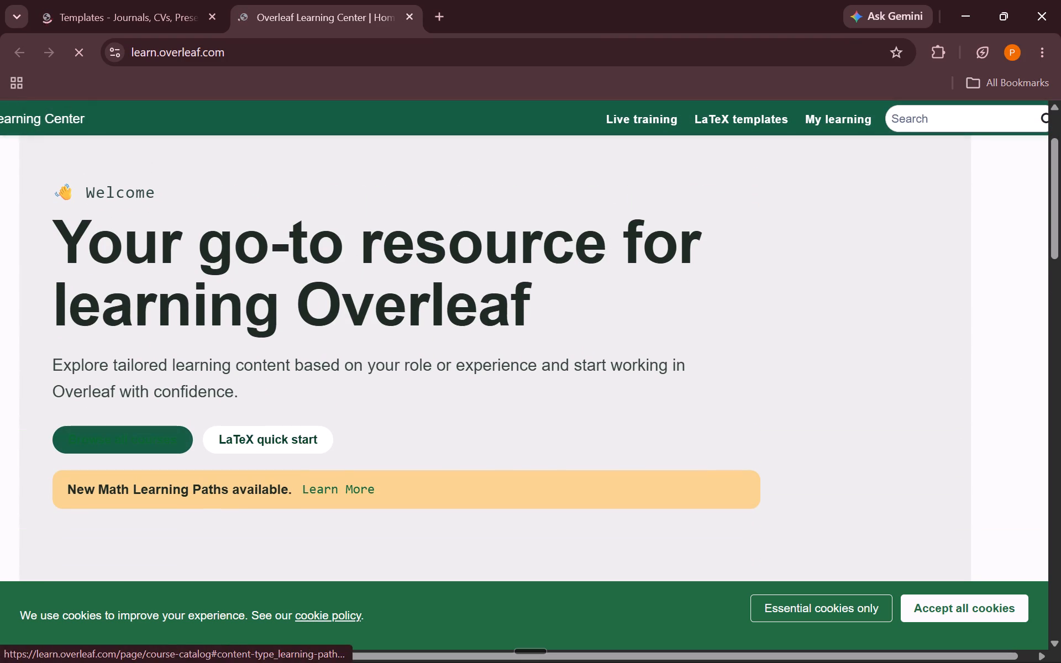
left_click(374, 482)
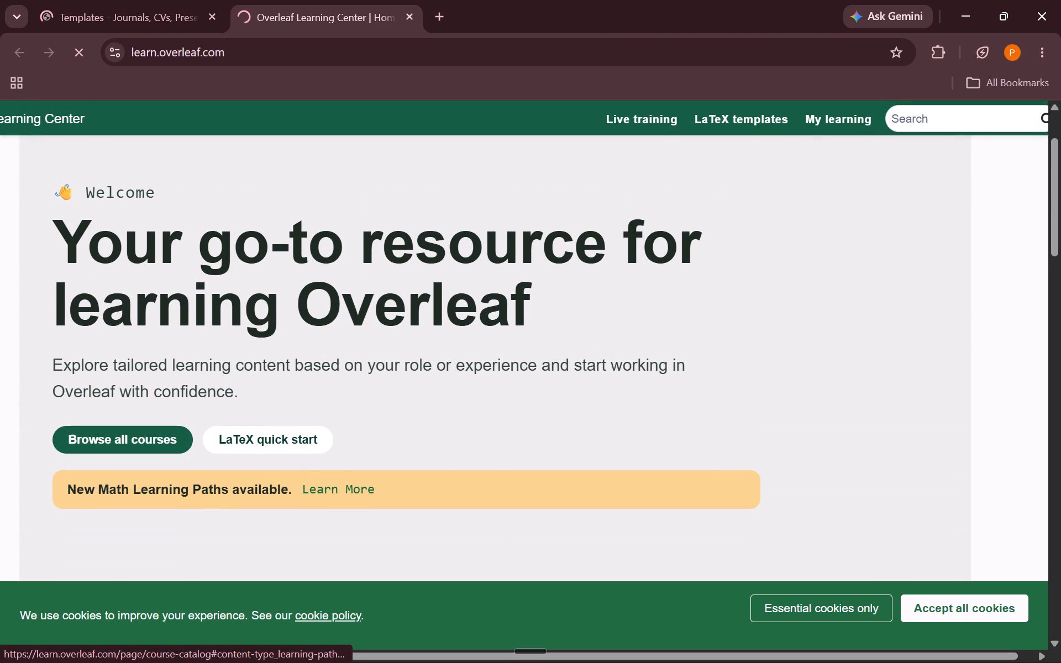
Examine the Learning Center's courses for students and researchers and those grouped by LaTeX comfort level.
scroll(374, 482, "down", 5)
scroll(374, 482, "up", 1)
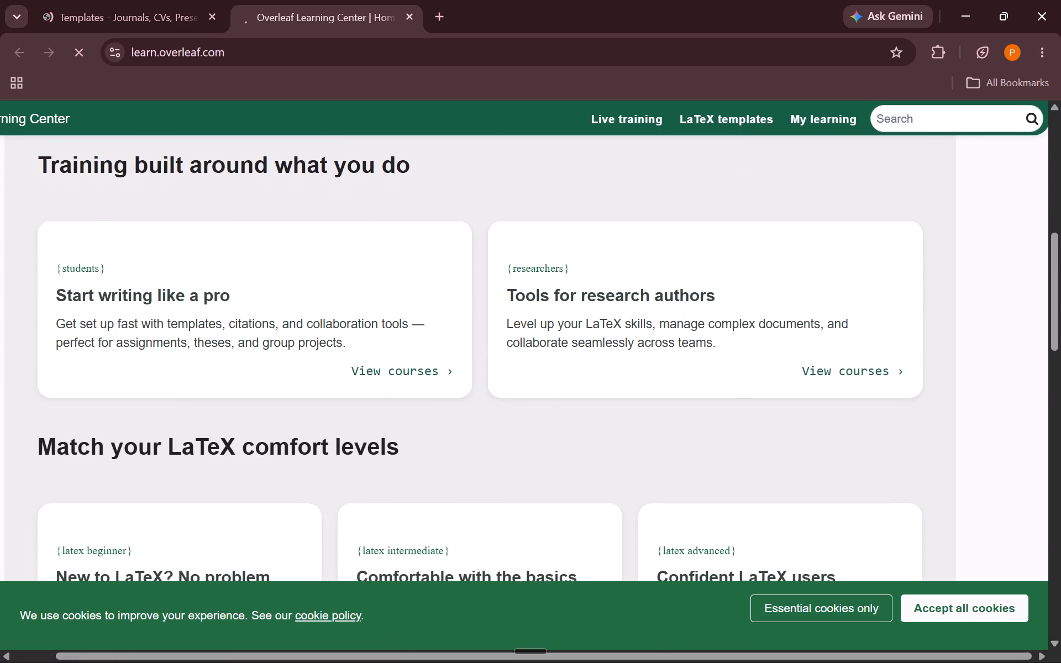
scroll(374, 482, "up", 2)
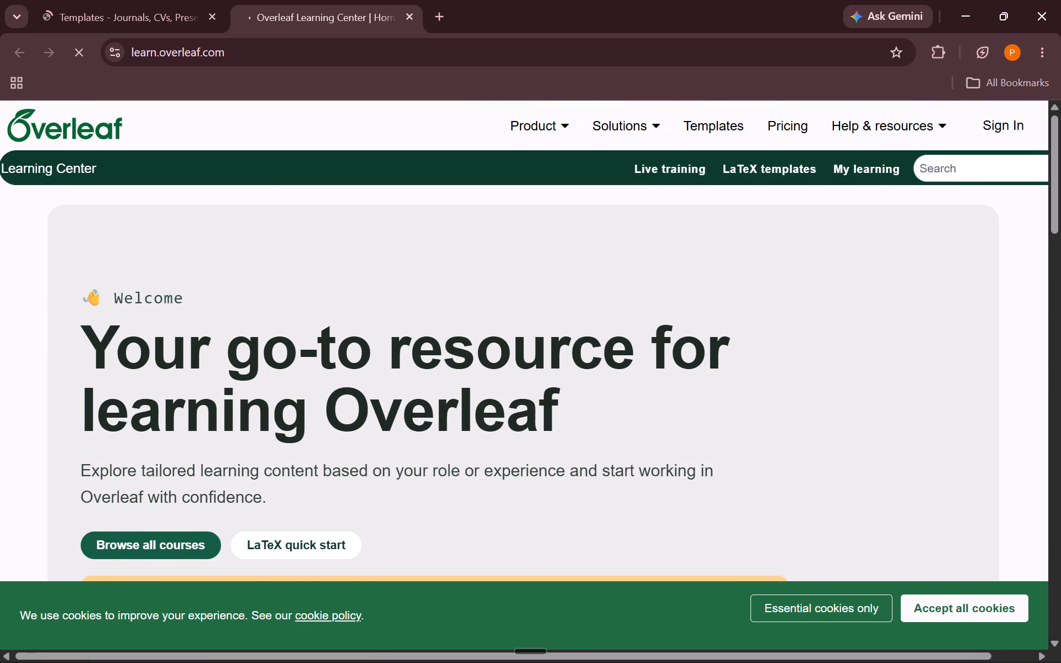
scroll(381, 391, "down", 3)
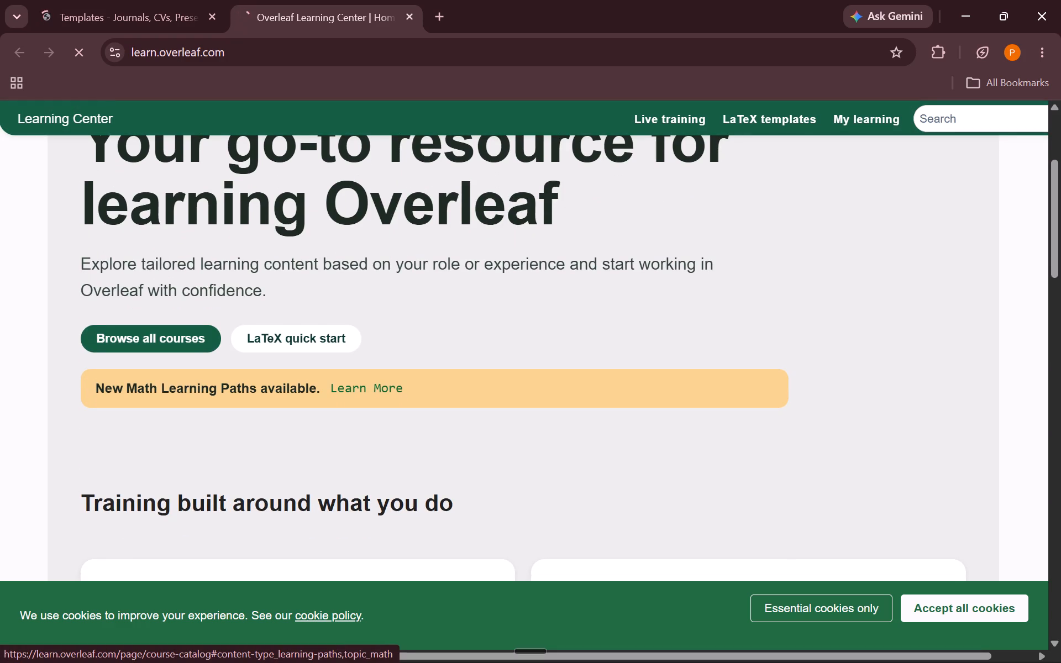
scroll(381, 391, "down", 6)
scroll(381, 391, "up", 1)
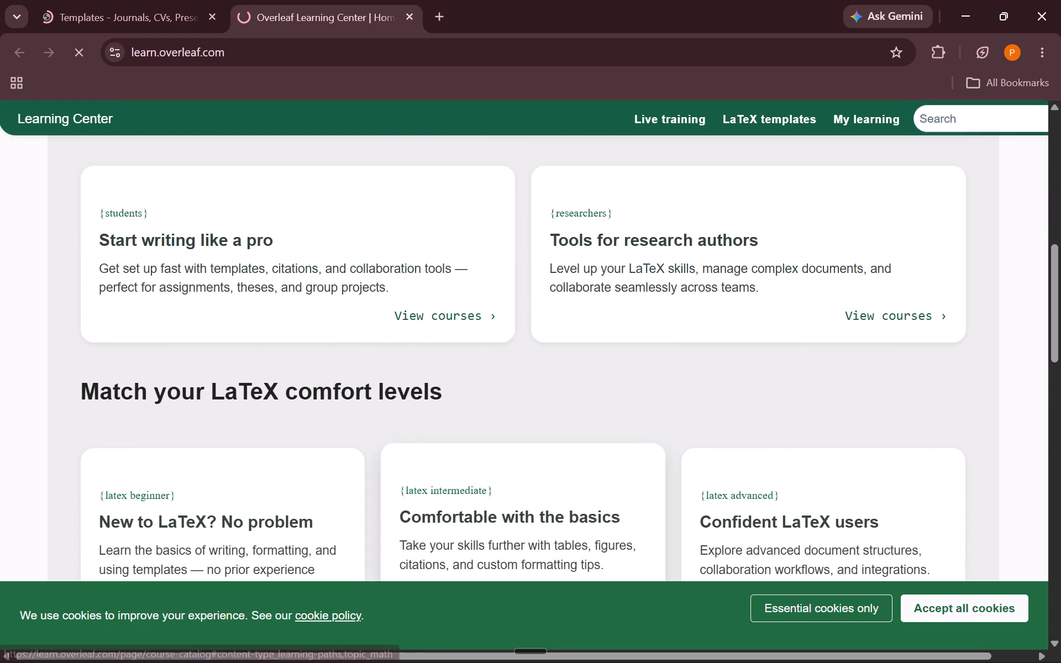
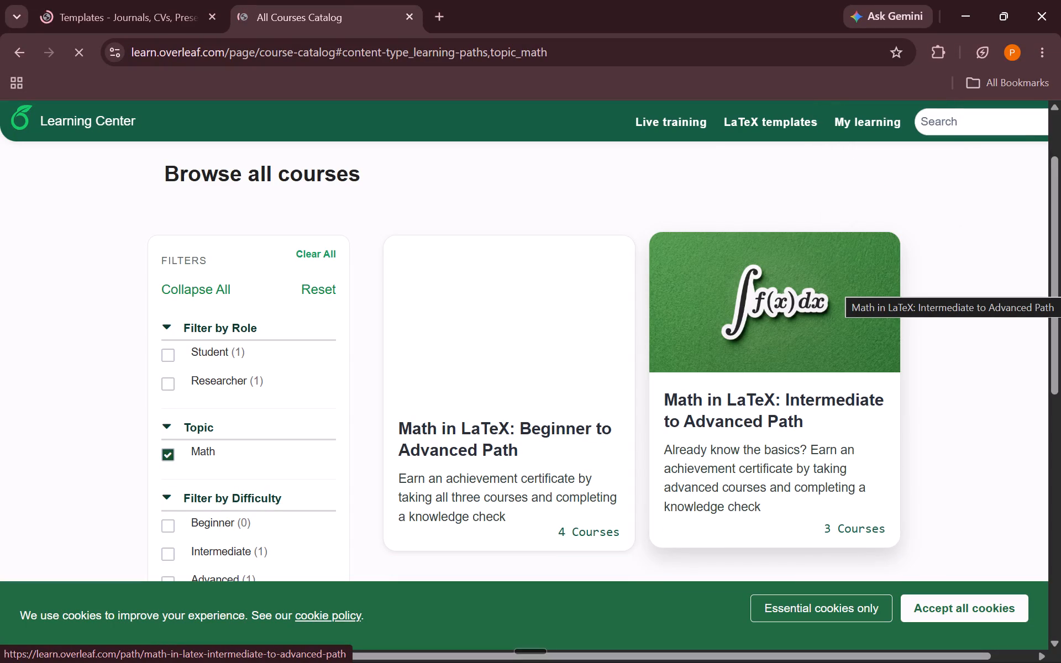
Open the Math in LaTeX: Intermediate to Advanced Path from the course catalogue.
left_click(885, 285)
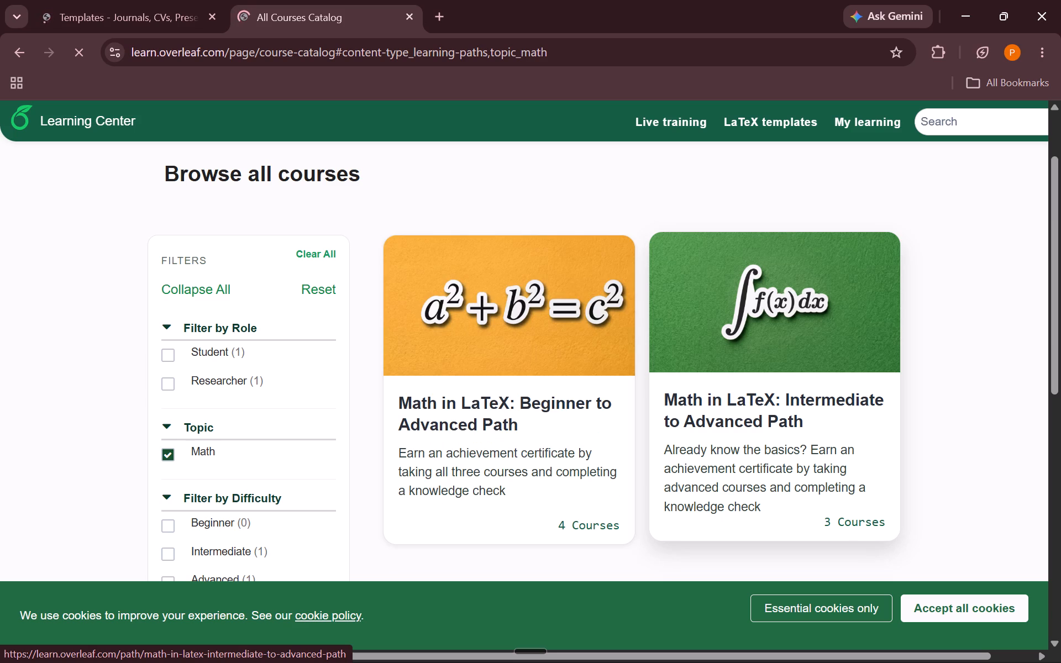
left_click(885, 285)
Accept all cookies on the Learning Center site.
left_click_drag(999, 654, 968, 593)
left_click_drag(968, 627, 968, 613)
left_click(968, 613)
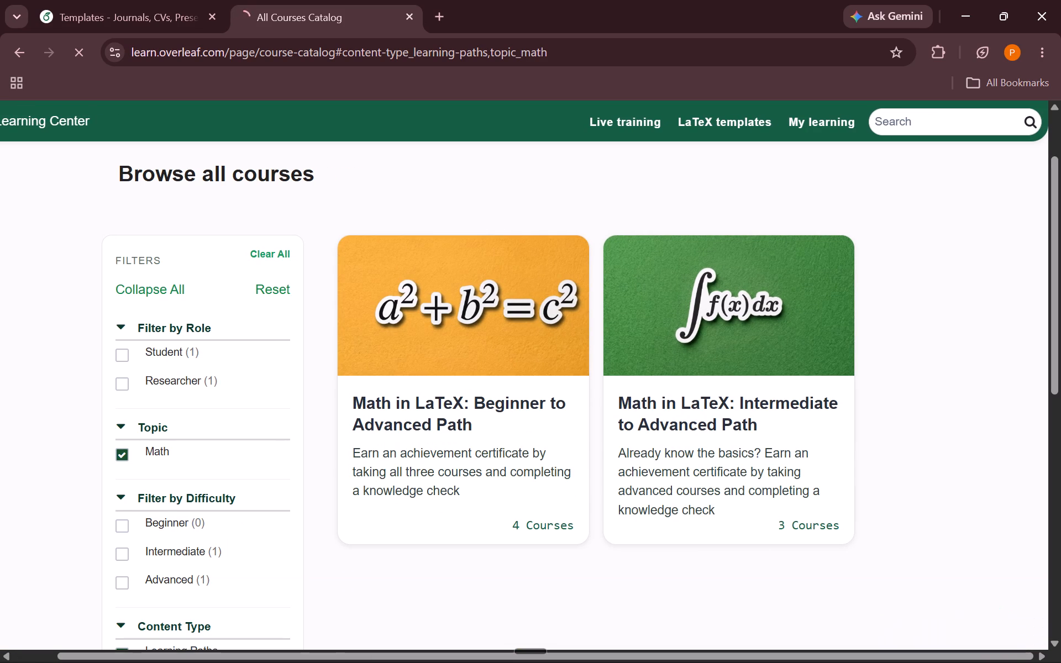
Examine the catalogue's math learning paths and its role, topic, difficulty, content type and format filters.
scroll(0, 143, "down", 2)
scroll(255, 410, "up", 2)
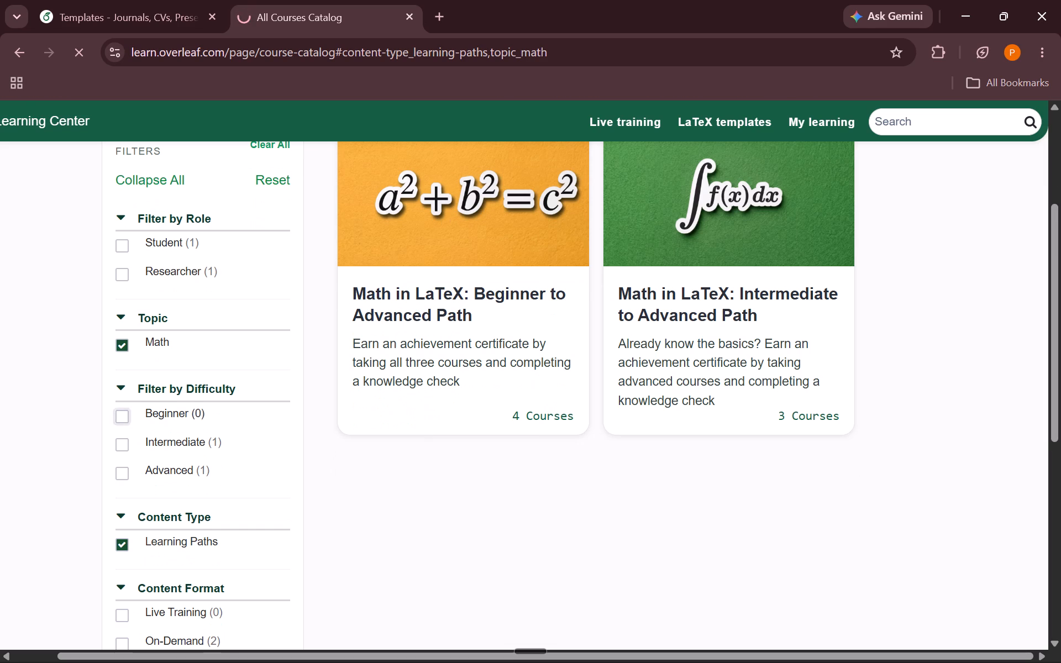
scroll(255, 410, "up", 4)
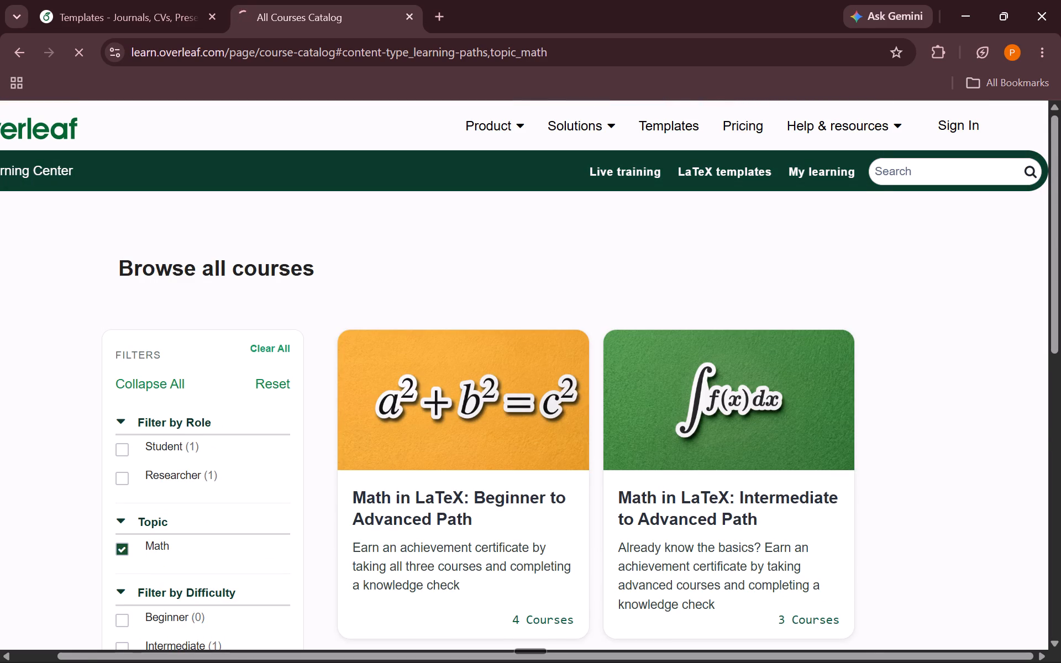
scroll(561, 662, "down", 7, "ctrl")
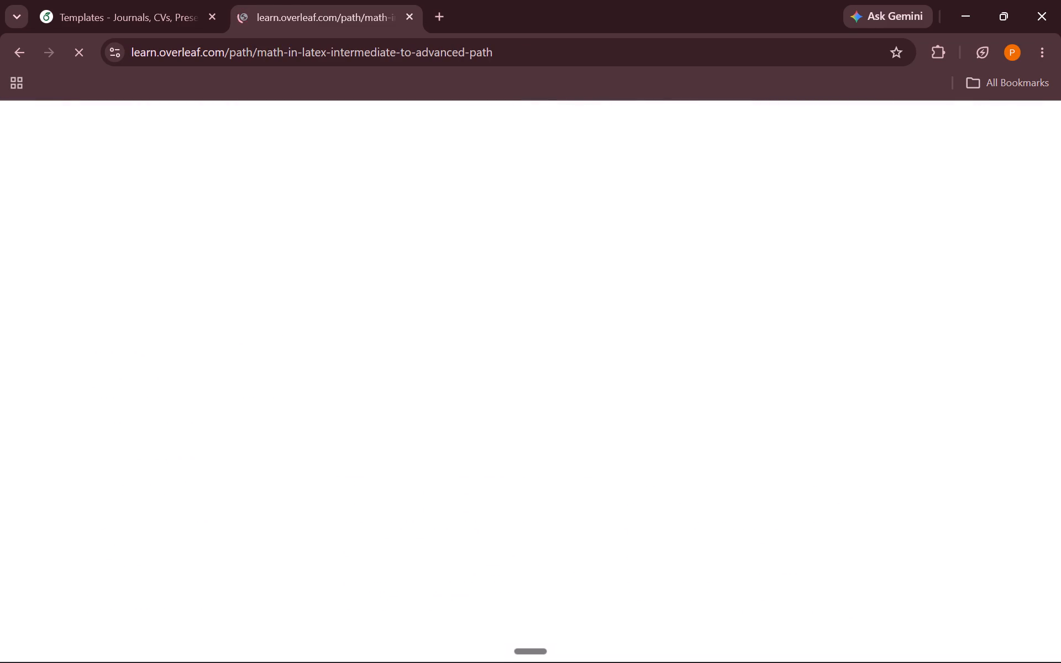
scroll(327, 93, "down", 3, "ctrl")
scroll(327, 93, "up", 11)
scroll(327, 93, "down", 6, "ctrl")
Return to the template gallery, browse its categories and open the CVs and résumés category.
left_click(0, 0)
left_click(128, 0)
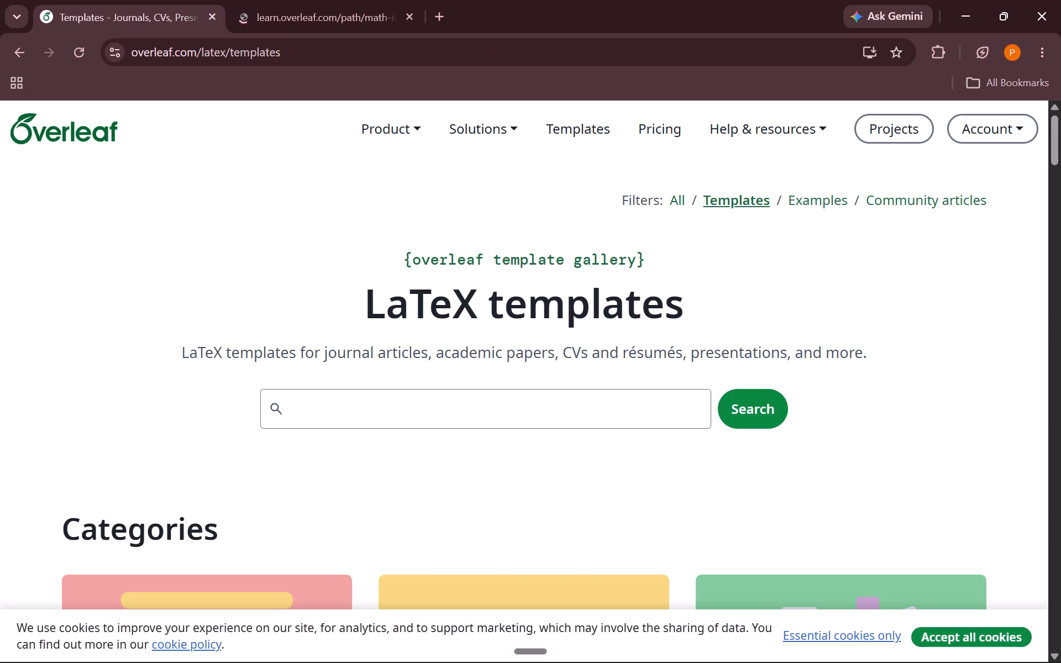
scroll(348, 662, "down", 1)
scroll(528, 402, "down", 1)
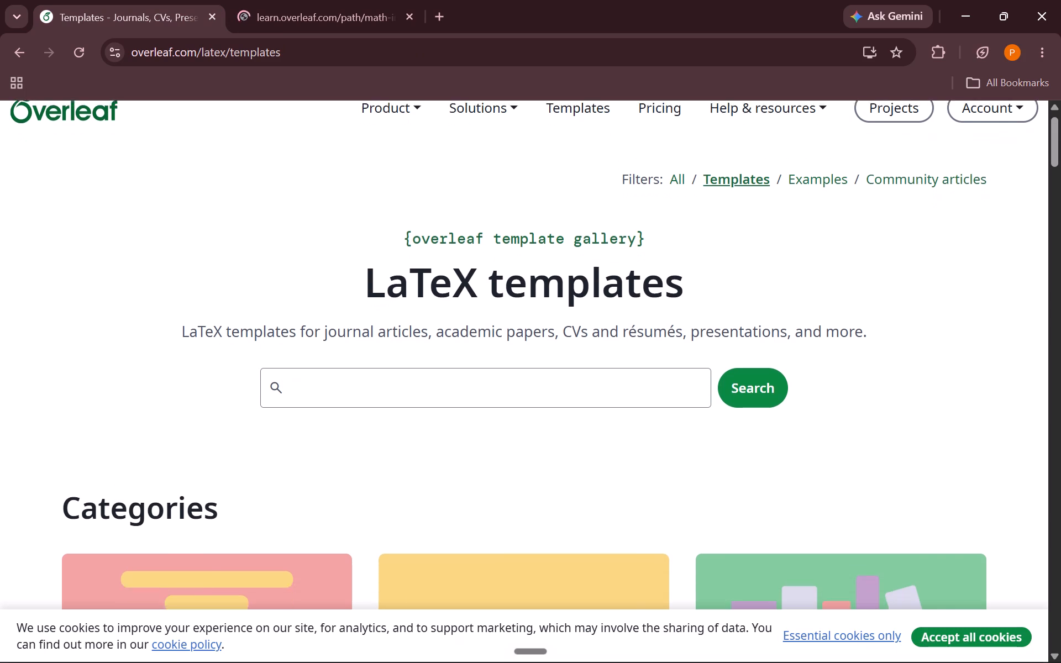
scroll(528, 402, "down", 5)
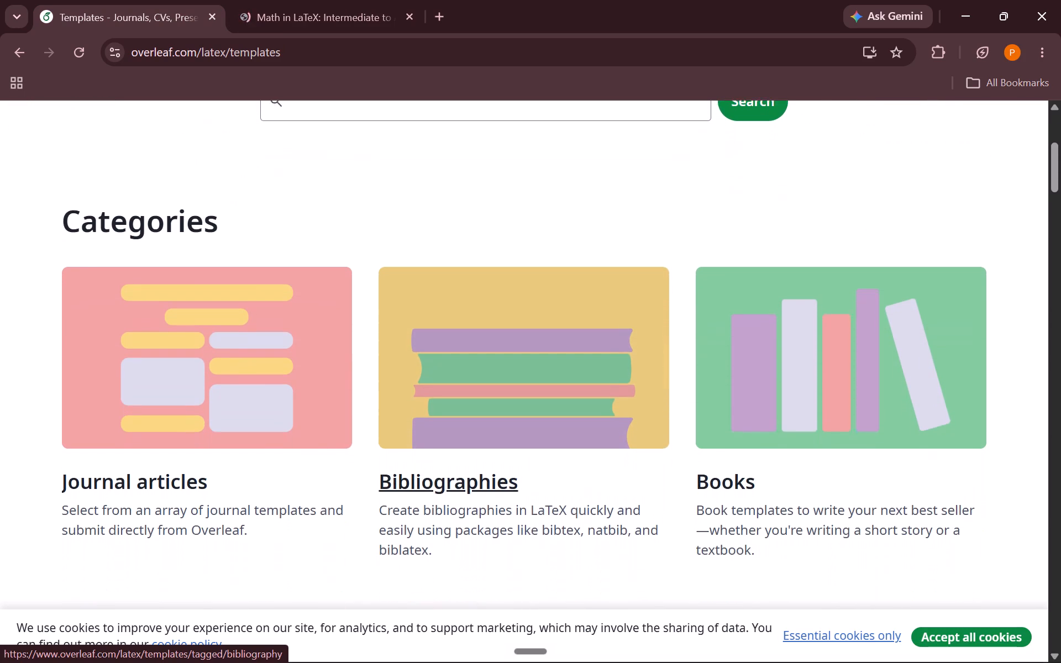
scroll(528, 402, "down", 7)
left_click(507, 344)
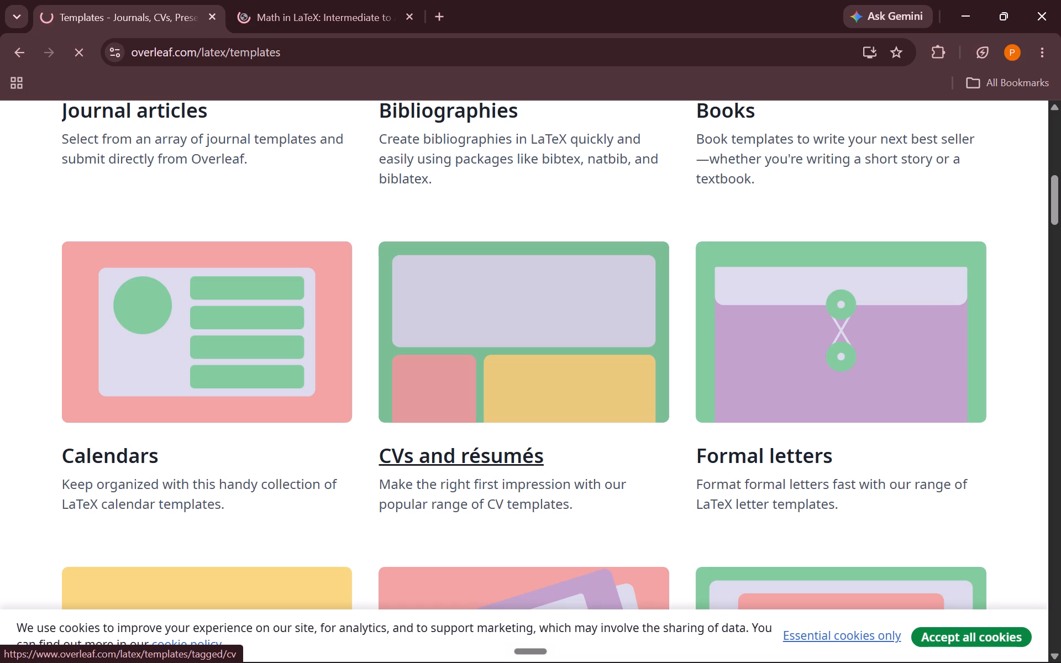
Switch to the Math in LaTeX: Intermediate to Advanced Path page to view its introduction.
left_click(217, 0)
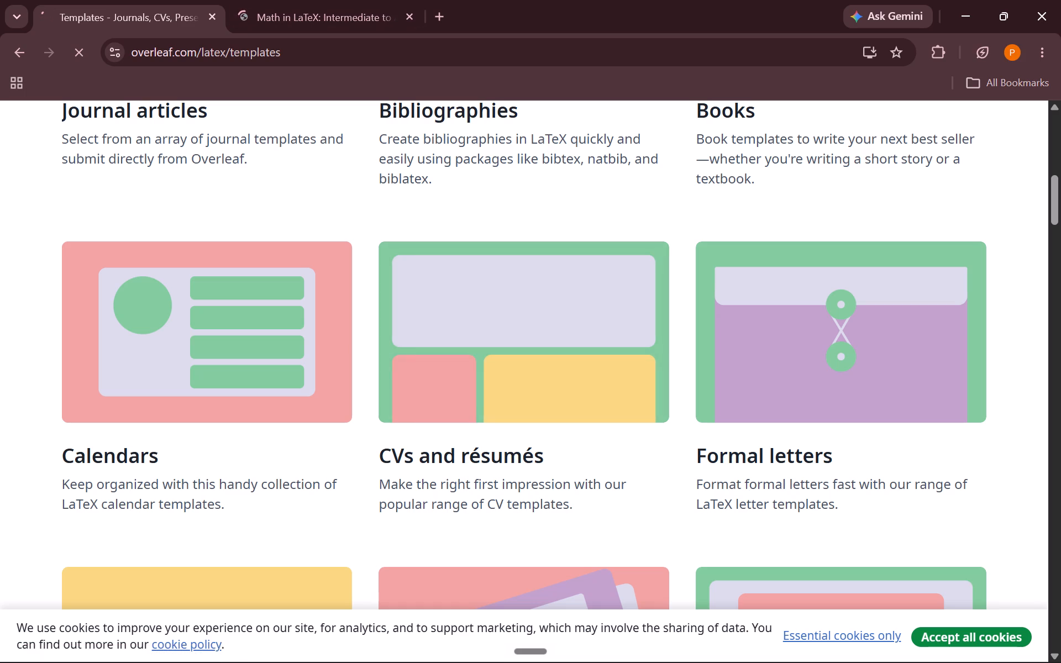
left_click(344, 0)
left_click(9, 0)
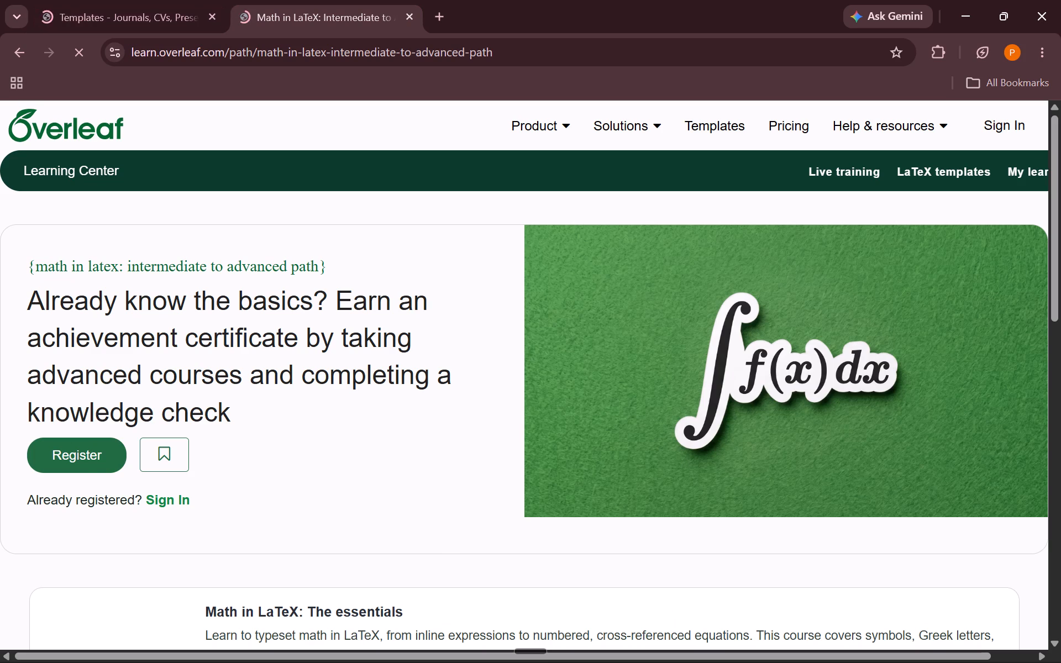
Return to the CVs and résumés templates and examine those selected by Overleaf staff.
left_click(116, 1)
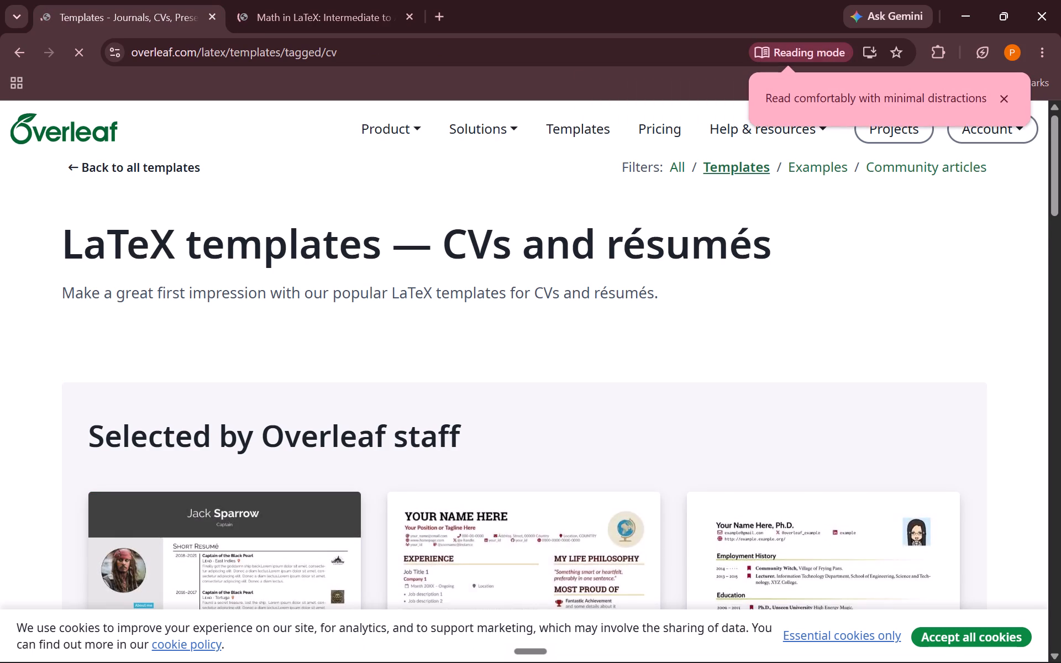
scroll(466, 430, "down", 6)
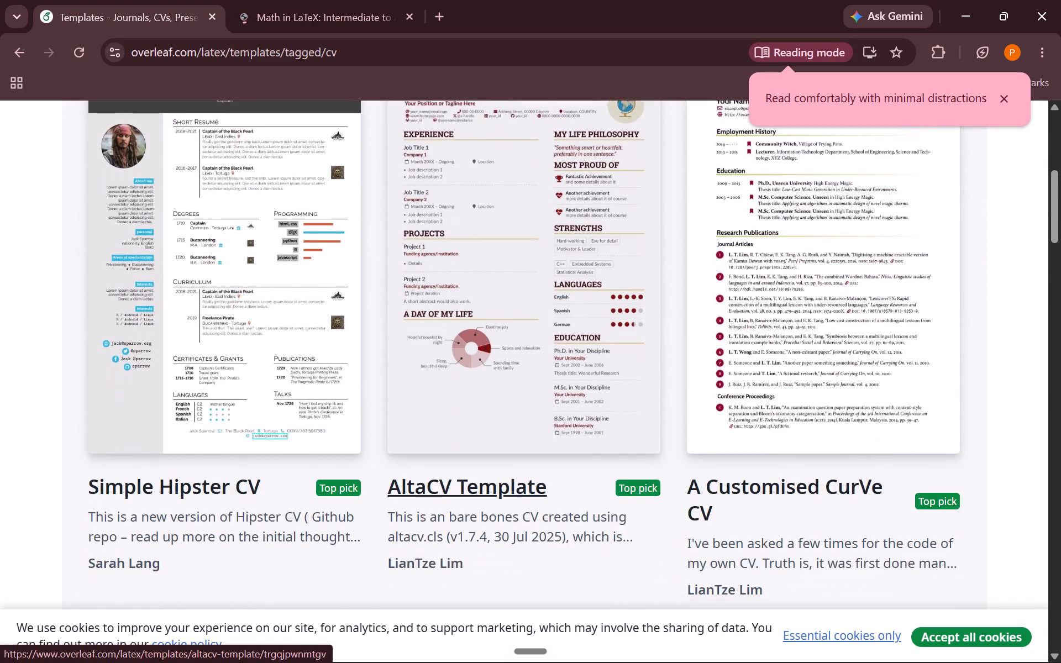
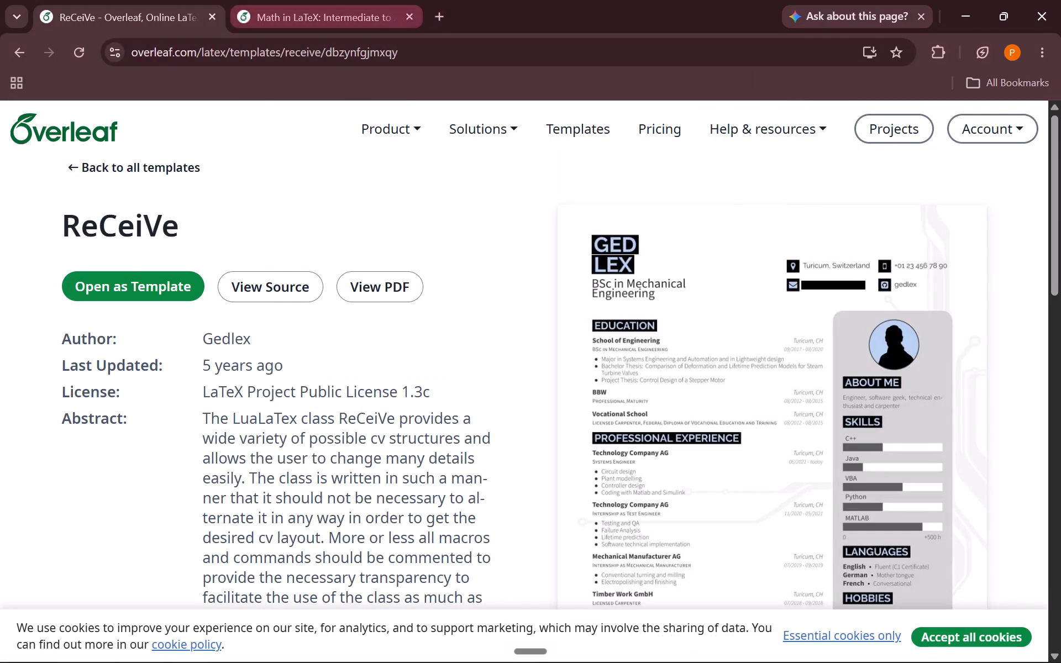
Search the web in a new browser tab for "overleaf maang templatename".
left_click(440, 19)
type("ove")
key("equal")
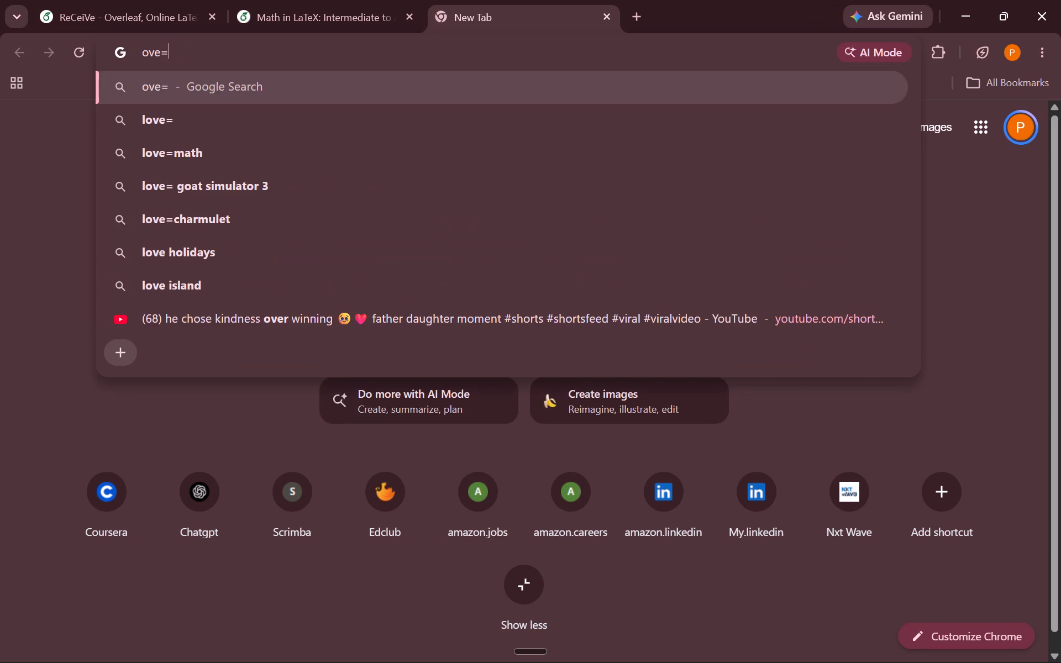
key("BackSpace")
type("rle")
type("F N=")
key("BackSpace")
key("BackSpace")
key("BackSpace")
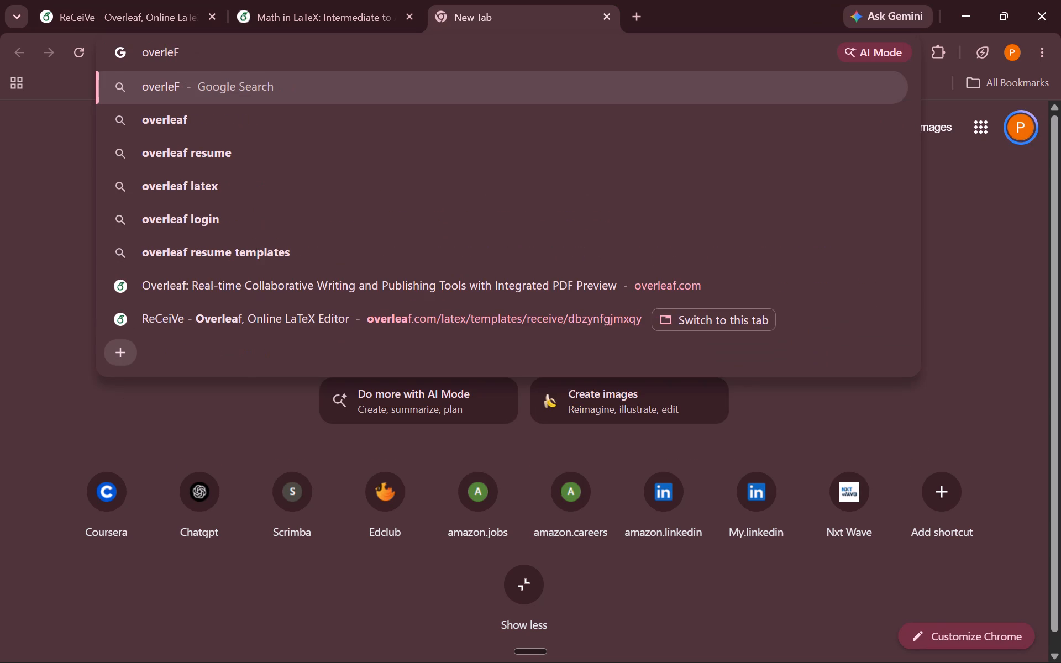
key("BackSpace")
type("af mm")
key("BackSpace")
type("aan")
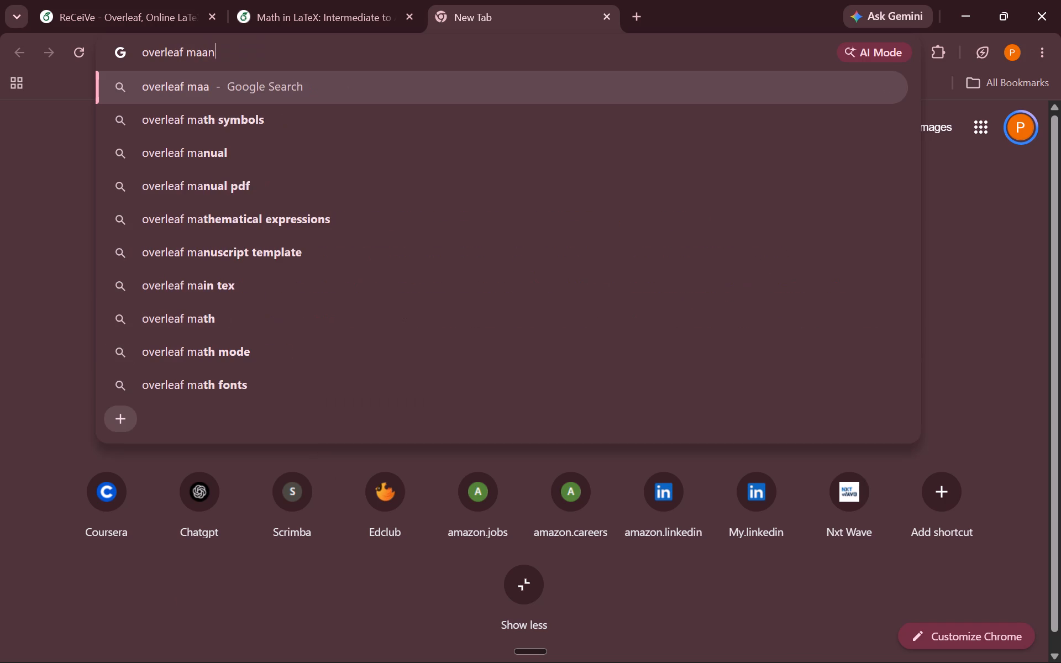
type("f")
key("space")
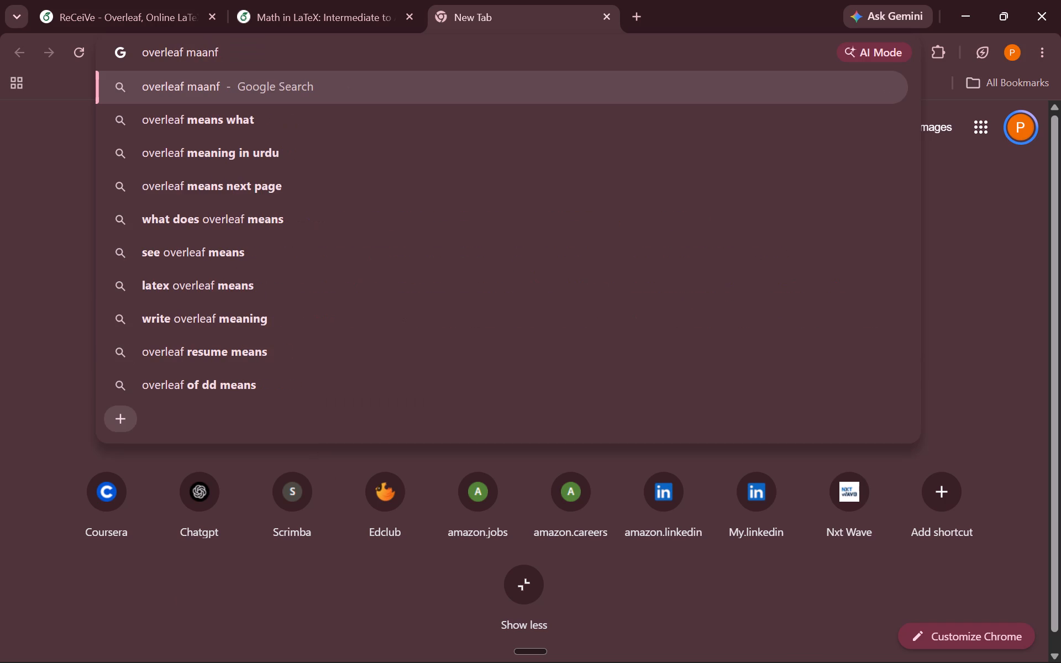
key("BackSpace")
key("BackSpace")
type("g templ")
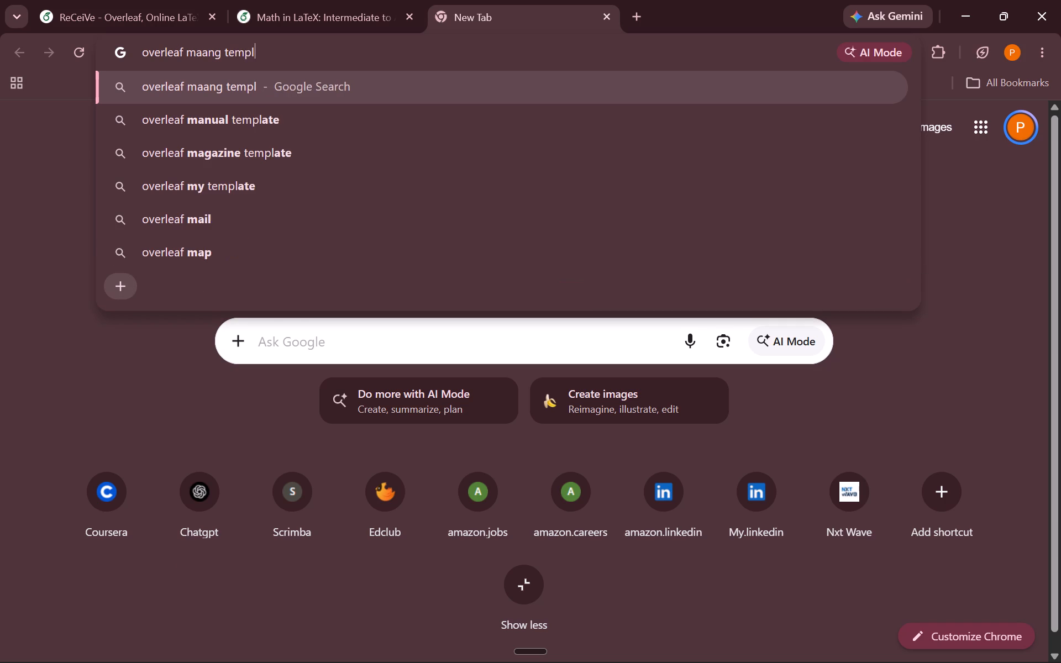
left_click(440, 19)
type("ate")
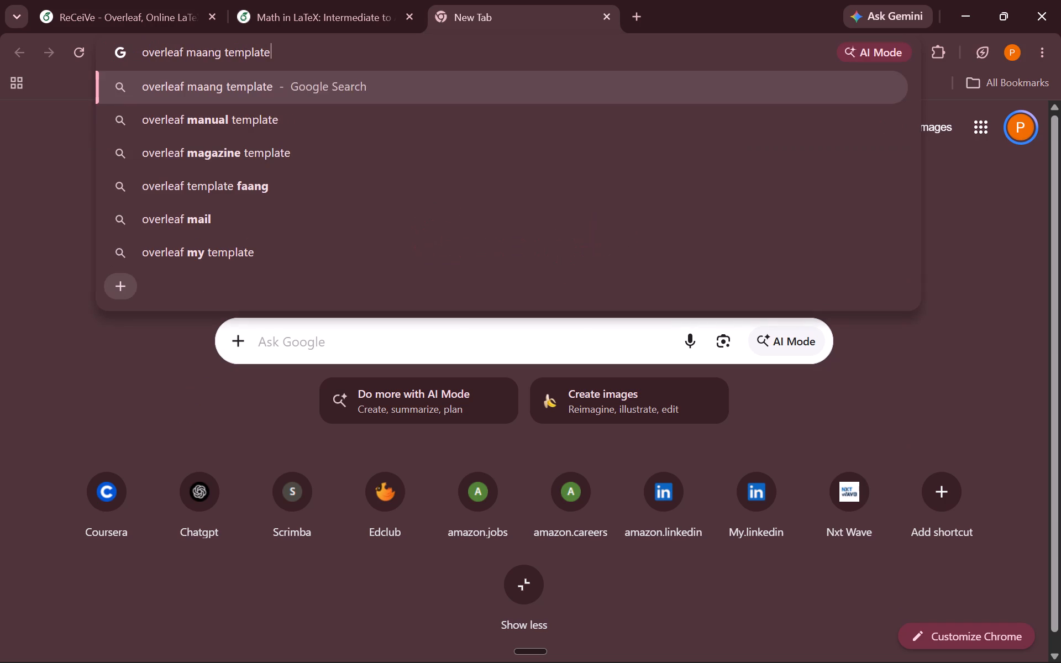
type("name")
key("Return")
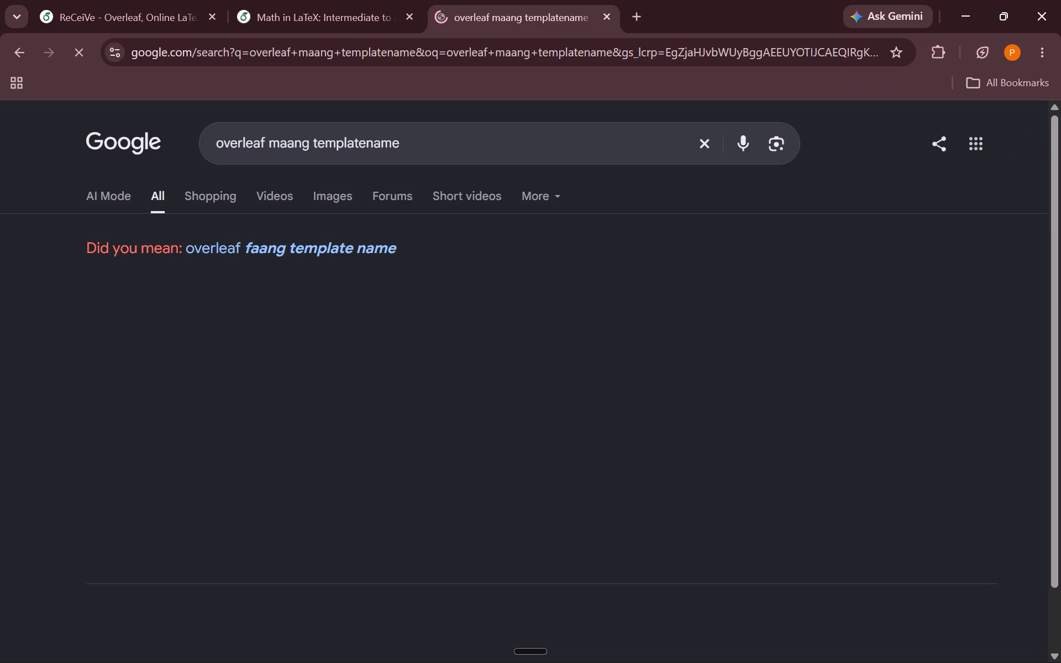
Go to the FAANGPath Simple Template page on Overleaf from the search results and open it as a new template project.
scroll(339, 322, "down", 1)
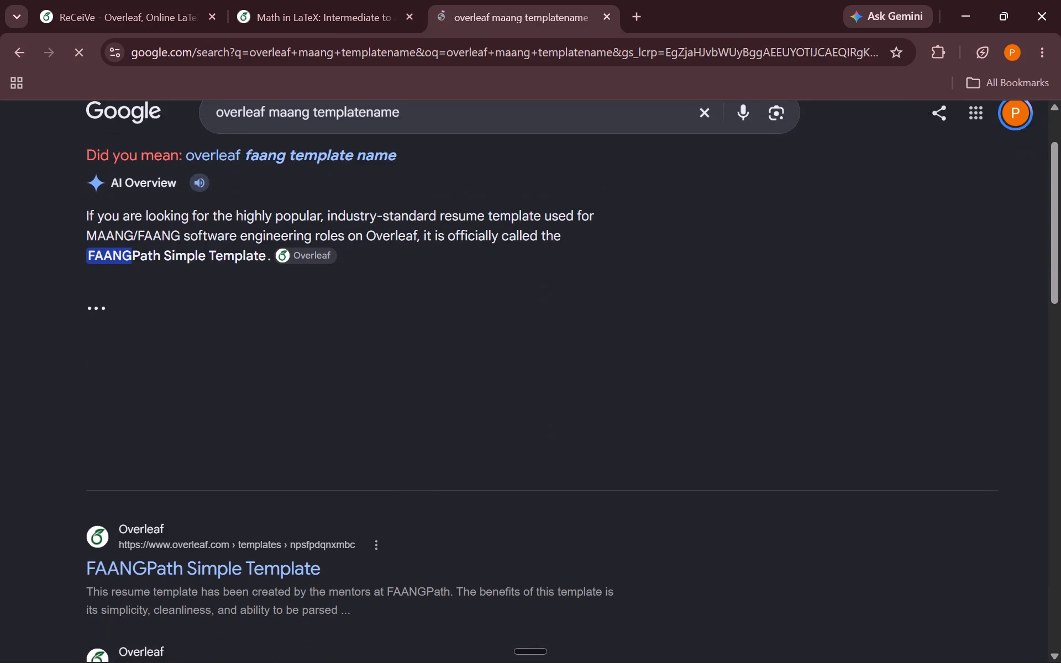
left_click(233, 570)
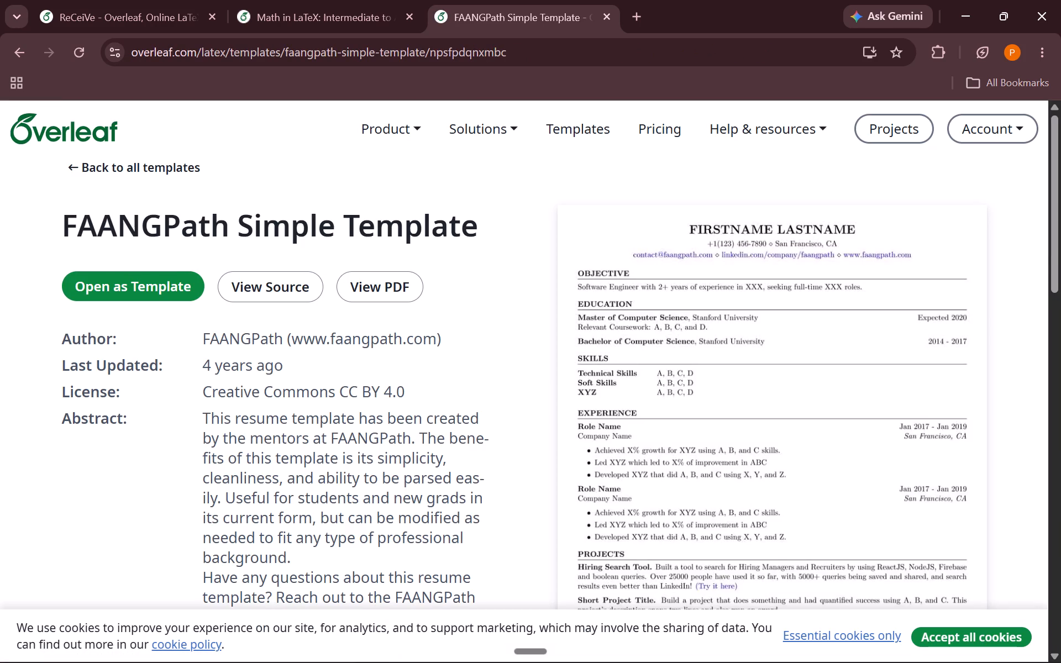
left_click_drag(174, 269, 152, 291)
left_click(152, 291)
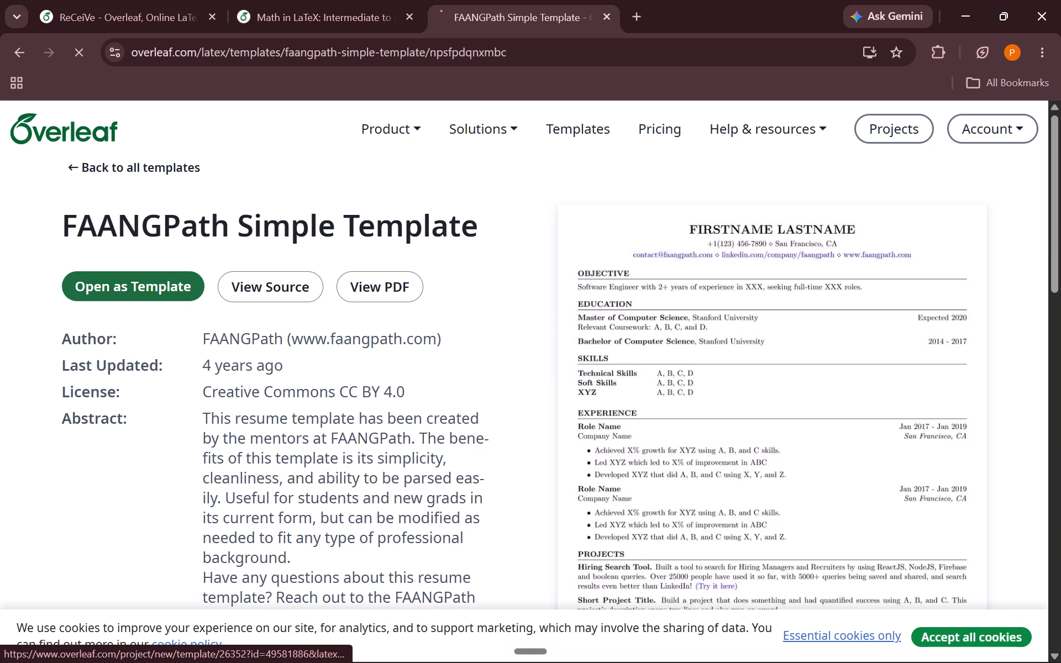
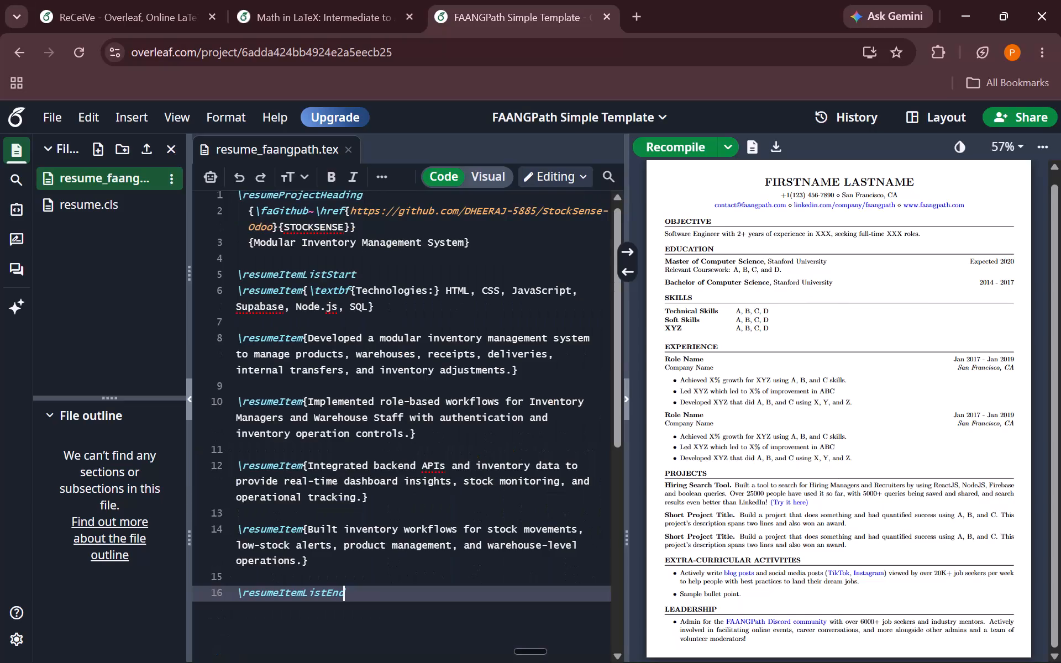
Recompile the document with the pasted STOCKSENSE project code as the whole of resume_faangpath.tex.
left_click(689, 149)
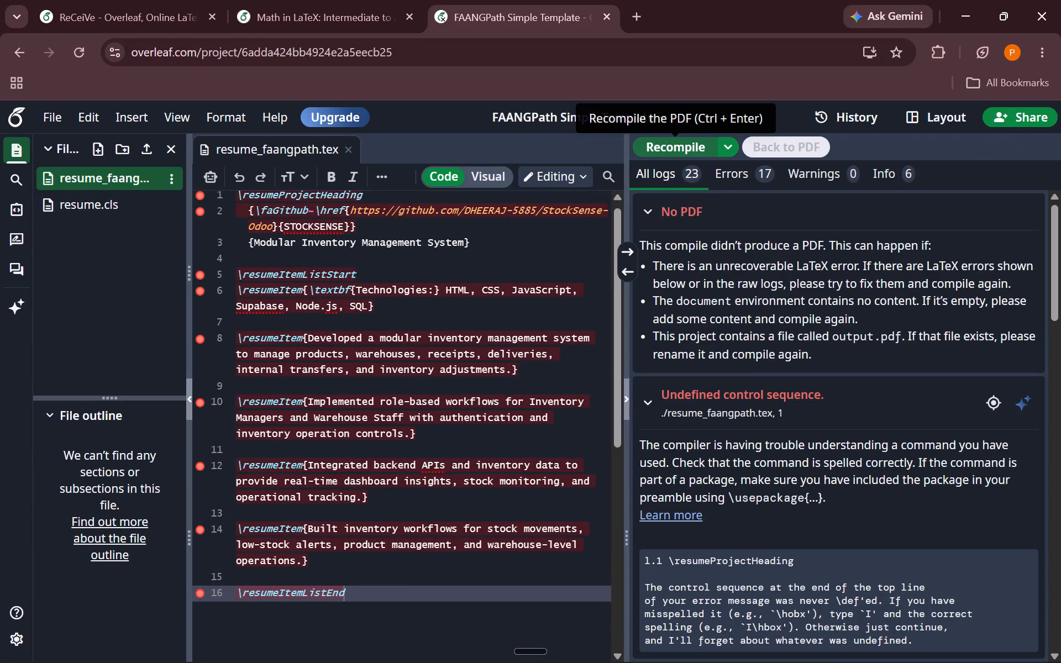
Undo the paste that replaced the template code in resume_faangpath.tex and recompile the document.
scroll(544, 286, "up", 2)
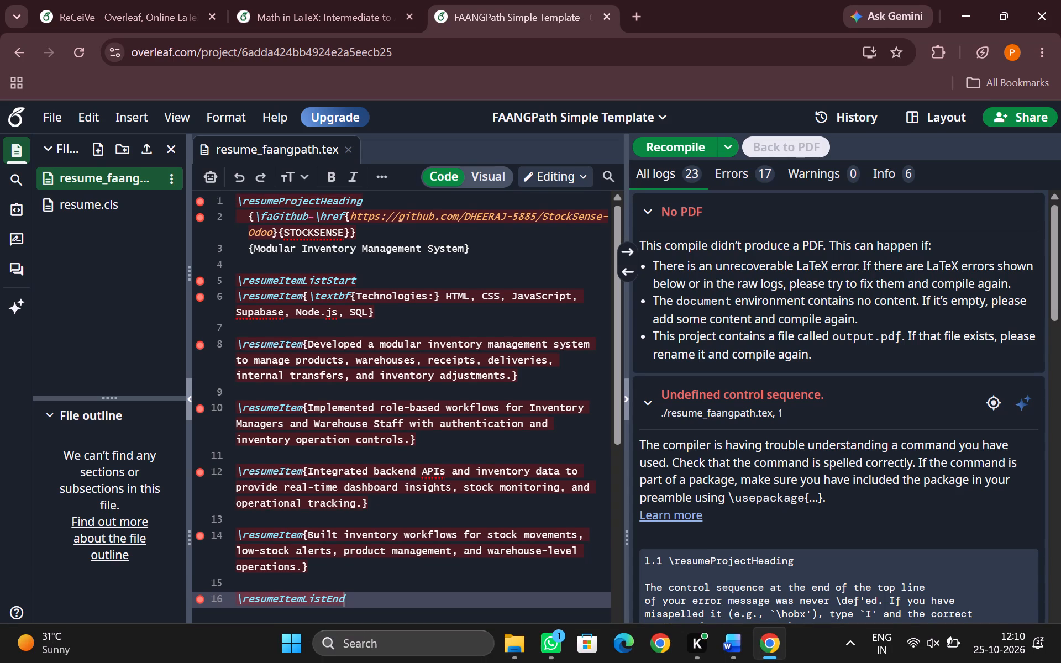
key("ctrl+a")
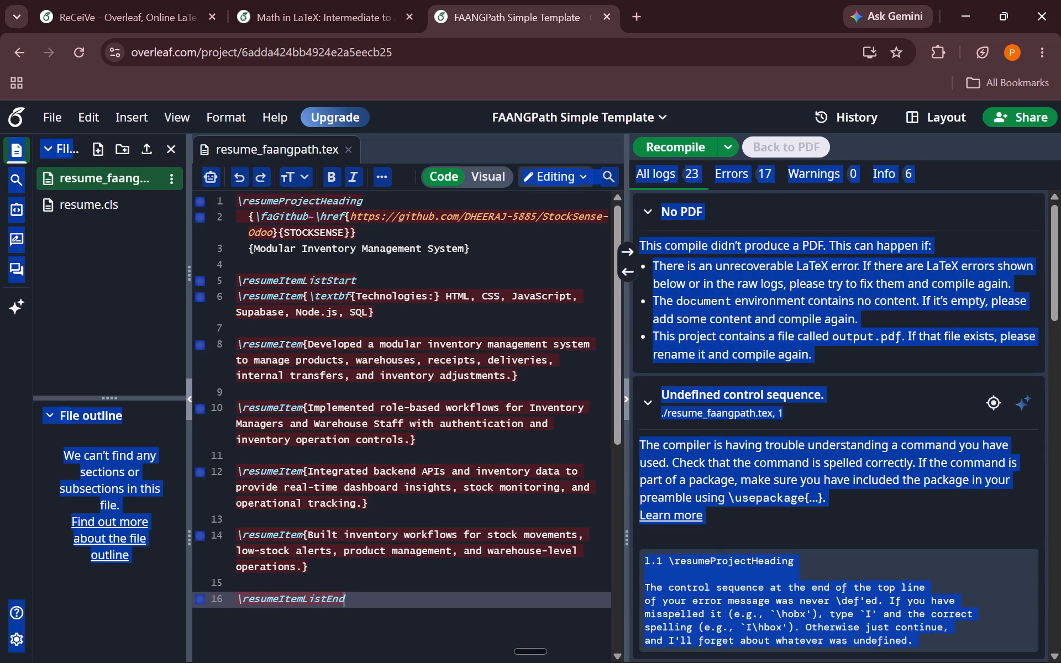
triple_click(405, 424)
key("ctrl+a")
key("ctrl+z")
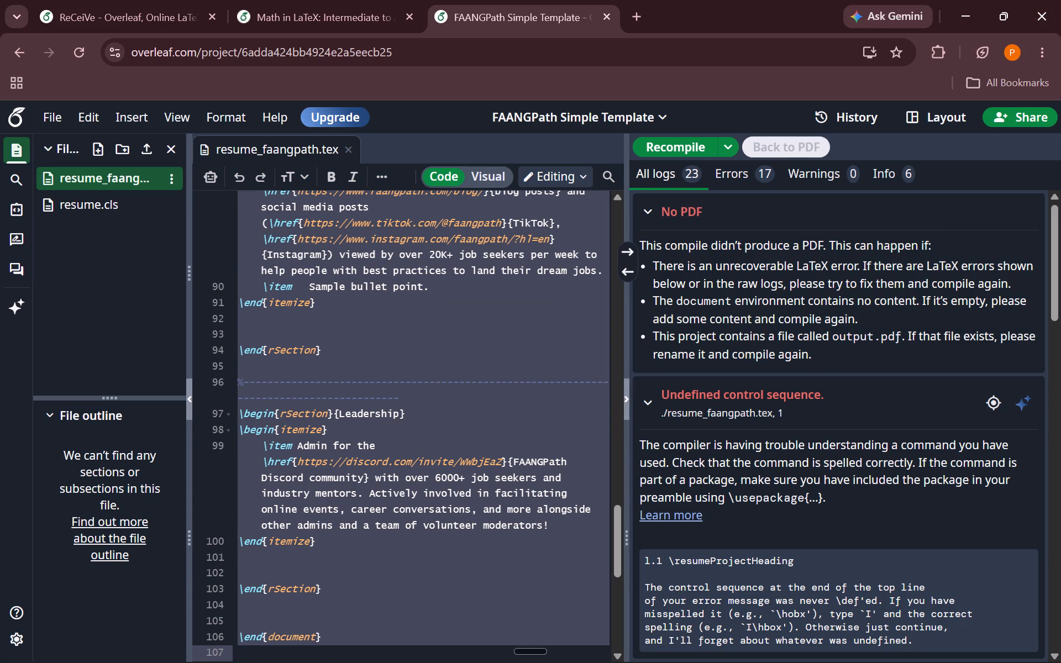
left_click(706, 142)
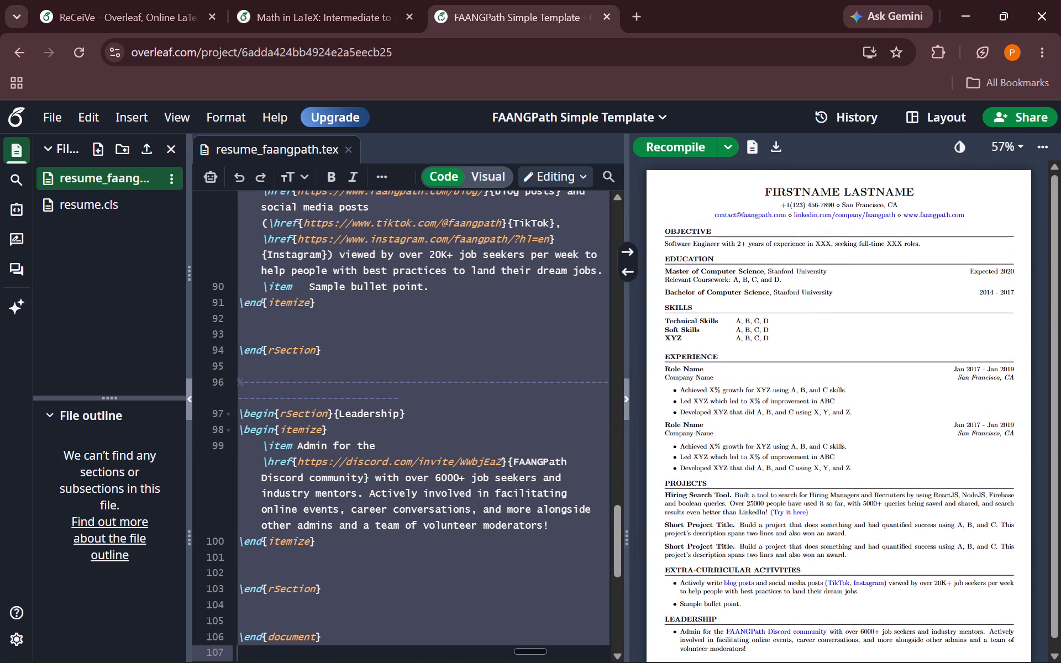
Replace the placeholder in the \name line with the resume owner's full name in capitals and recompile the document.
left_click(483, 349)
scroll(483, 349, "up", 6)
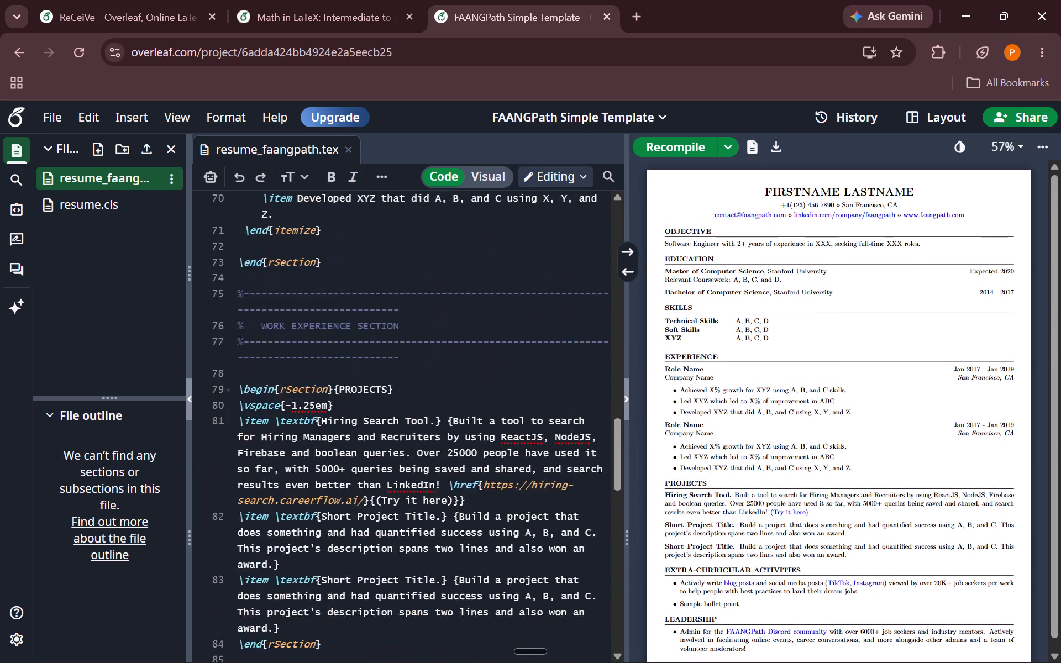
scroll(483, 349, "up", 12)
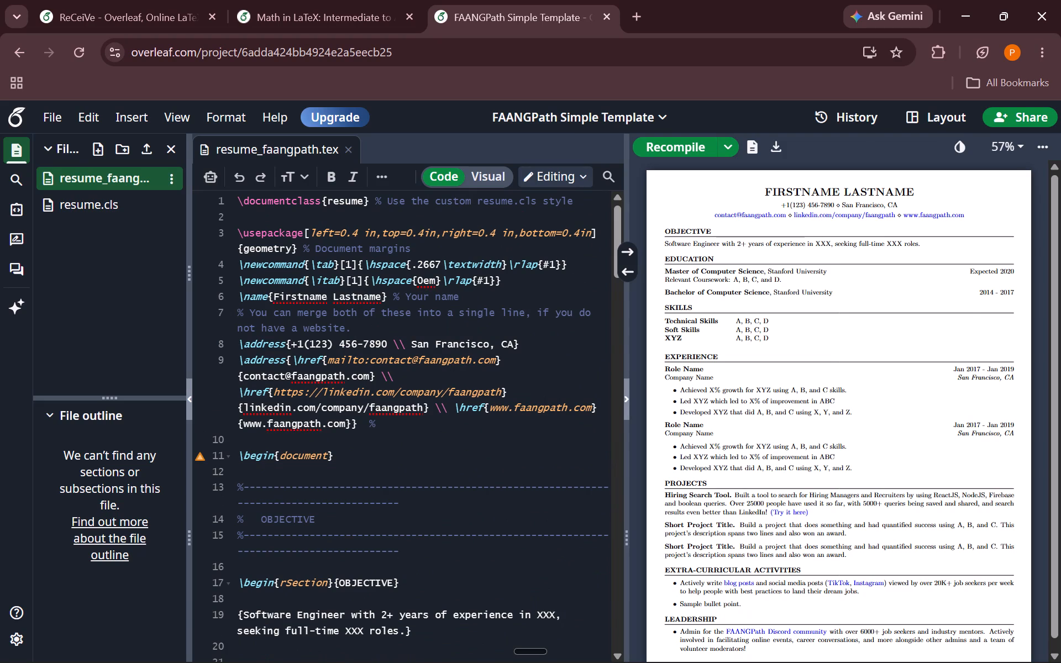
left_click(382, 294)
key("BackSpace")
key("BackSpace")
key("BackSpace")
key("BackSpace")
key("BackSpace")
key("BackSpace")
key("BackSpace")
key("BackSpace")
key("BackSpace")
key("BackSpace")
key("BackSpace")
key("BackSpace")
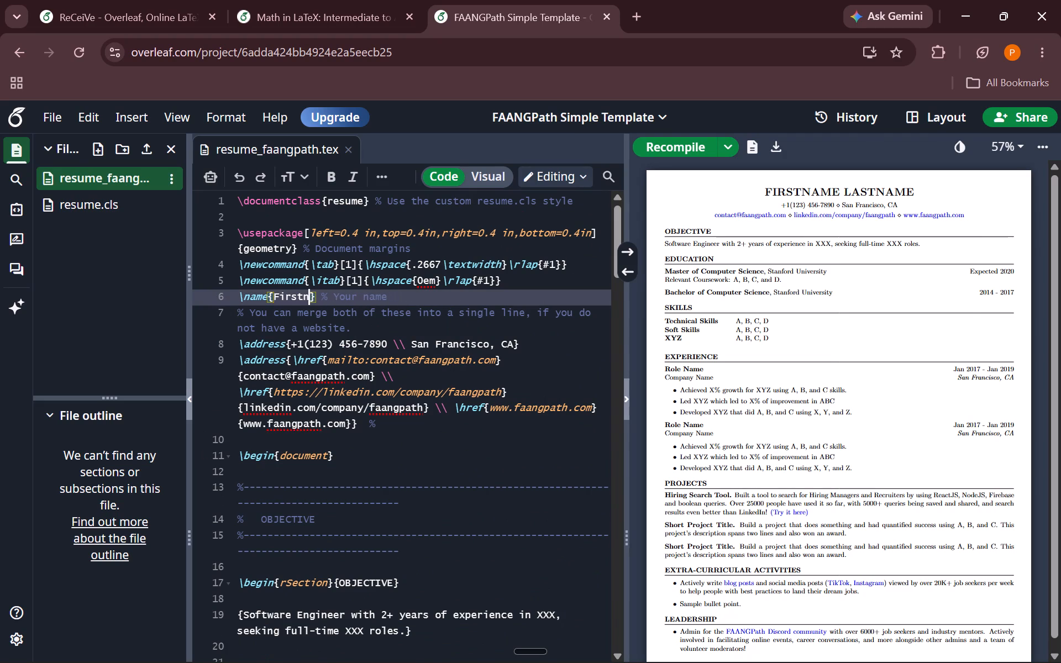
key("BackSpace")
key("BackSpace")
key("BackSpace")
key("BackSpace")
key("BackSpace")
key("BackSpace")
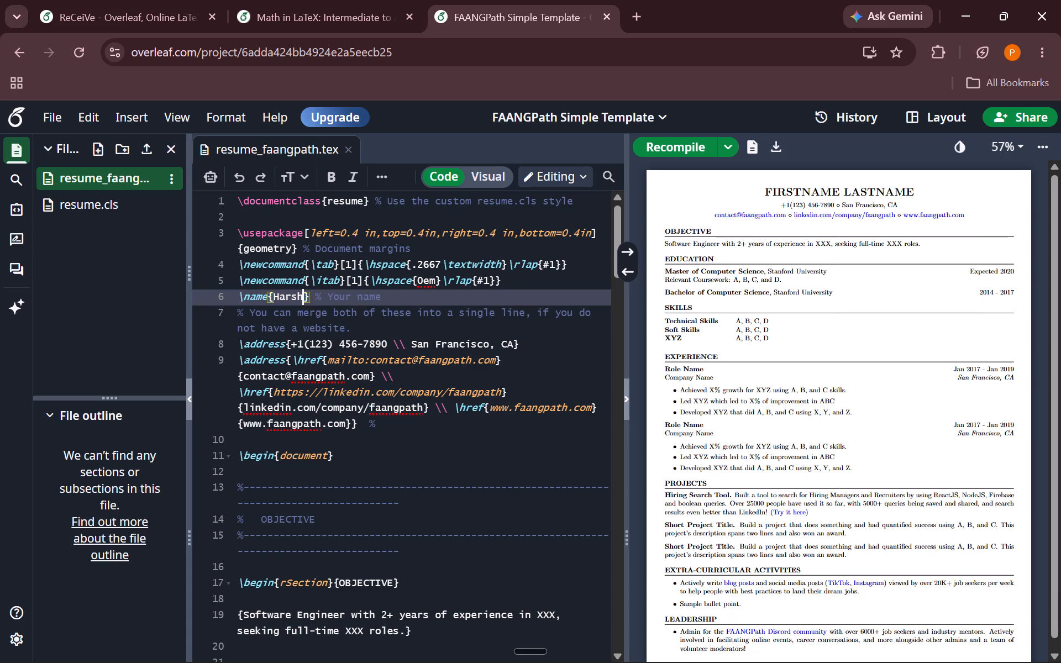
key("BackSpace")
key("BackSpace")
key("BackSpace")
key("BackSpace")
key("BackSpace")
key("BackSpace")
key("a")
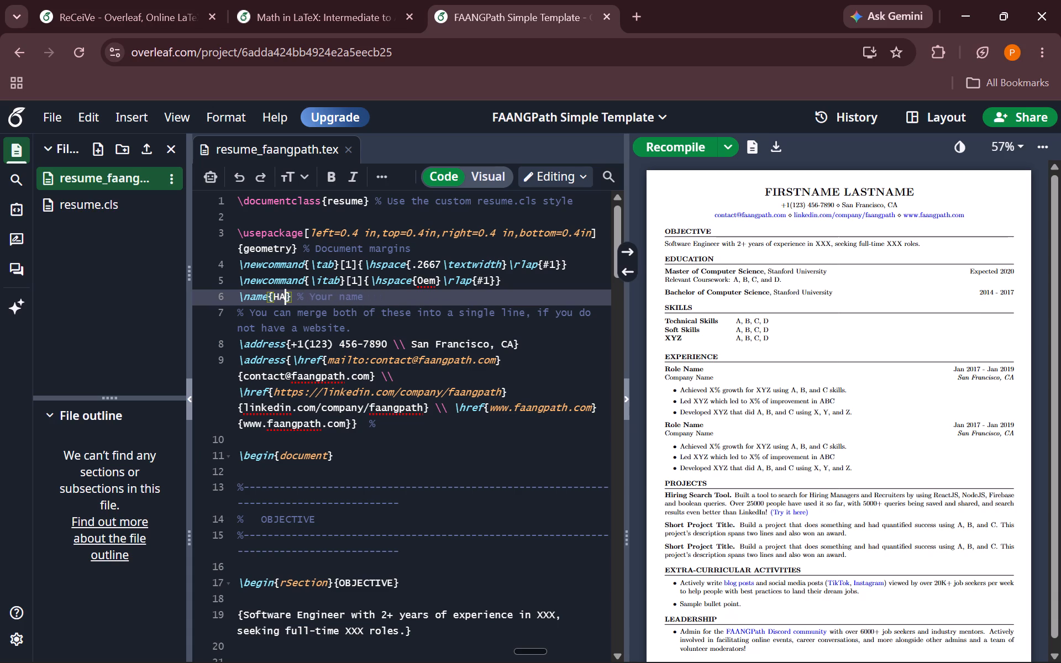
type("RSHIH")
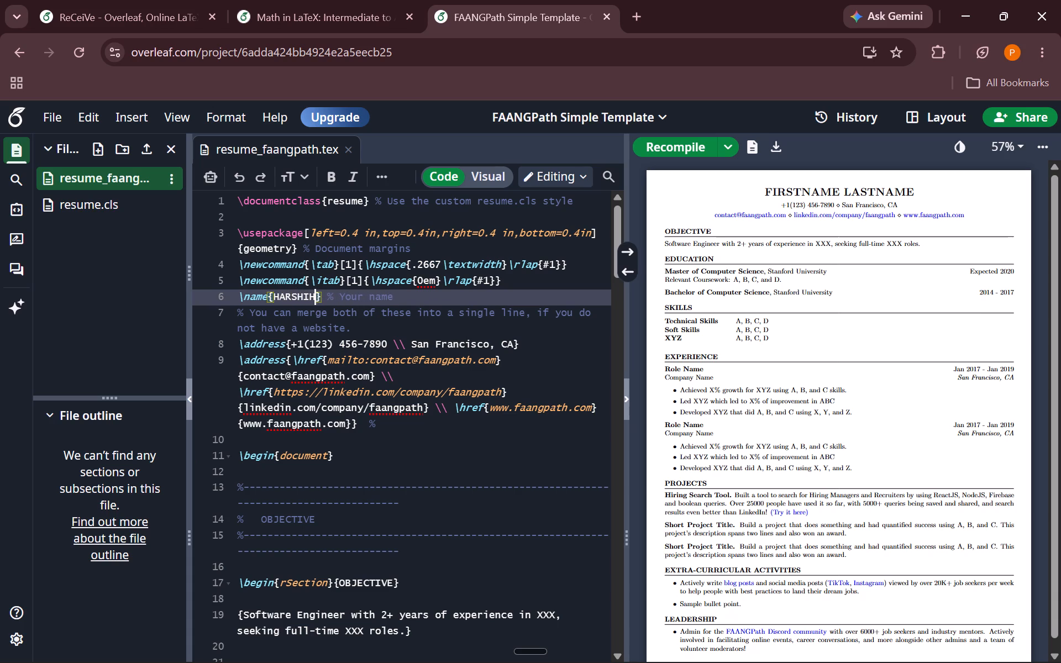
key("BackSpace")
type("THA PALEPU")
scroll(382, 294, "down", 1)
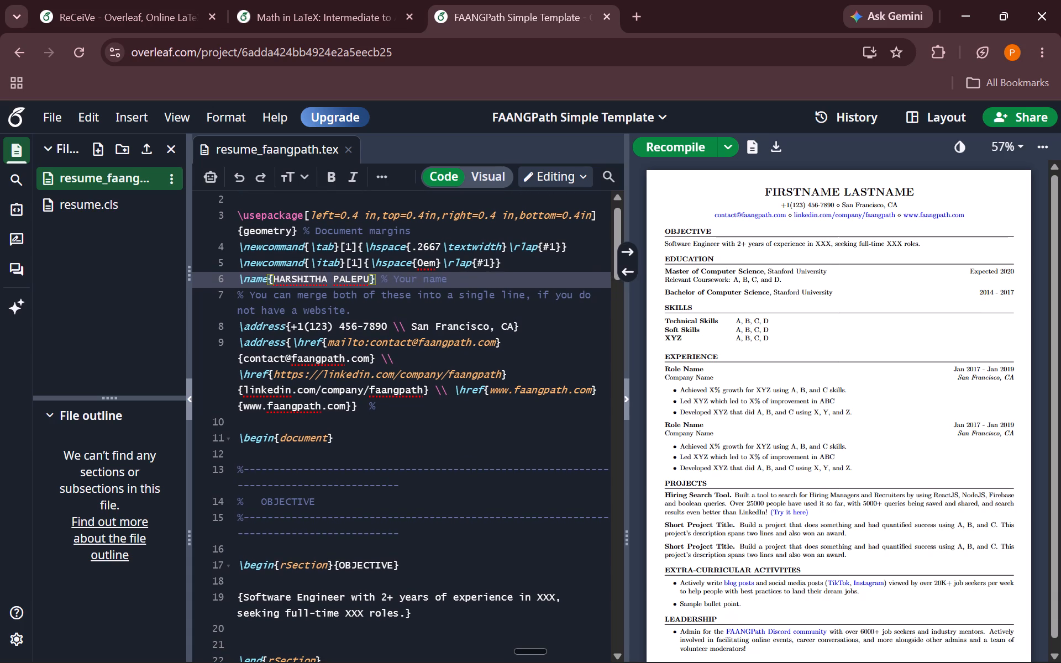
left_click(676, 139)
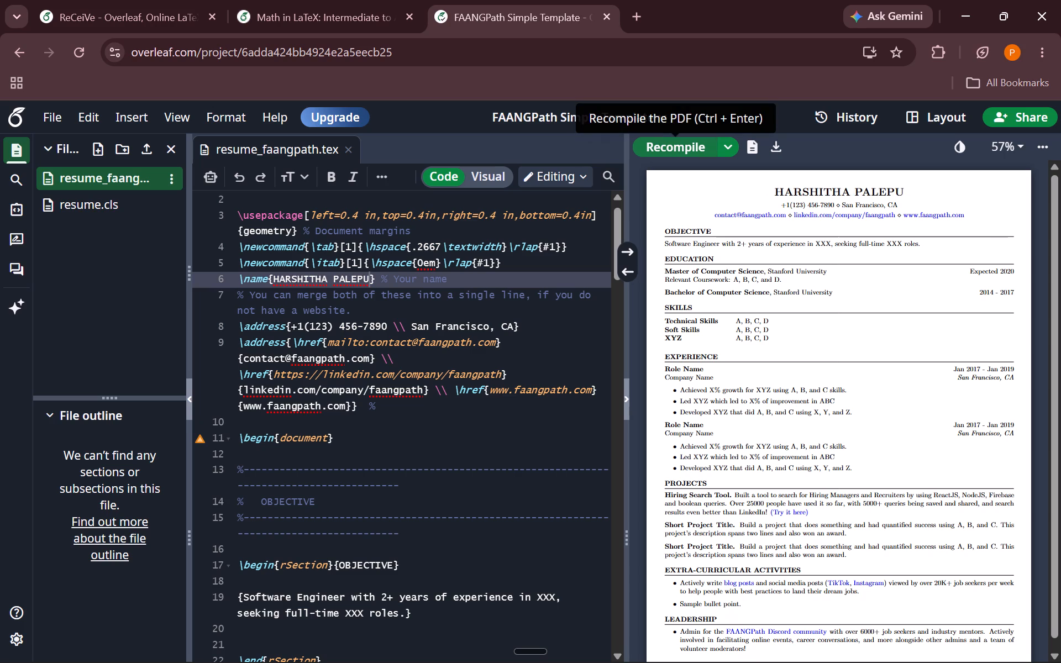
Start editing the placeholder phone number in the first \address line.
left_click(391, 330)
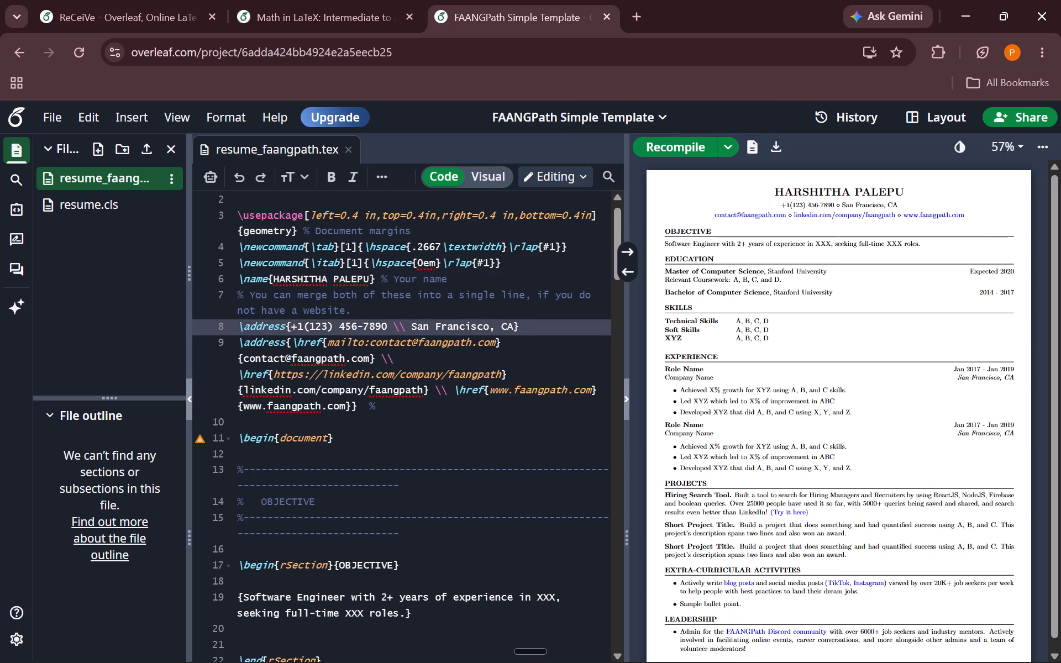
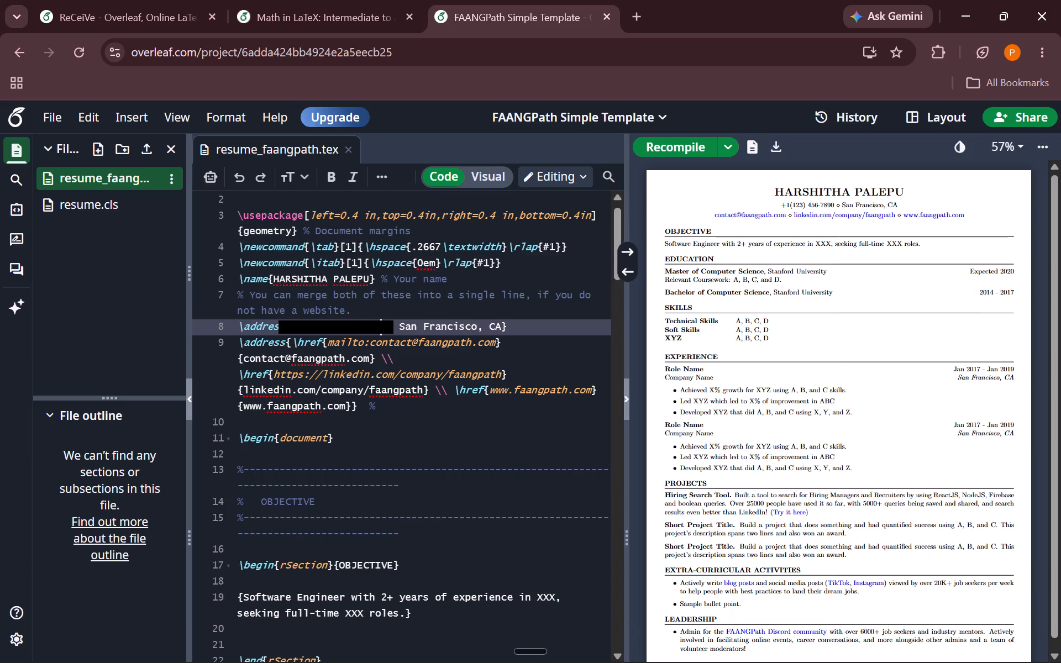
Delete the placeholder location "San Francisco, CA" from the first \address line, keeping the closing brace.
key("Right")
key("Right")
key("Right")
key("Right")
key("Right")
key("Right")
key("Right")
key("Right")
key("Right")
key("Right")
key("Right")
key("Right")
key("Right")
key("Right")
key("Right")
key("Right")
key("Right")
key("Right")
key("Right")
key("Right")
key("BackSpace")
key("BackSpace")
key("BackSpace")
key("BackSpace")
key("BackSpace")
key("BackSpace")
key("BackSpace")
key("BackSpace")
key("BackSpace")
key("BackSpace")
key("BackSpace")
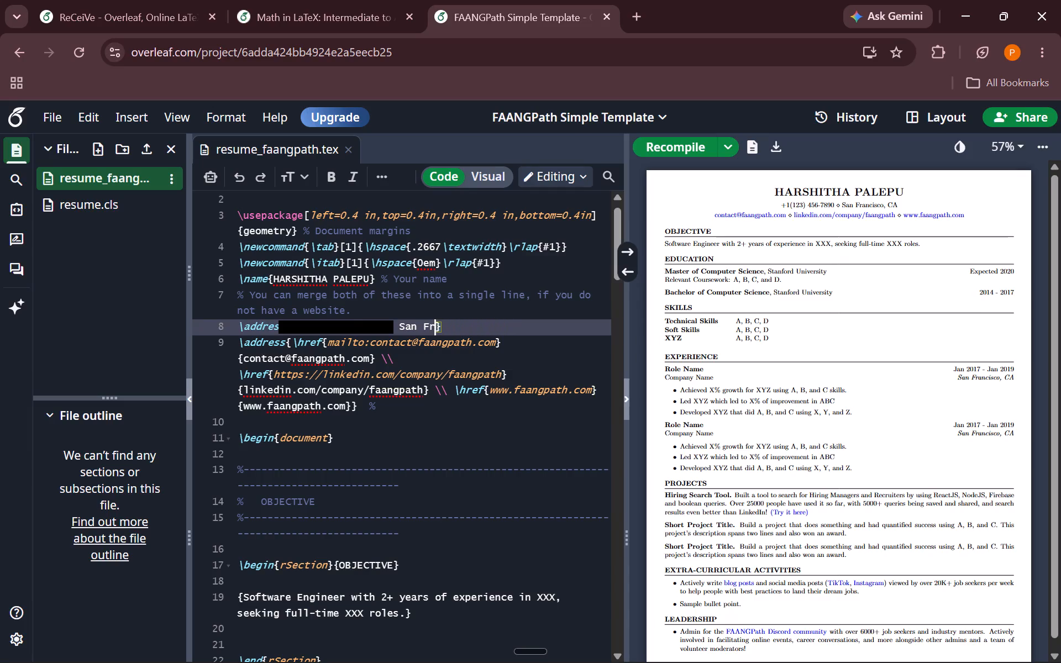
key("BackSpace")
key("BackSpace")
key("BackSpace")
key("BackSpace")
key("BackSpace")
key("BackSpace")
Enter "Hyderabad, IN" as the location in the first \address line, inside the closing brace.
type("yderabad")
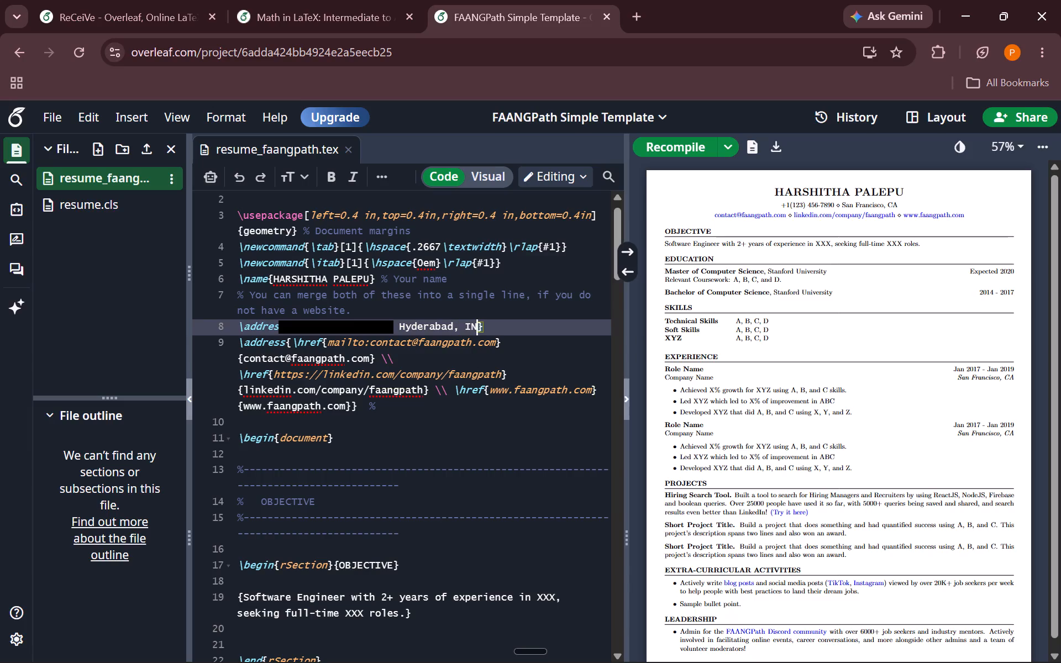
Delete the placeholder e-mail text before ".com" in the second \address line's displayed link text, leaving the mailto target as is.
left_click(489, 335)
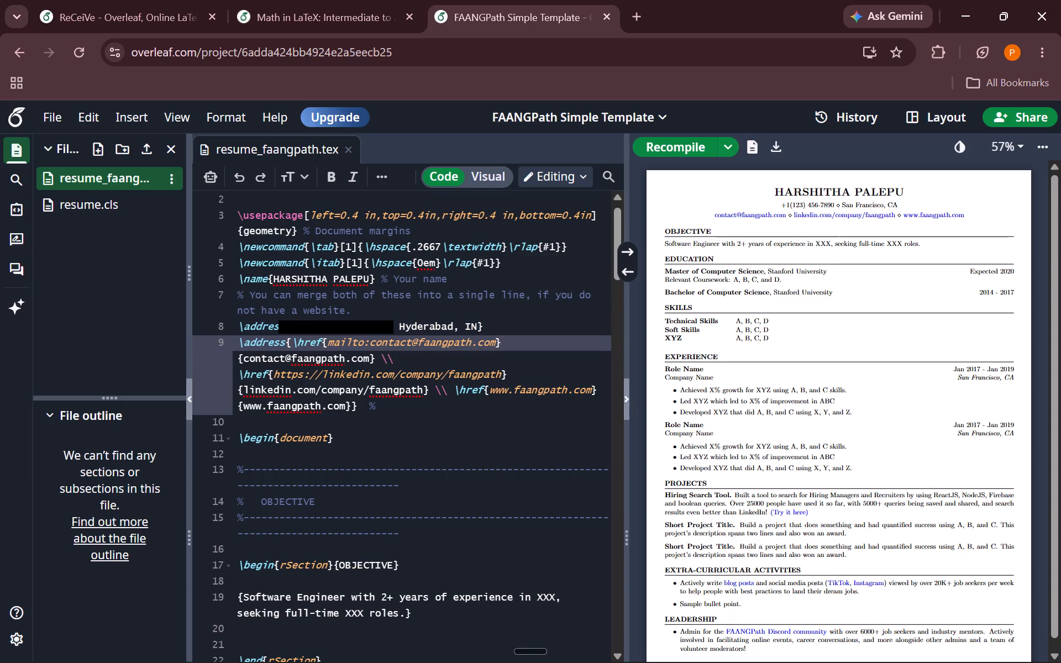
left_click(347, 362)
key("BackSpace")
key("BackSpace")
key("BackSpace")
key("BackSpace")
key("BackSpace")
key("BackSpace")
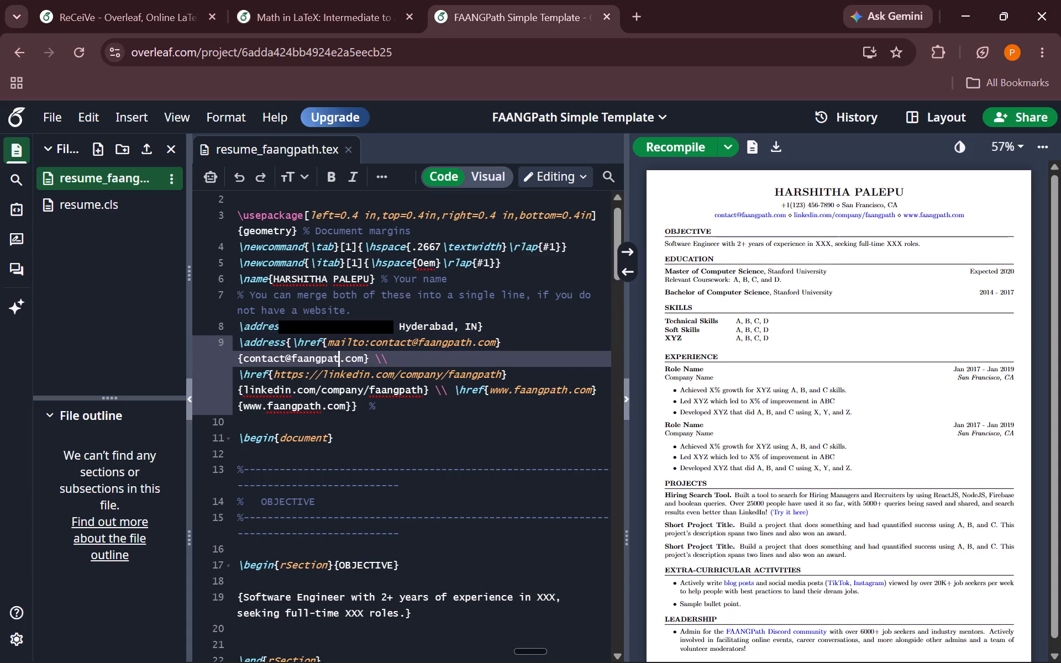
key("BackSpace")
key("BackSpace")
key("BackSpace")
key("BackSpace")
key("BackSpace")
key("BackSpace")
key("BackSpace")
key("BackSpace")
key("BackSpace")
key("BackSpace")
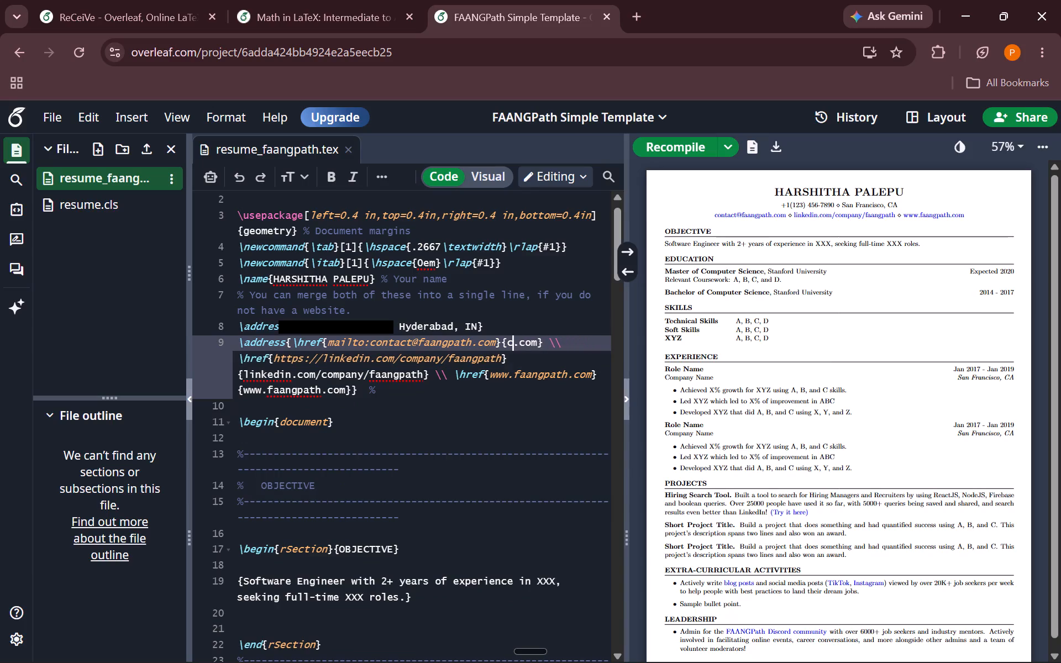
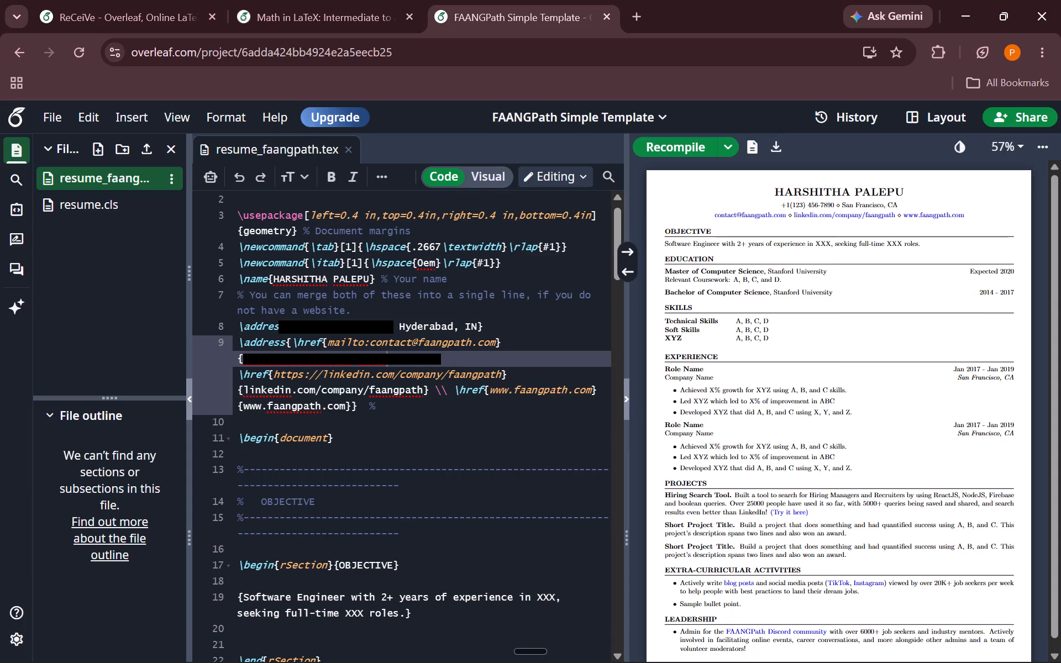
Recompile the document to update the PDF preview with the edited phone, location and email details.
left_click(680, 148)
left_click(686, 154)
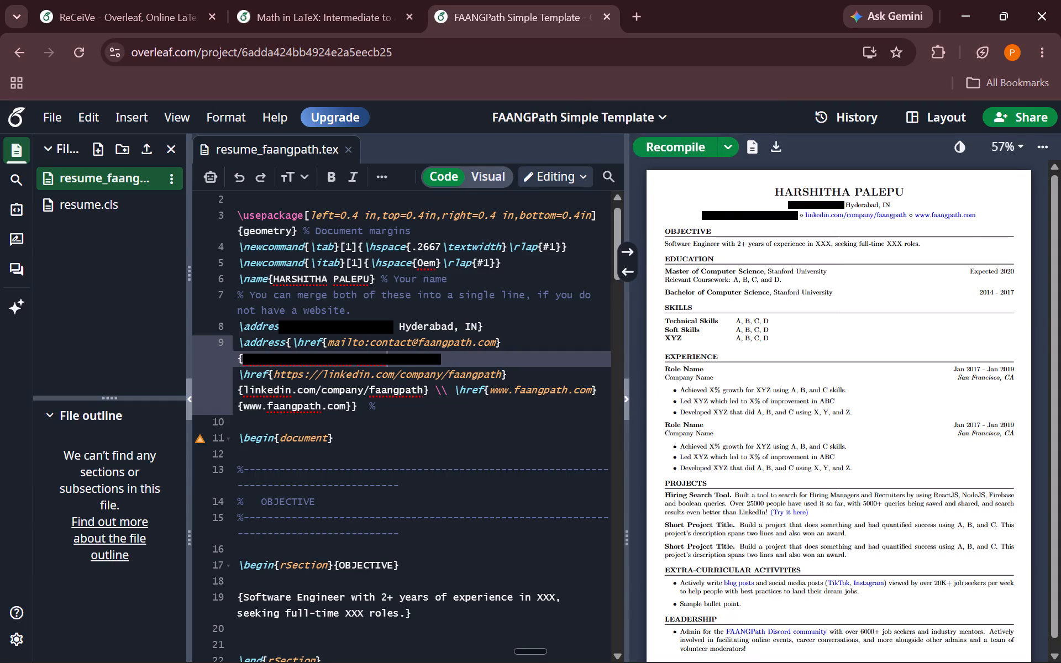
Delete "company/faangpath" from the displayed LinkedIn text in the second \address line, keeping "linkedin.com/" and the closing brace.
left_click(424, 387)
key("BackSpace")
key("BackSpace")
key("BackSpace")
key("BackSpace")
key("BackSpace")
key("BackSpace")
key("BackSpace")
key("BackSpace")
key("BackSpace")
key("BackSpace")
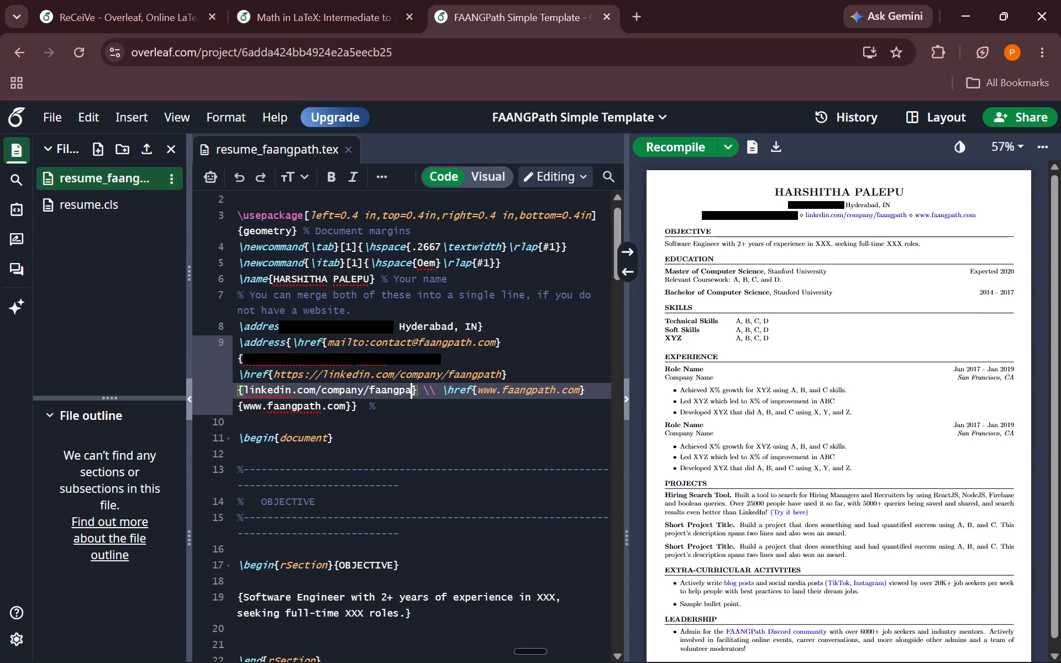
key("BackSpace")
key("BackSpace")
key("BackSpace")
key("BackSpace")
key("BackSpace")
key("BackSpace")
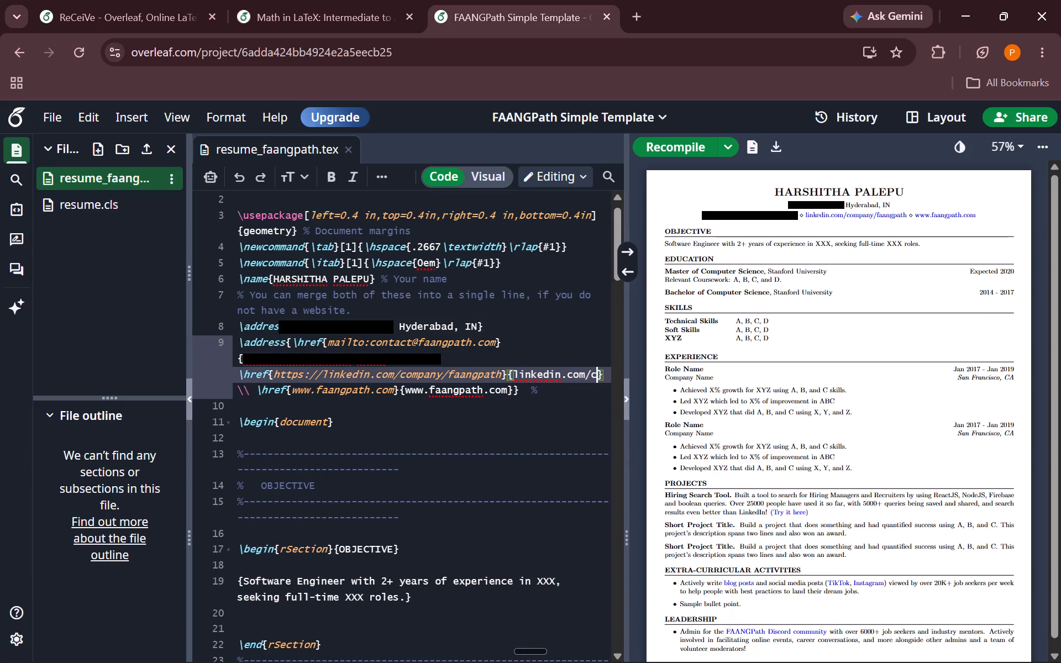
key("BackSpace")
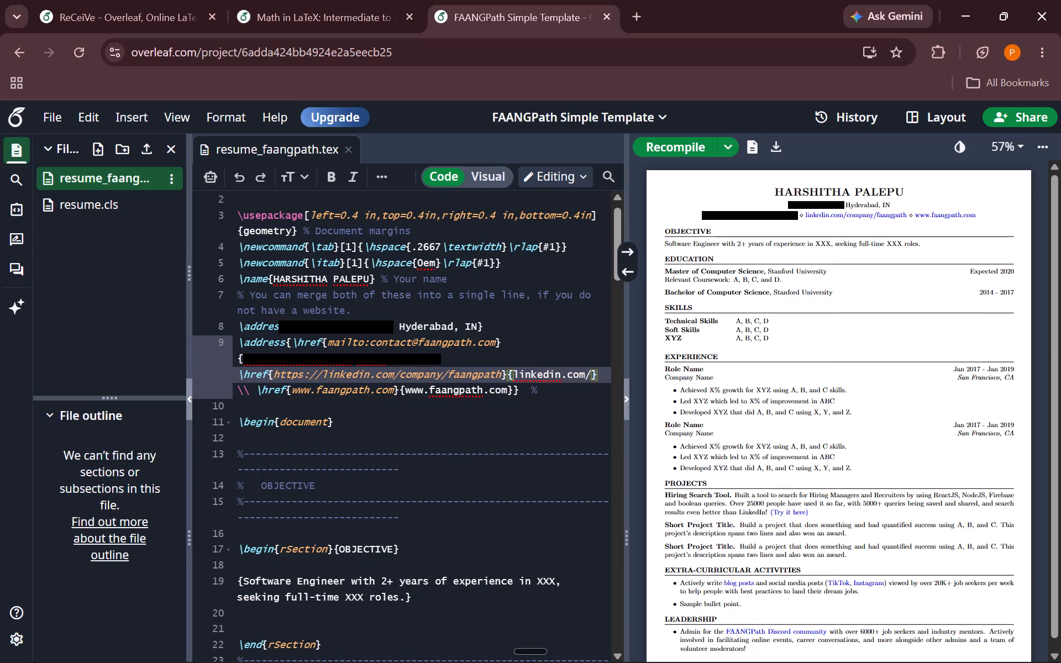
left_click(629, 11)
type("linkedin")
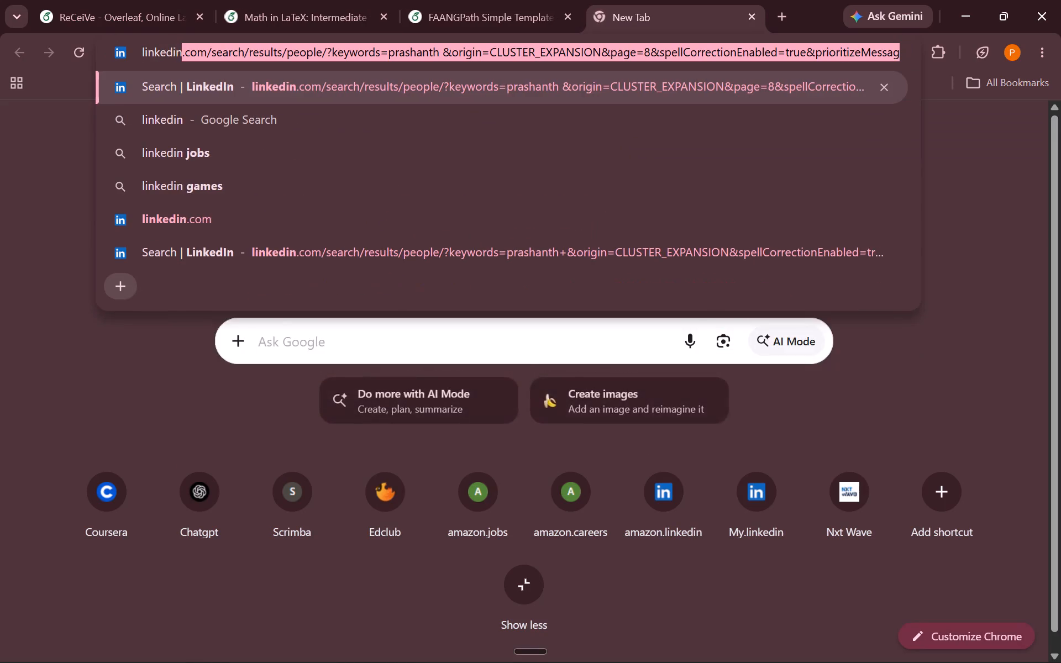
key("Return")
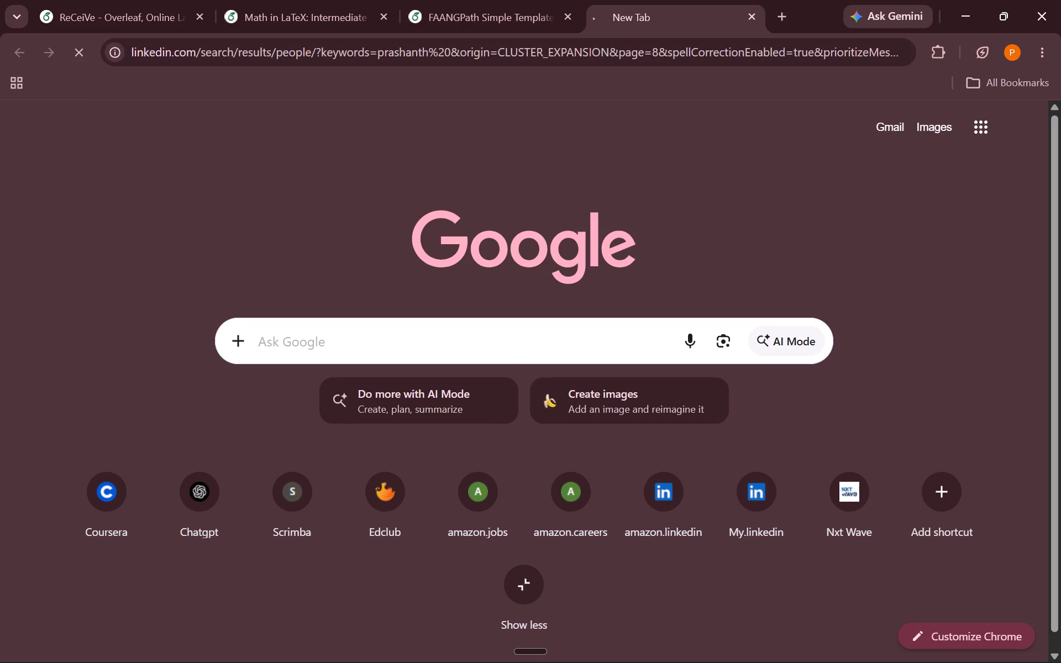
Open the LinkedIn feed in a new browser tab and close the tab loading the LinkedIn people search.
left_click(781, 10)
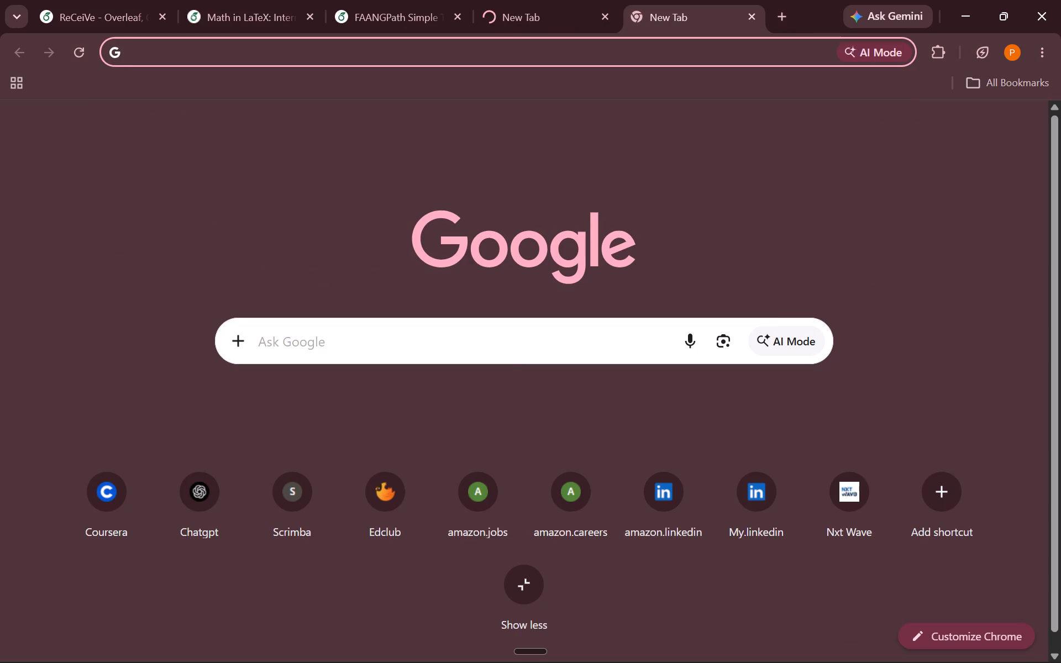
double_click(745, 520)
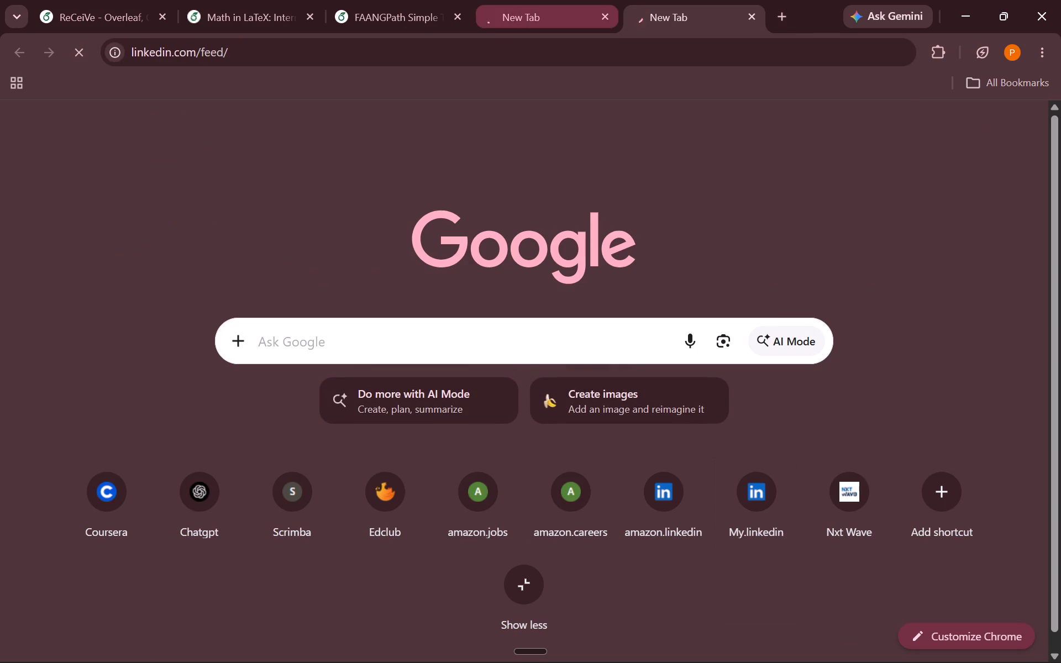
left_click(604, 17)
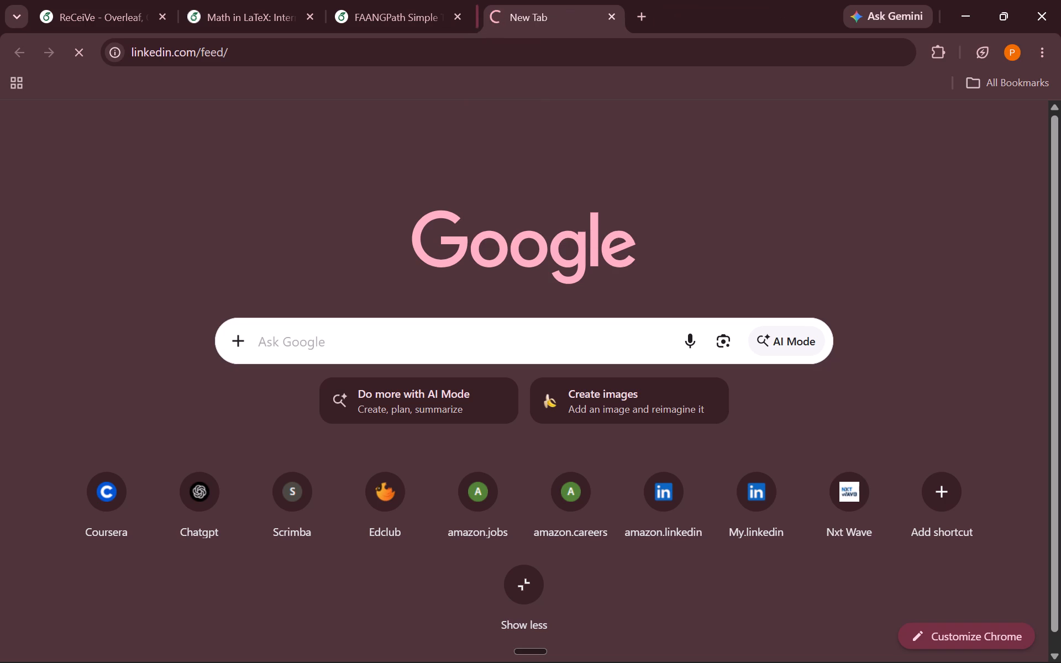
double_click(761, 497)
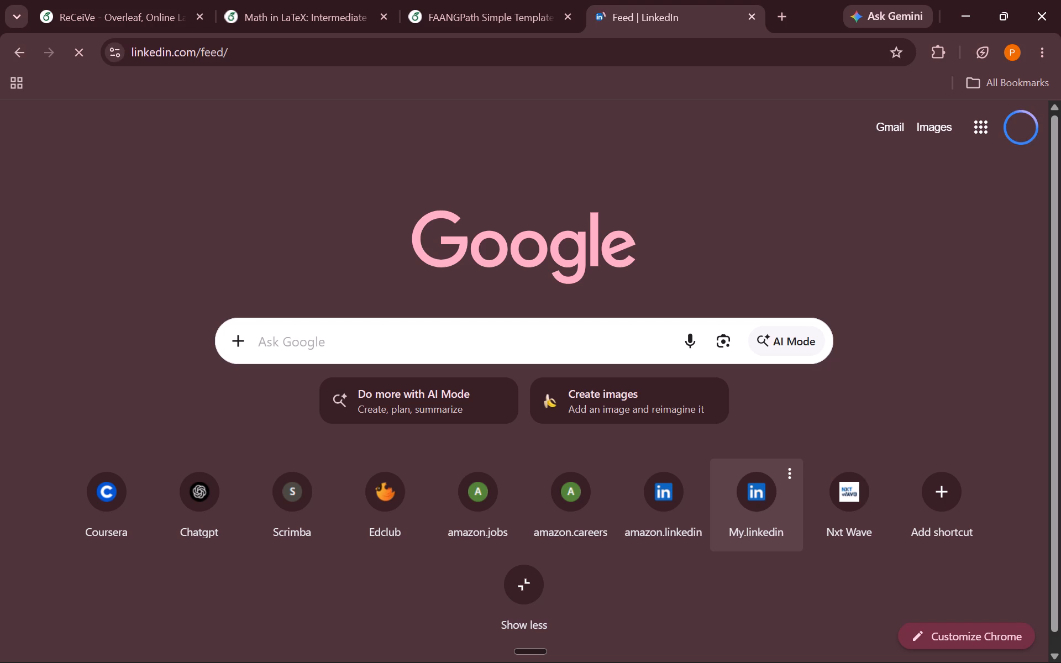
triple_click(761, 497)
left_click(761, 497)
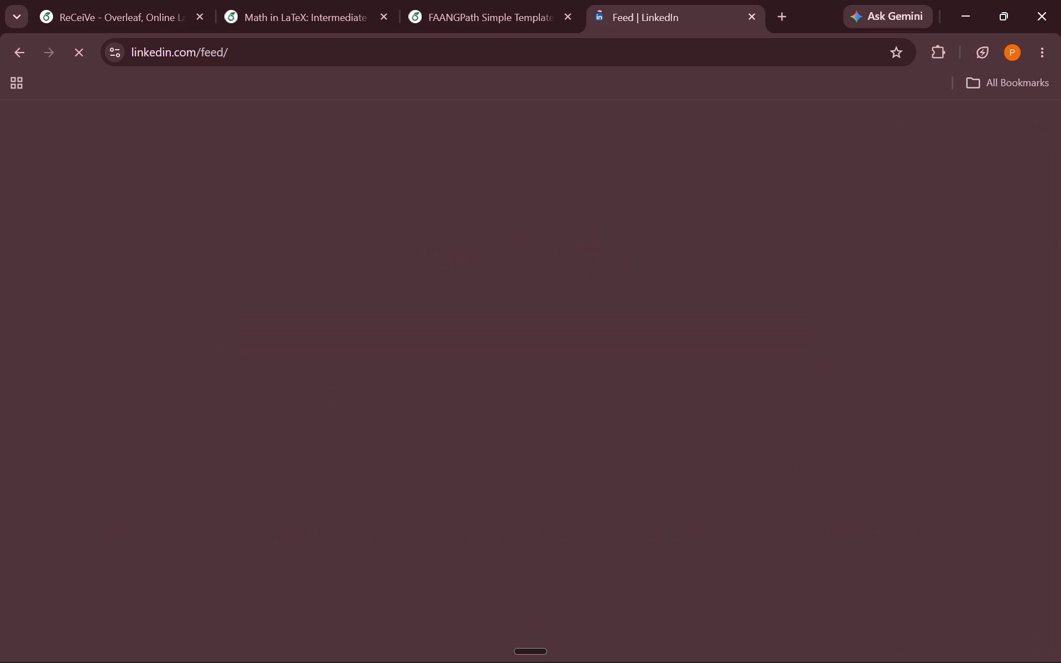
left_click(761, 497)
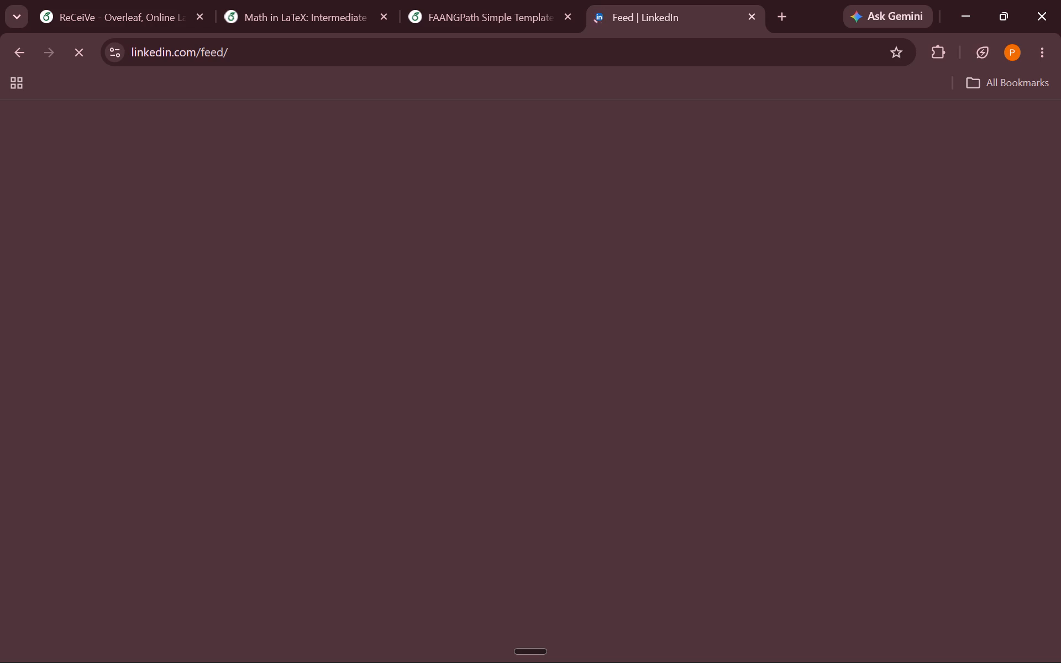
left_click(761, 497)
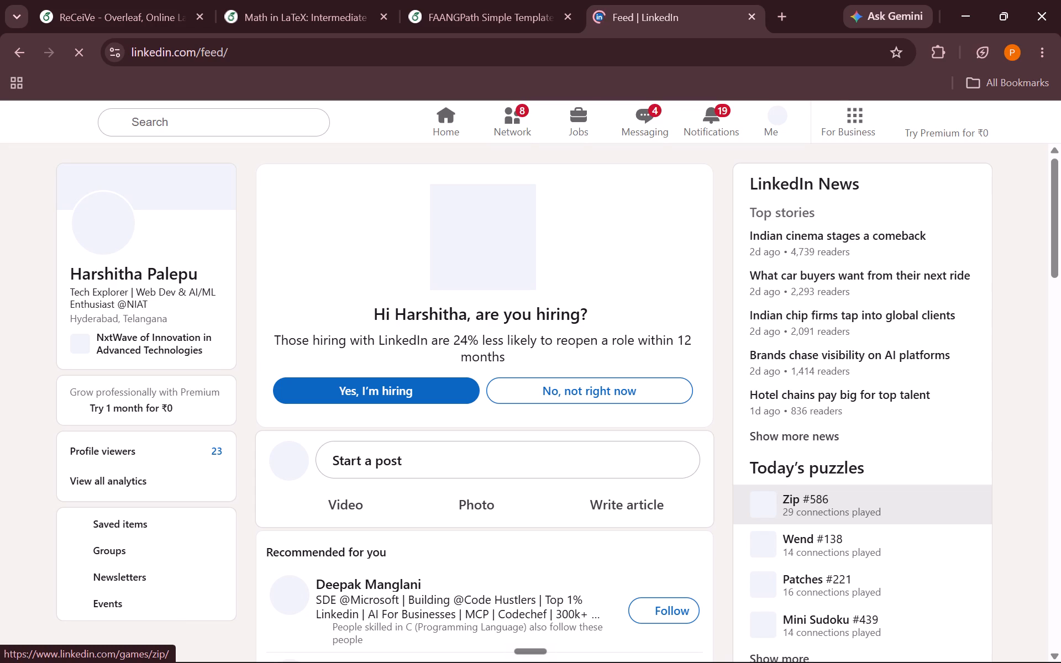
left_click(761, 497)
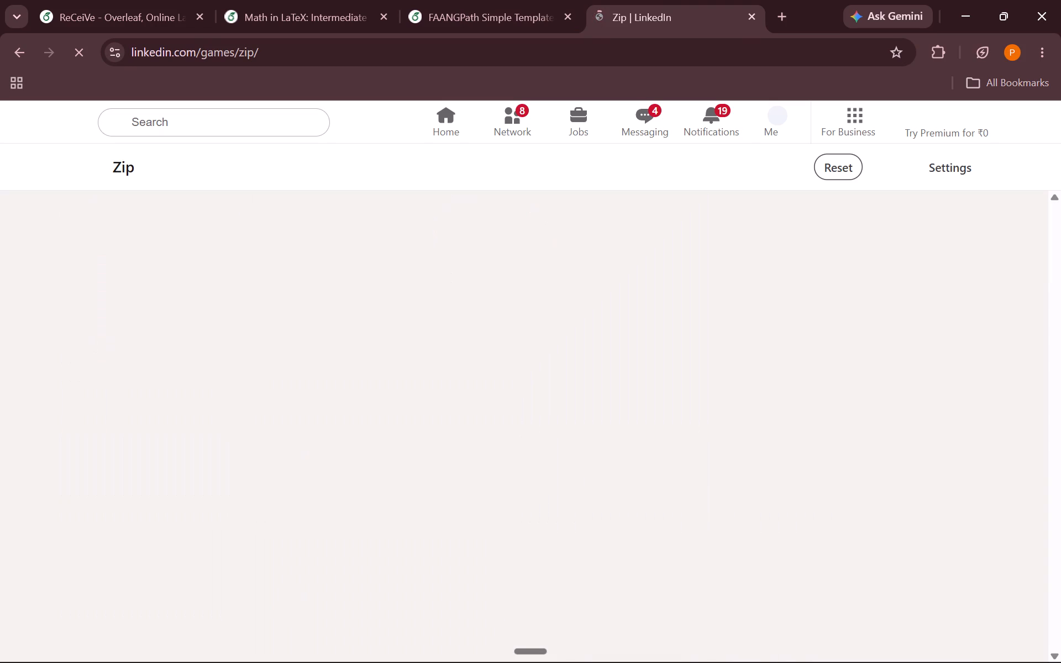
left_click(14, 52)
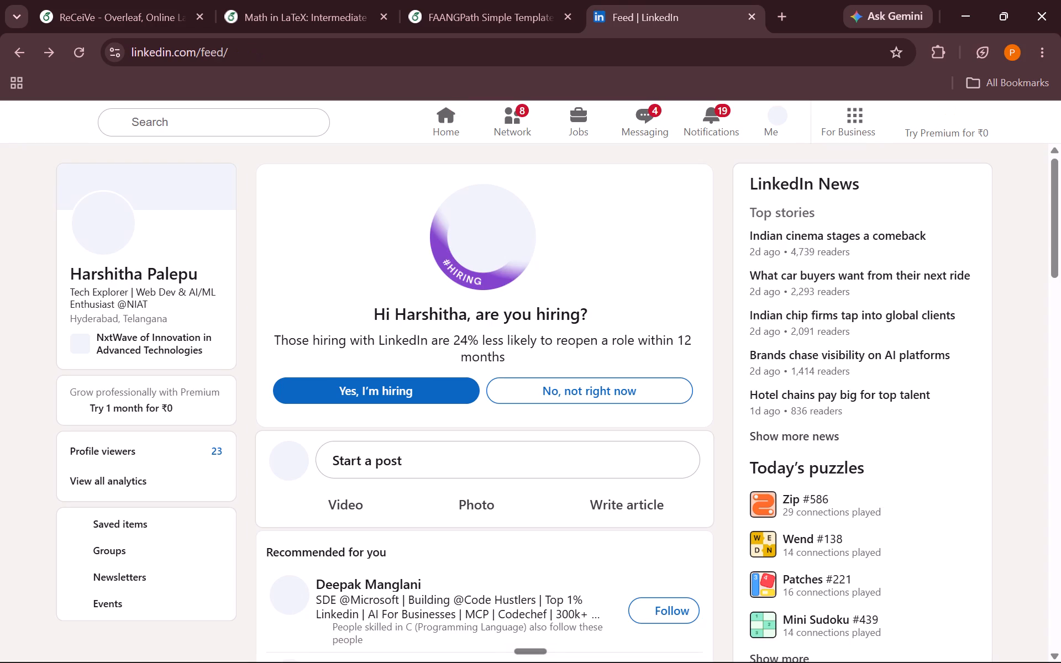
Open the resume owner's own LinkedIn profile page from the feed.
left_click(151, 288)
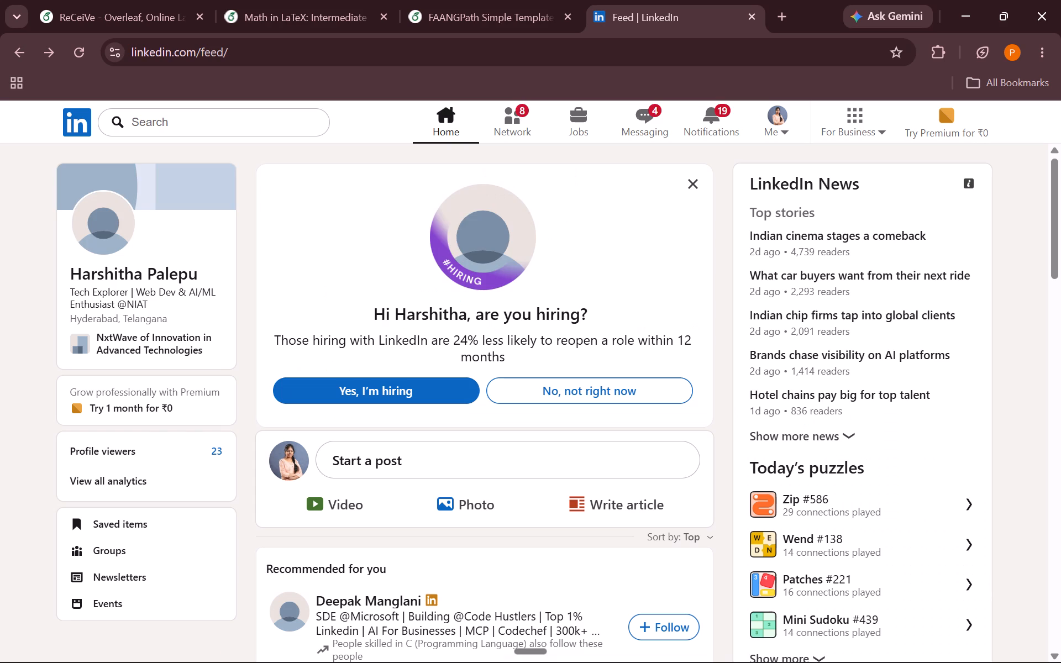
left_click(173, 269)
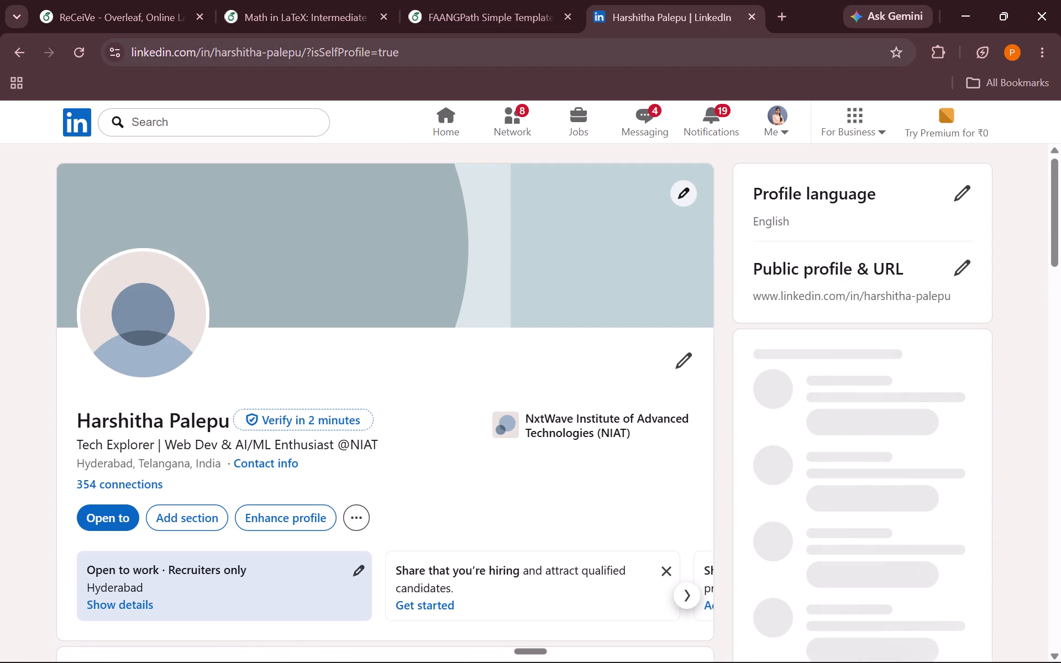
Remove "?isSelfProfile=true" from the end of the LinkedIn profile address and load the shortened address.
left_click(432, 47)
left_click(432, 47)
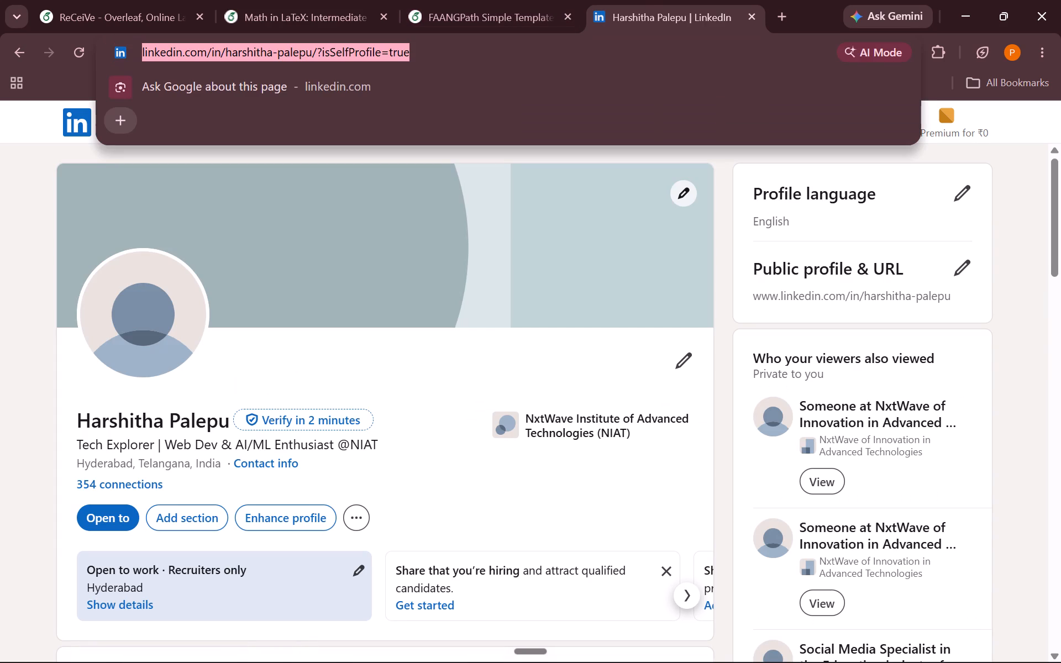
key("BackSpace")
key("BackSpace")
key("BackSpace")
key("BackSpace")
key("BackSpace")
key("BackSpace")
key("BackSpace")
key("BackSpace")
key("BackSpace")
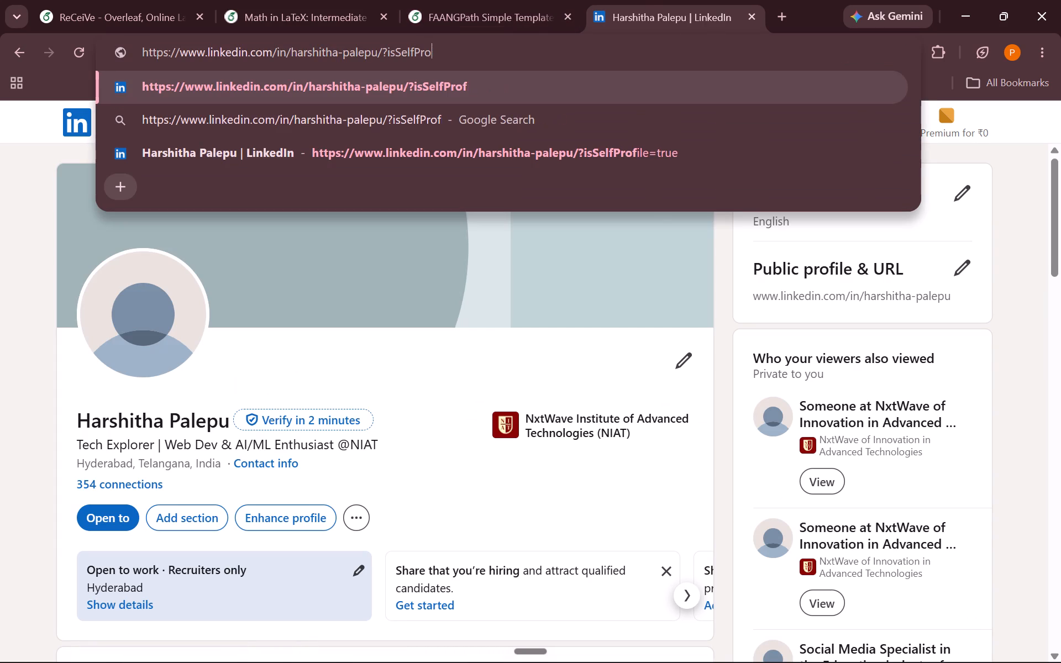
key("BackSpace")
key("BackSpace")
key("BackSpace")
key("BackSpace")
key("BackSpace")
key("BackSpace")
key("BackSpace")
key("BackSpace")
key("BackSpace")
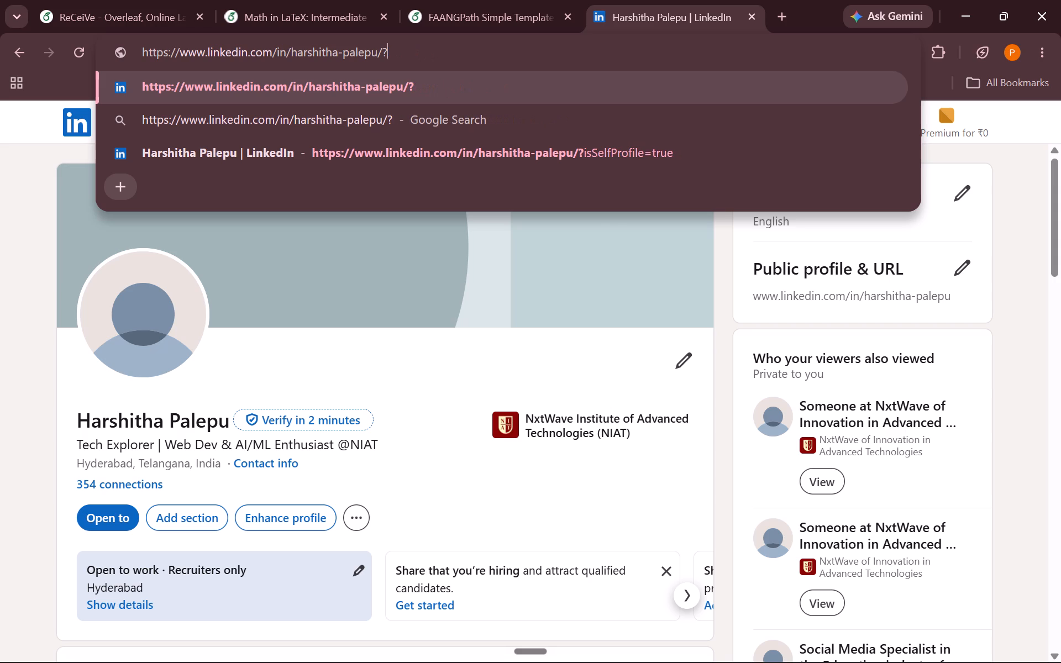
key("BackSpace")
key("Return")
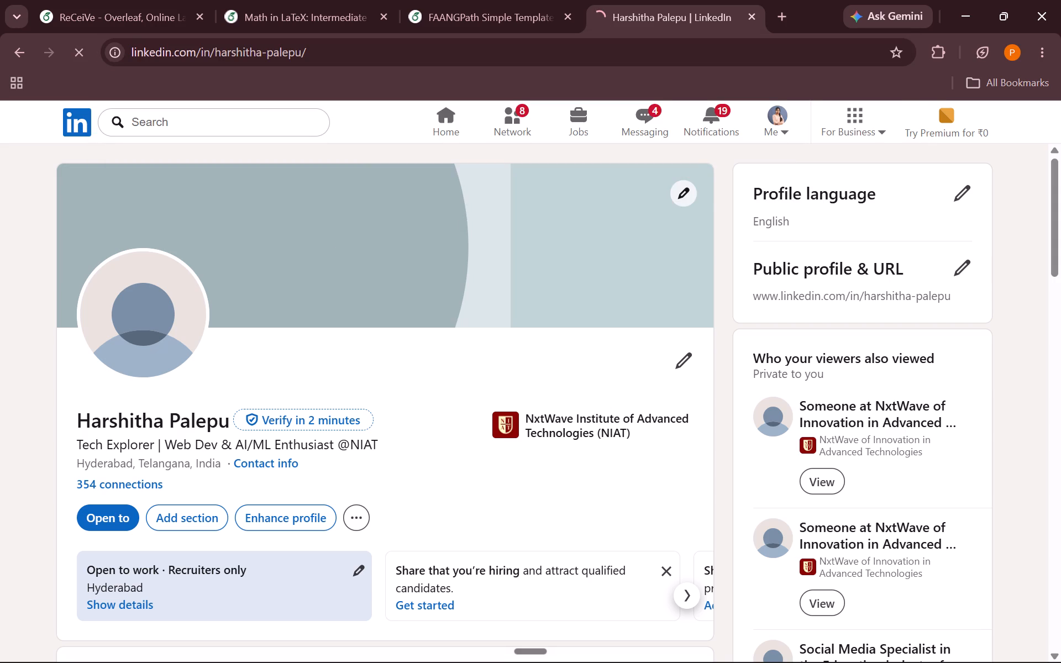
Copy the full shortened LinkedIn profile address.
double_click(432, 47)
key("ctrl+a")
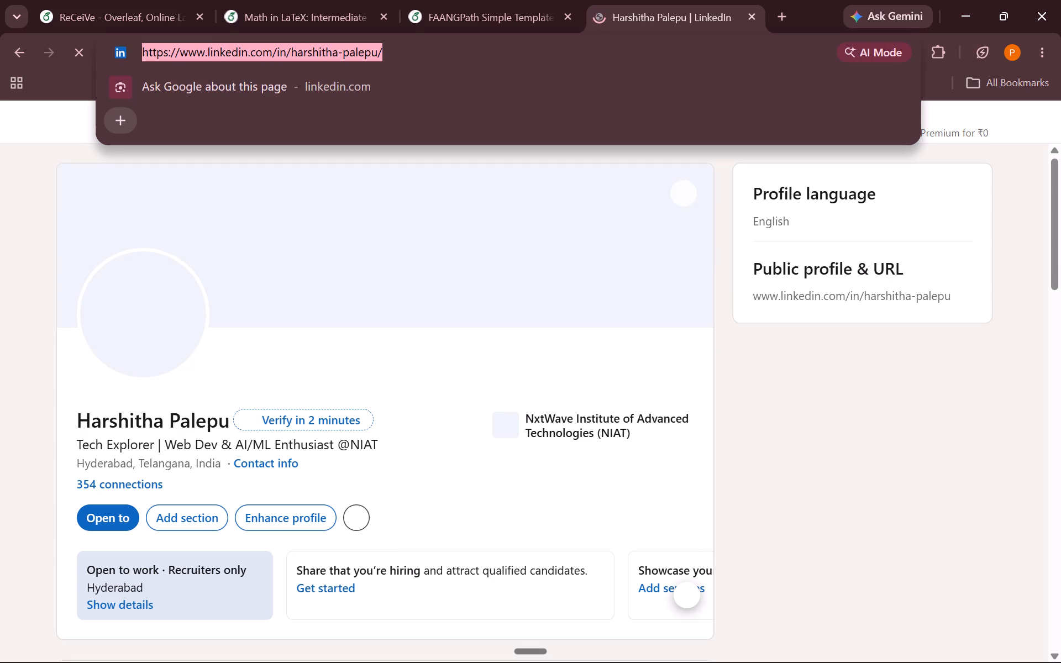
key("ctrl+x")
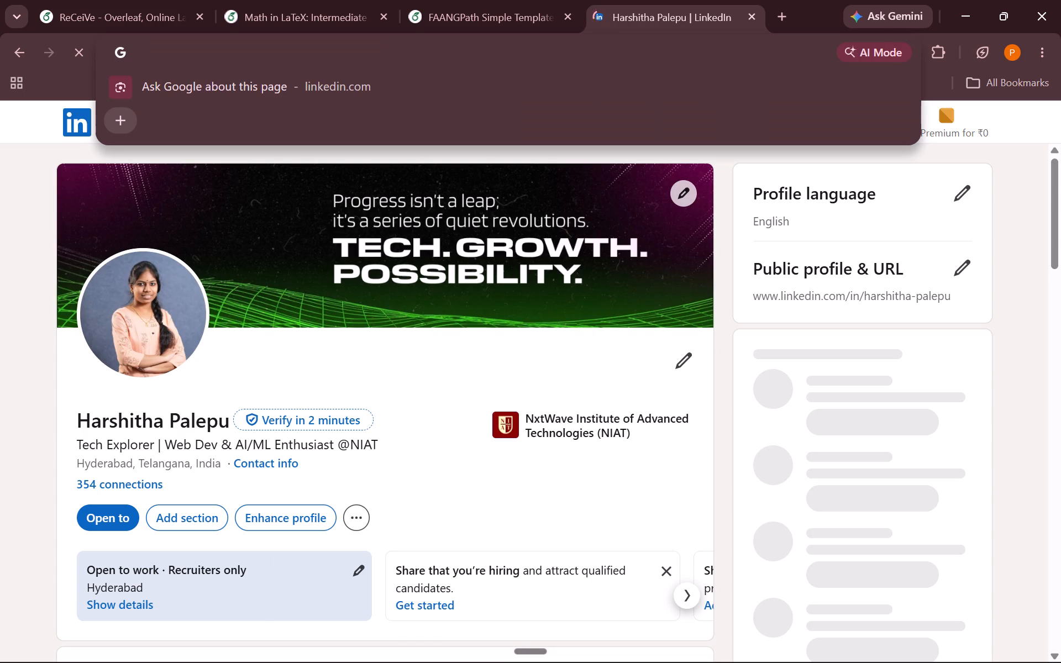
key("ctrl+z")
key("ctrl+c")
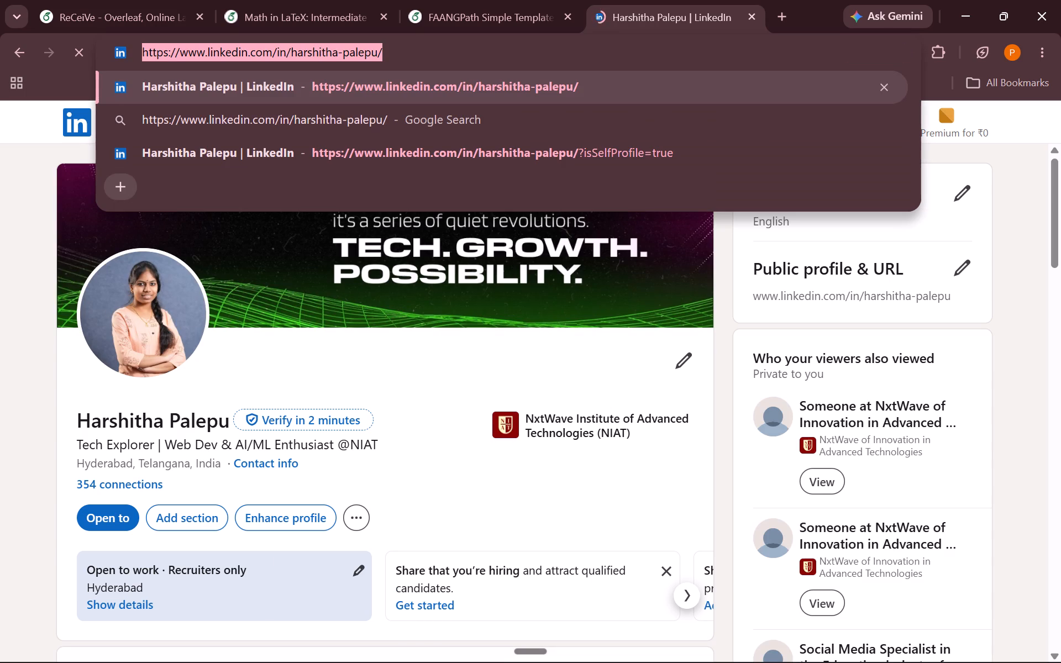
Back in the Overleaf resume, replace the remaining displayed LinkedIn text in the second \address line with the copied profile URL.
left_click(506, 0)
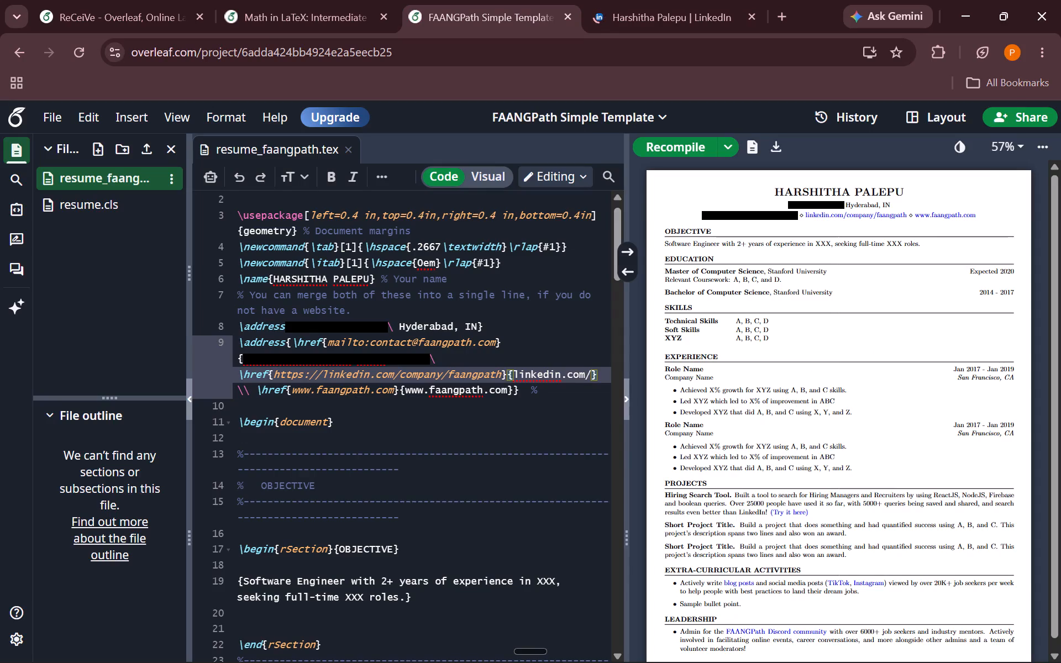
key("BackSpace")
key("BackSpace")
key("BackSpace")
key("BackSpace")
key("BackSpace")
key("BackSpace")
key("BackSpace")
key("BackSpace")
key("BackSpace")
key("BackSpace")
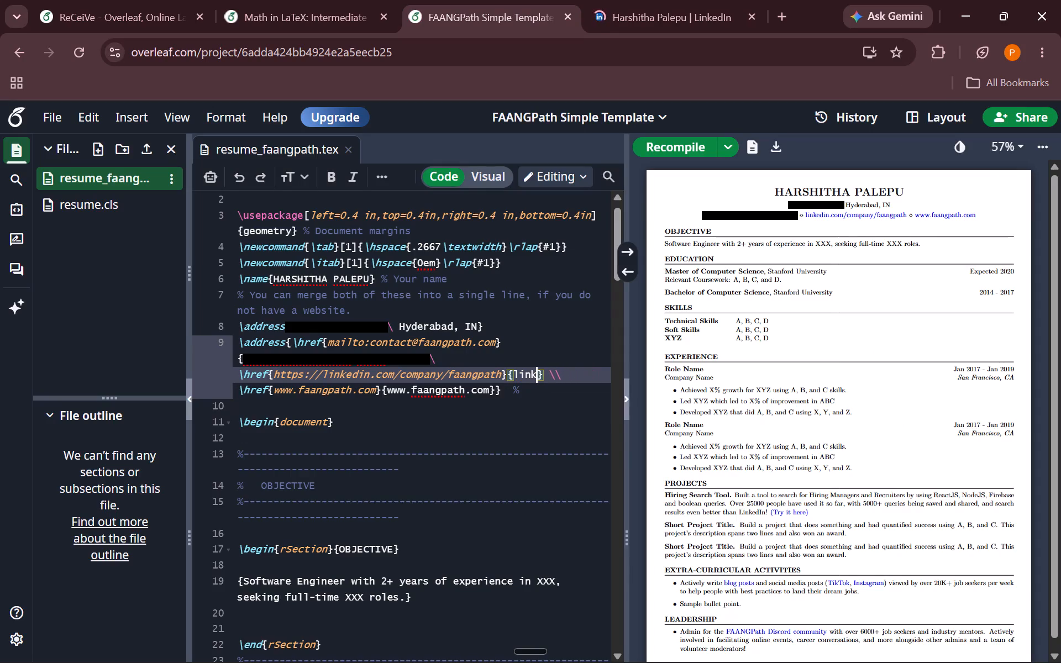
key("BackSpace")
key("BackSpace")
key("BackSpace")
key("ctrl+v")
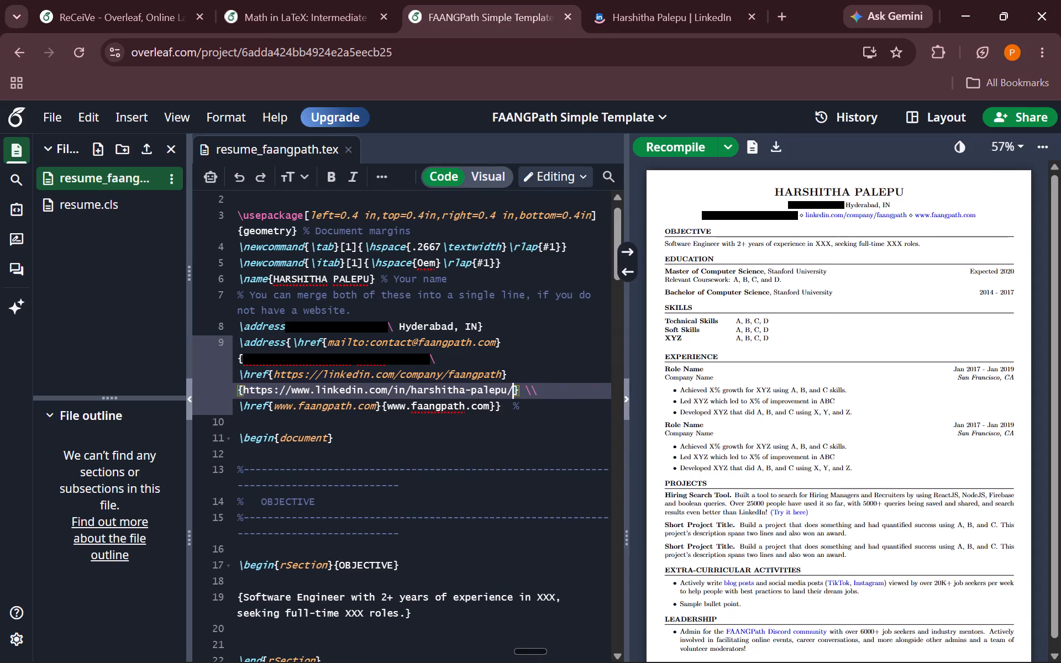
left_click(489, 404)
type("==")
key("BackSpace")
key("BackSpace")
key("BackSpace")
key("BackSpace")
key("BackSpace")
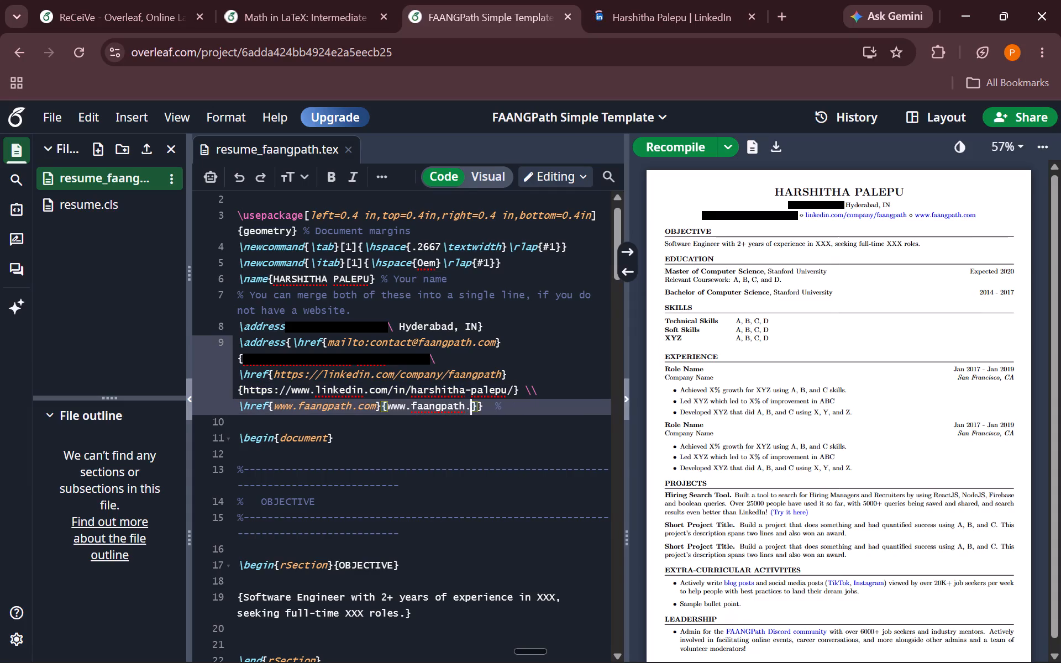
key("BackSpace")
key("BackSpace")
key("BackSpace")
key("BackSpace")
key("BackSpace")
key("BackSpace")
key("BackSpace")
key("BackSpace")
key("BackSpace")
key("BackSpace")
key("BackSpace")
key("BackSpace")
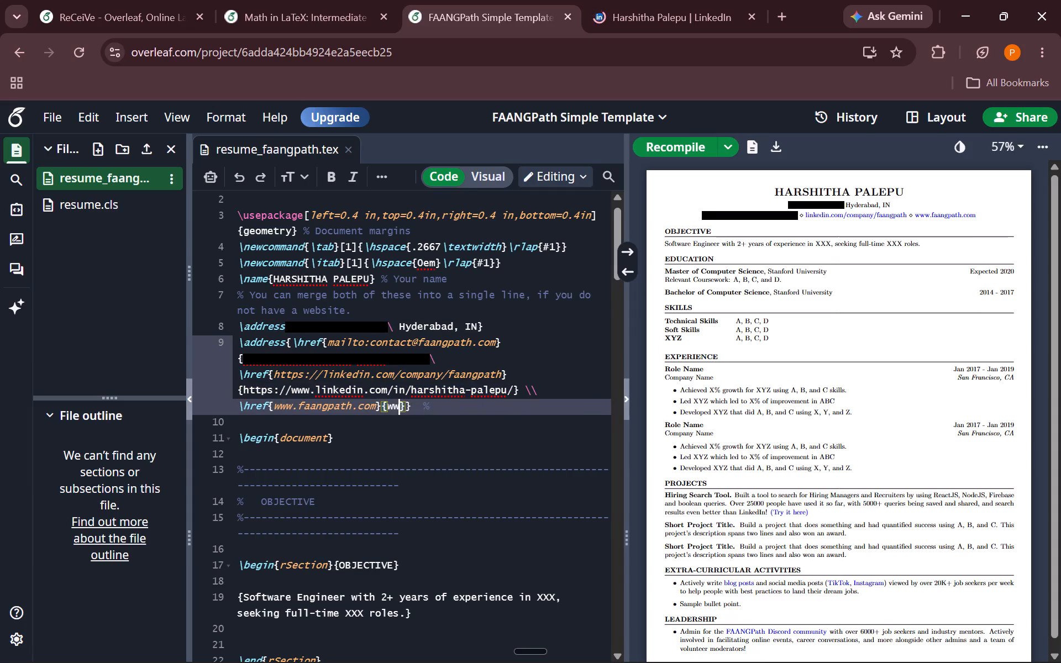
key("BackSpace")
key("BackSpace")
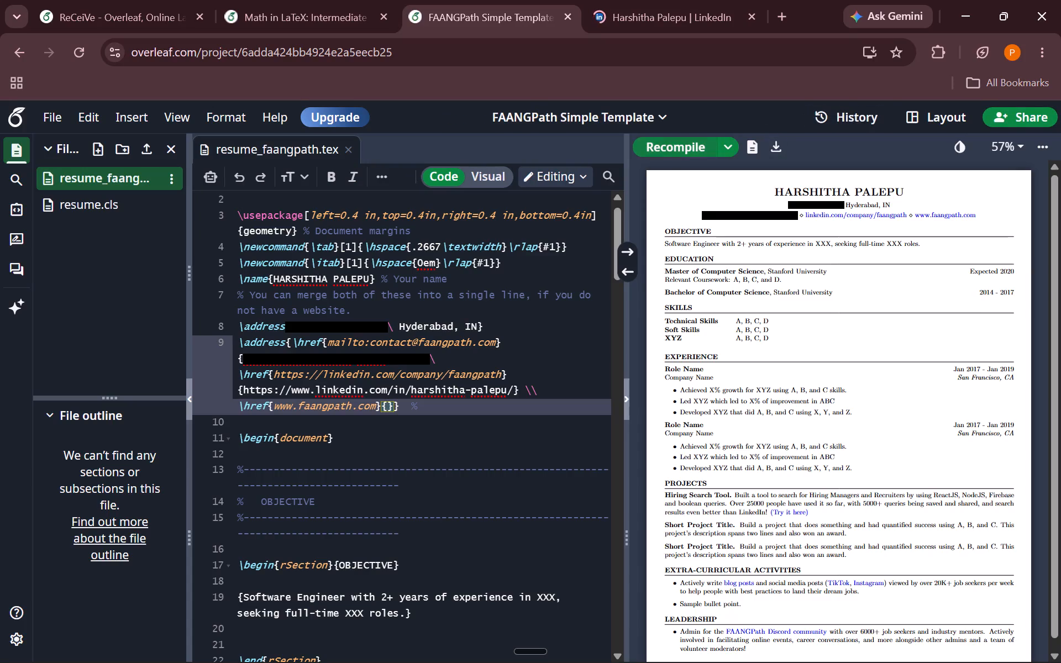
Recompile the resume to update the PDF preview.
left_click(679, 153)
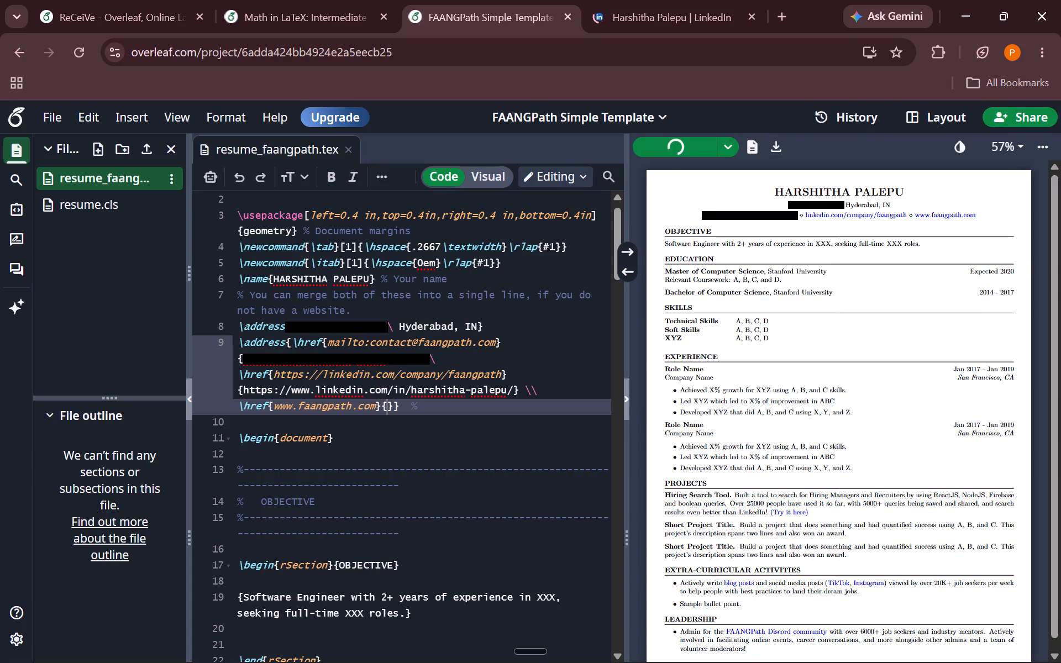
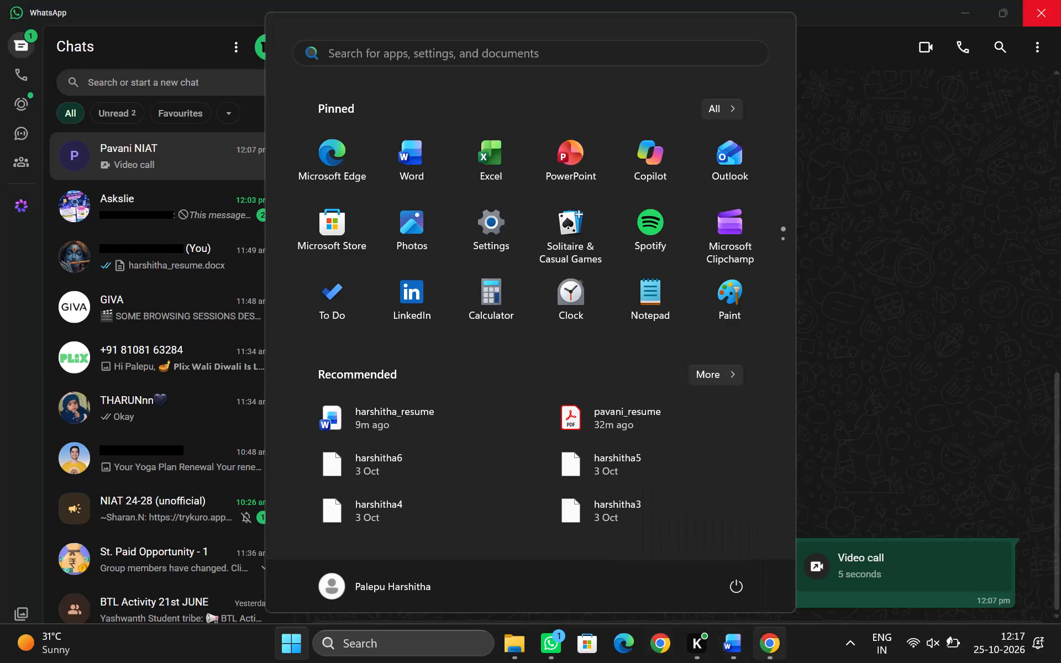
Back in the Overleaf resume, replace the "Technical Skills & A, B, C, D" row in the SKILLS table with the copied skills list from Languages to Environments.
left_click(768, 649)
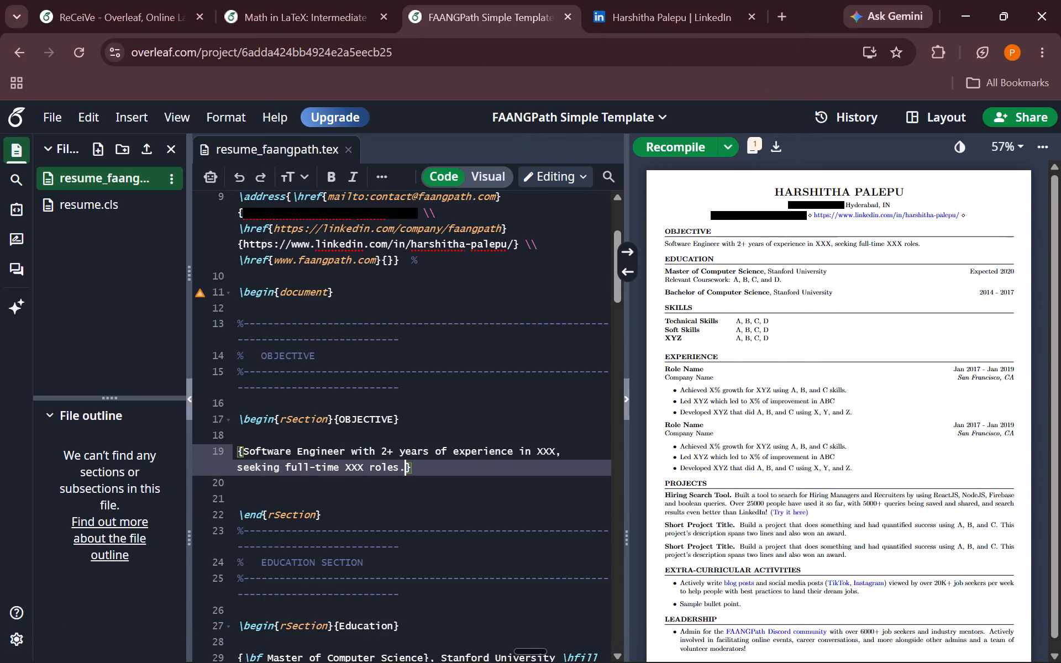
scroll(400, 380, "up", 2)
scroll(363, 442, "down", 1)
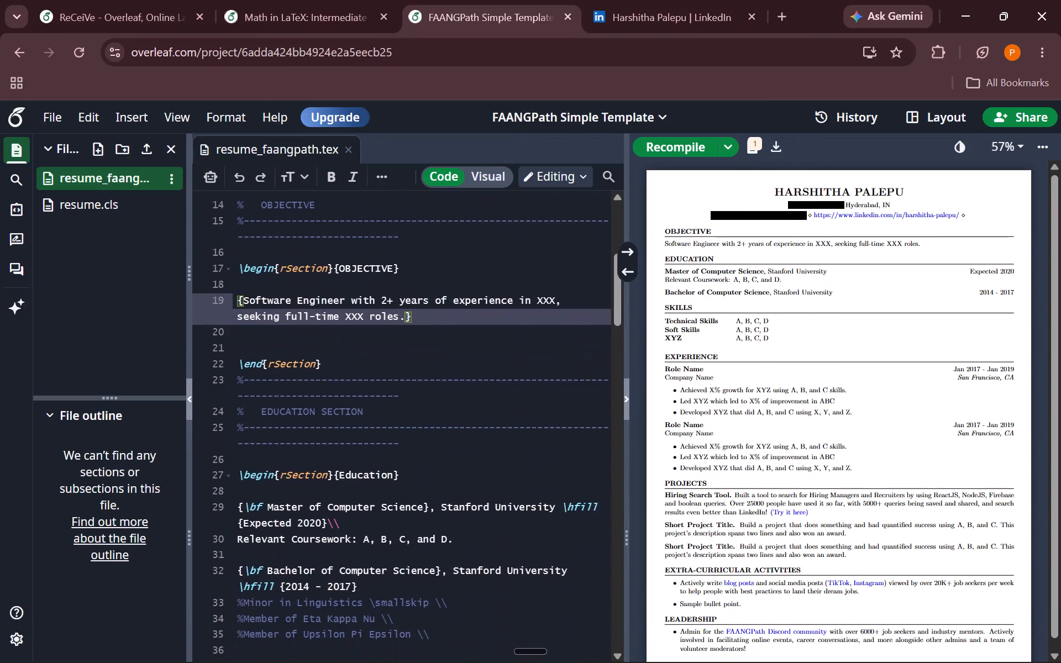
scroll(363, 442, "down", 1)
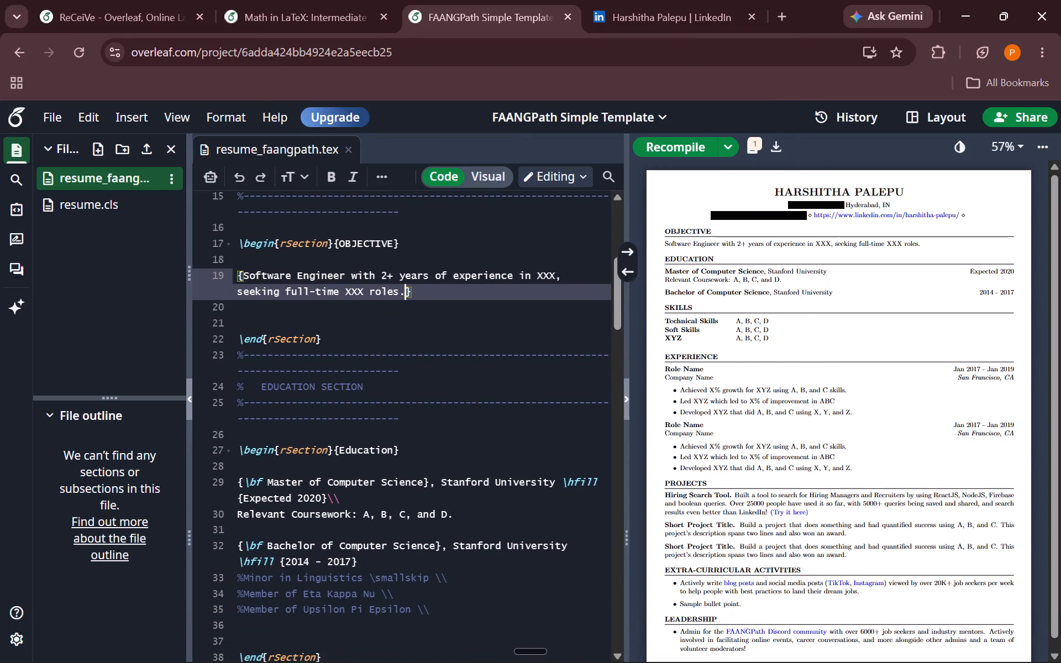
scroll(366, 522, "down", 3)
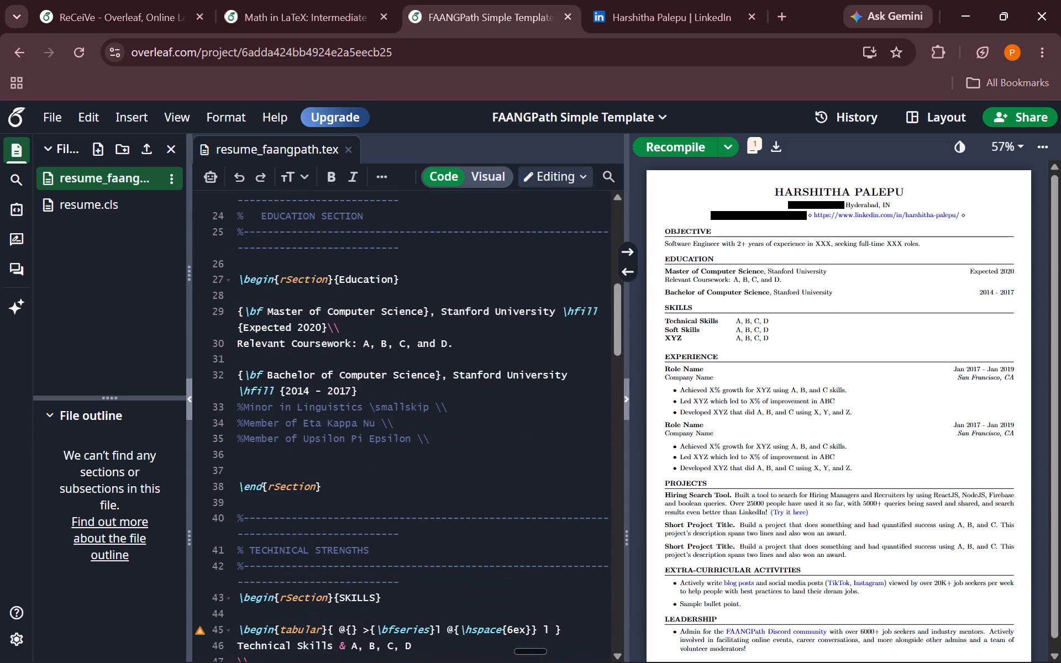
scroll(366, 522, "down", 1)
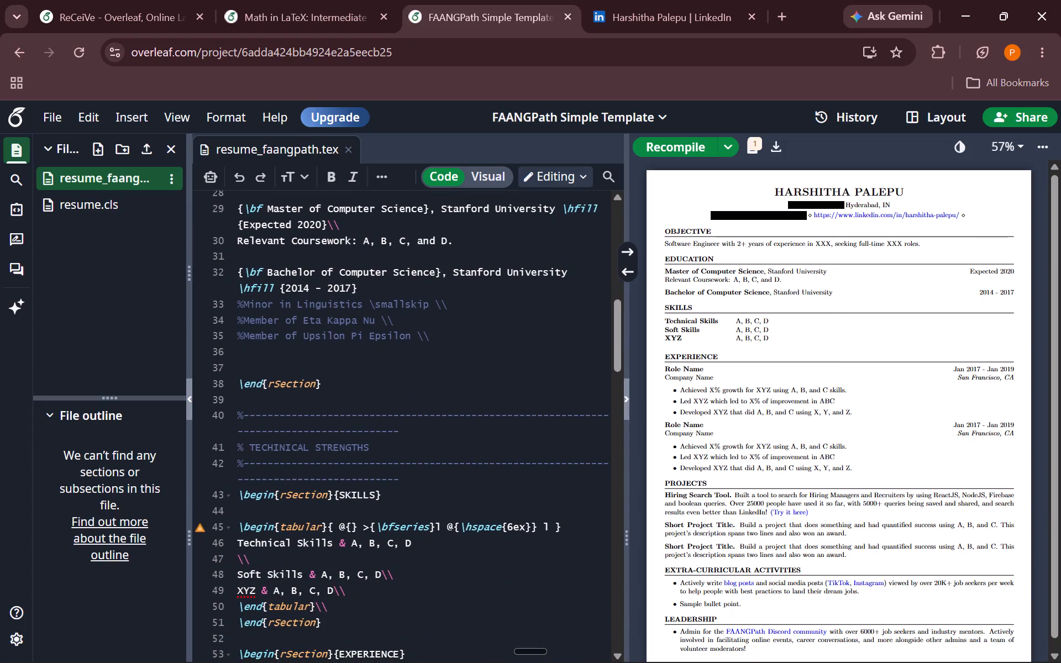
left_click(424, 544)
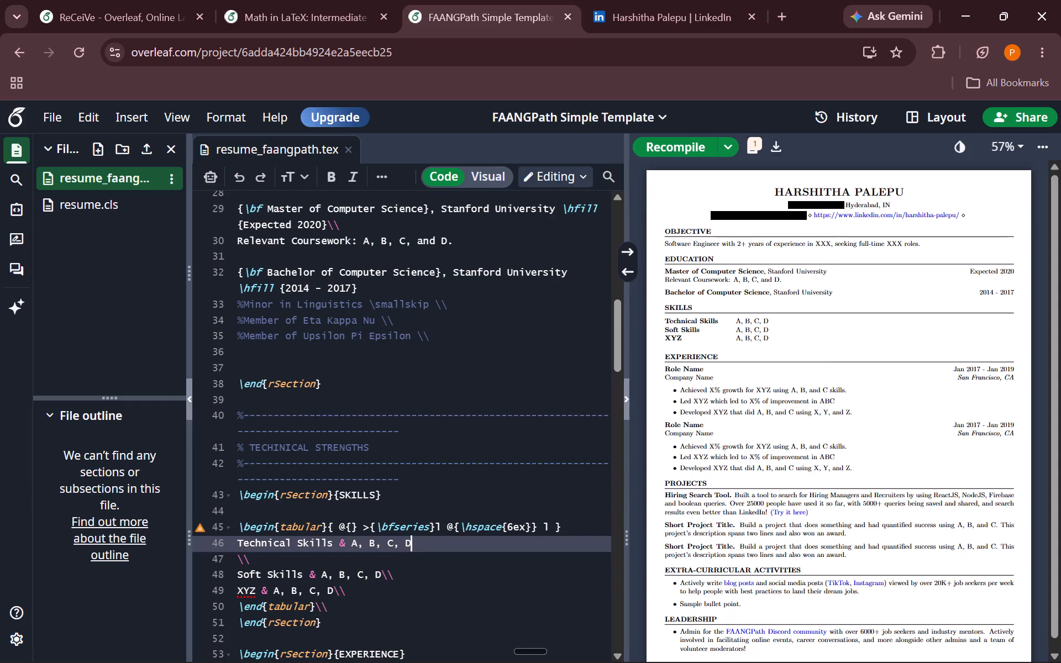
key("BackSpace")
key("BackSpace")
key("BackSpace")
key("BackSpace")
key("BackSpace")
key("BackSpace")
key("BackSpace")
key("BackSpace")
key("BackSpace")
key("BackSpace")
key("BackSpace")
key("BackSpace")
key("BackSpace")
key("BackSpace")
key("BackSpace")
key("BackSpace")
key("BackSpace")
key("BackSpace")
key("BackSpace")
key("BackSpace")
key("BackSpace")
key("BackSpace")
key("BackSpace")
key("BackSpace")
key("BackSpace")
key("BackSpace")
key("BackSpace")
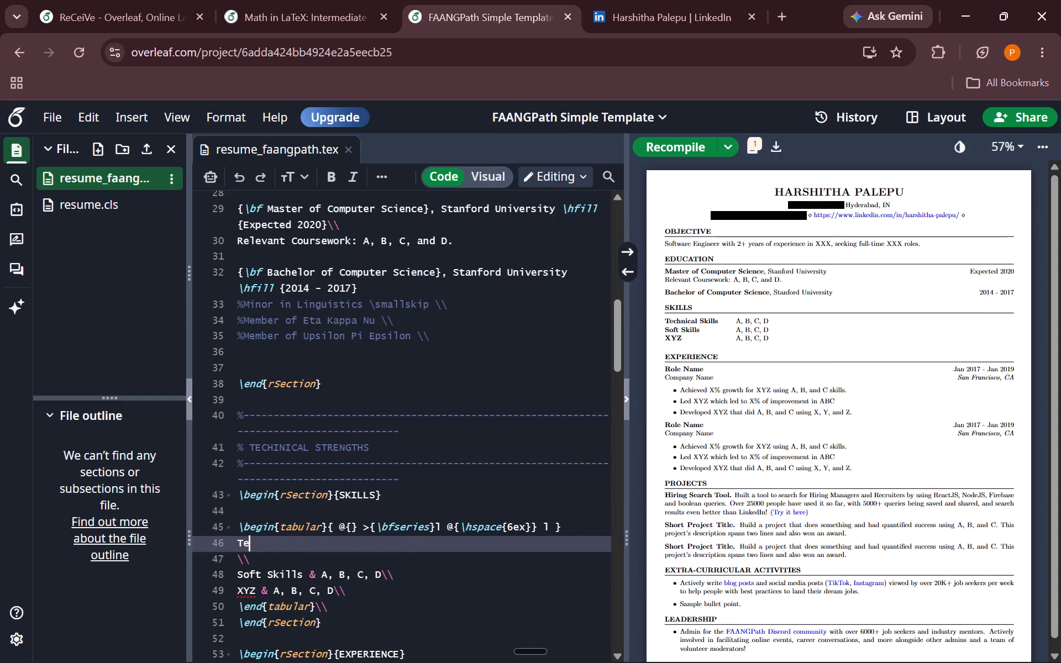
key("BackSpace")
key("BackSpace")
key("ctrl+v")
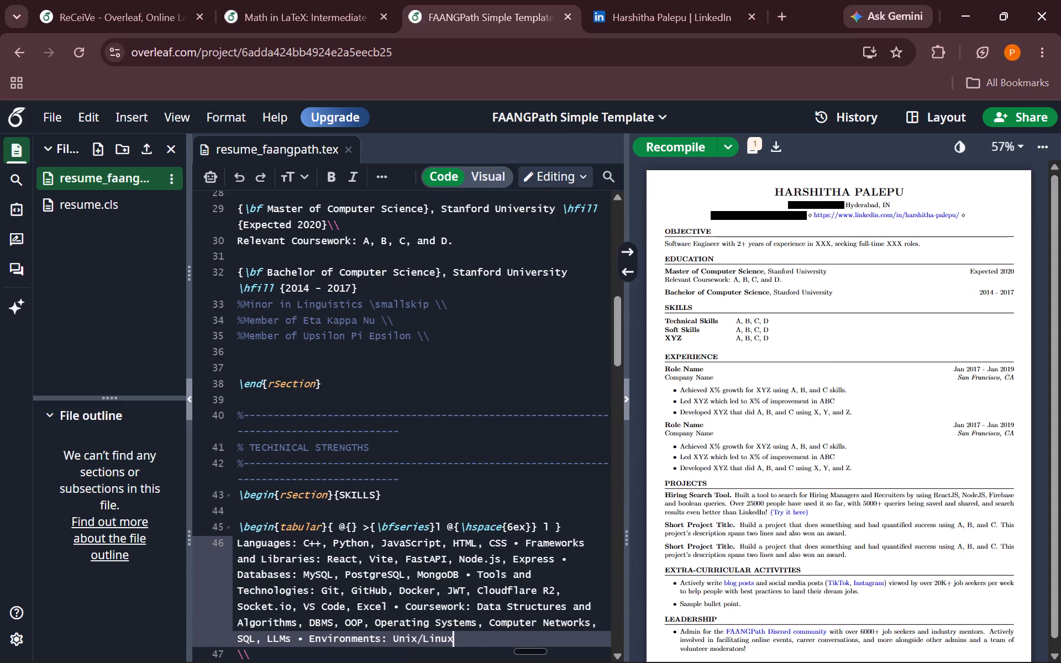
Delete the "Soft Skills & A, B, C, D" placeholder text from the SKILLS table, leaving only its \\ line break.
scroll(424, 544, "down", 1)
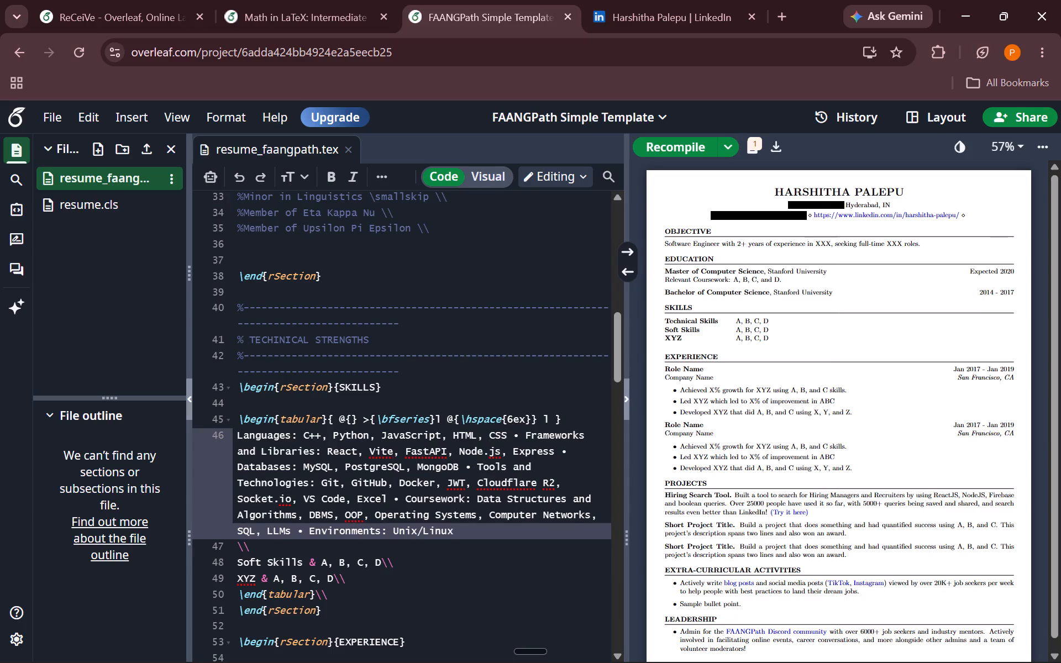
left_click(387, 560)
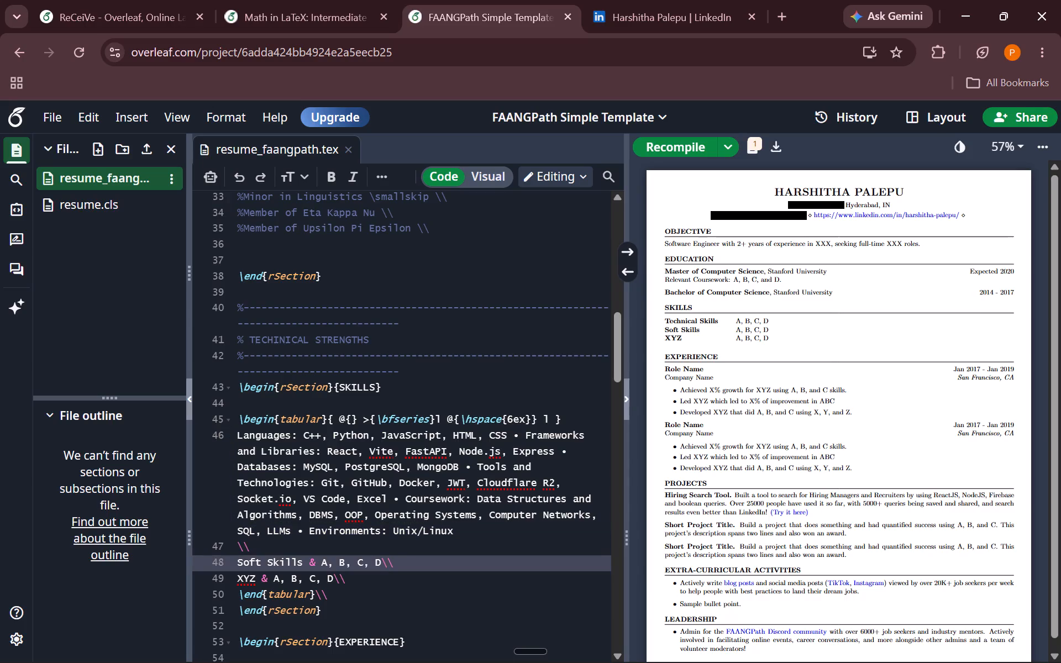
key("Left")
key("BackSpace")
key("BackSpace")
key("BackSpace")
key("BackSpace")
key("BackSpace")
key("BackSpace")
key("BackSpace")
key("BackSpace")
key("BackSpace")
key("BackSpace")
key("BackSpace")
key("BackSpace")
key("BackSpace")
key("BackSpace")
key("BackSpace")
key("BackSpace")
key("BackSpace")
key("BackSpace")
key("BackSpace")
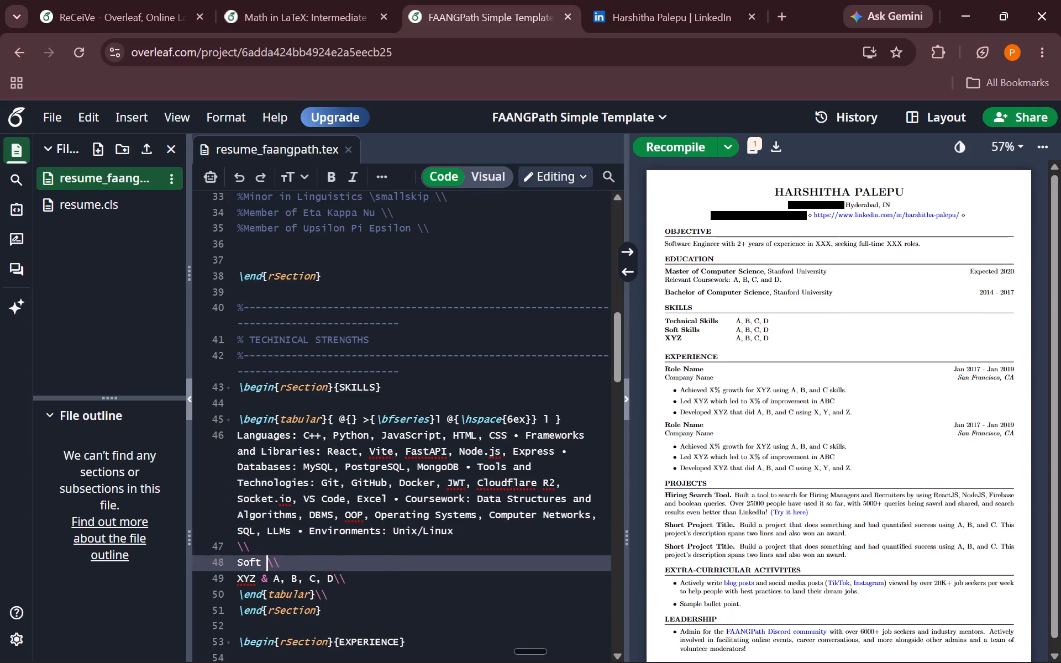
key("BackSpace")
key("BackSpace")
key("BackSpace")
key("BackSpace")
key("BackSpace")
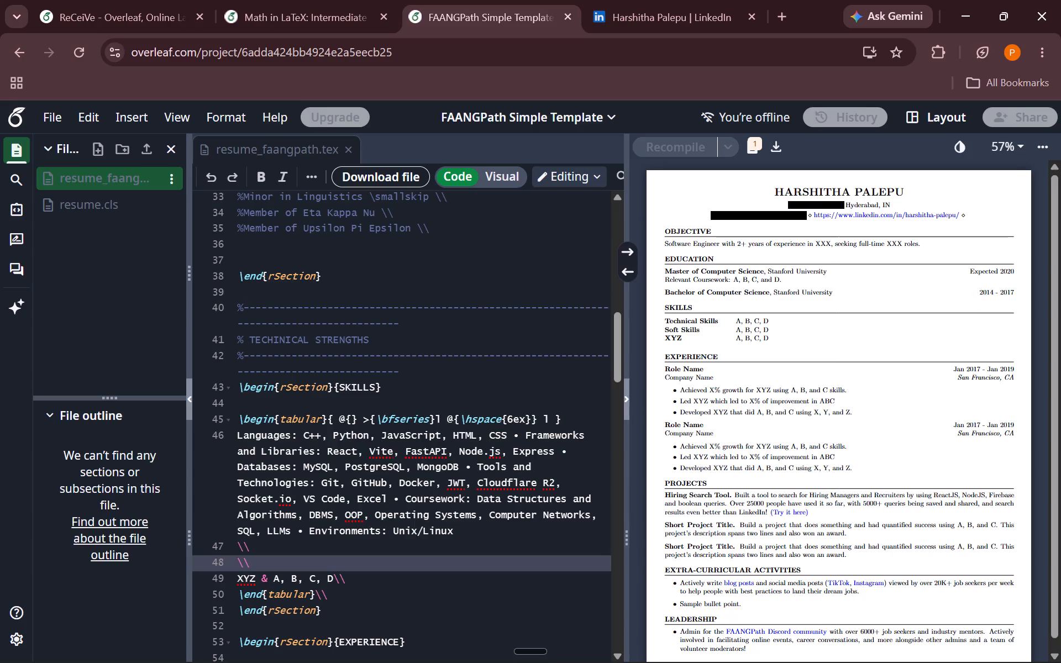
Delete the "XYZ & A, B, C, D" placeholder text from the SKILLS table, leaving only its \\ line break.
left_click(332, 577)
key("BackSpace")
key("BackSpace")
key("BackSpace")
key("BackSpace")
key("BackSpace")
key("BackSpace")
key("BackSpace")
key("BackSpace")
key("BackSpace")
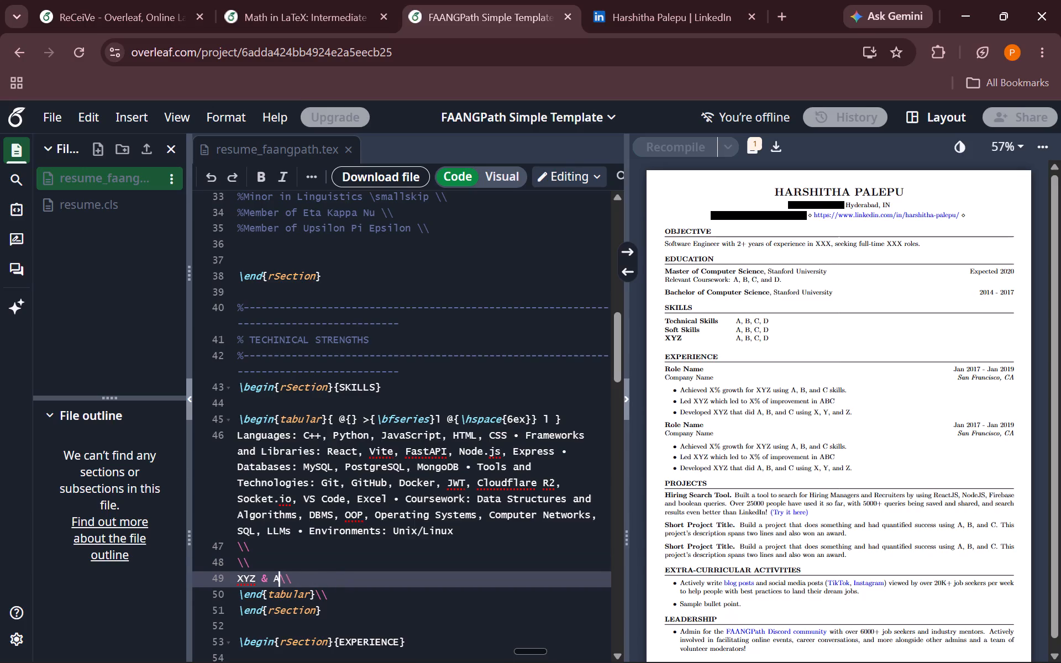
key("BackSpace")
key("BackSpace")
key("BackSpace")
key("BackSpace")
key("BackSpace")
key("BackSpace")
key("BackSpace")
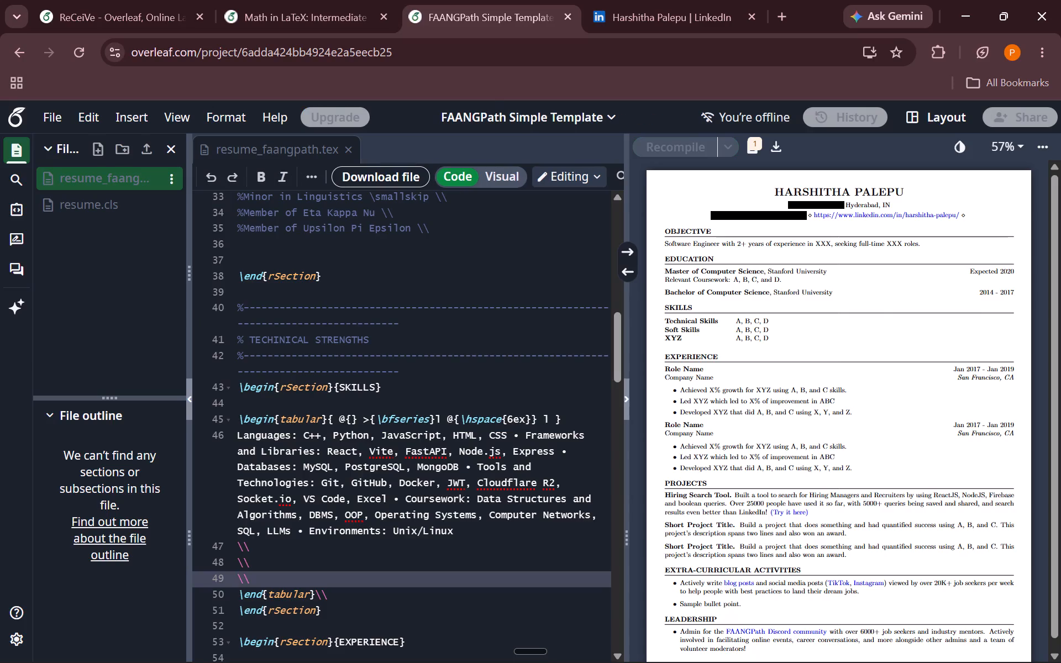
Recompile the resume to update the PDF preview with the edited SKILLS section.
left_click(668, 151)
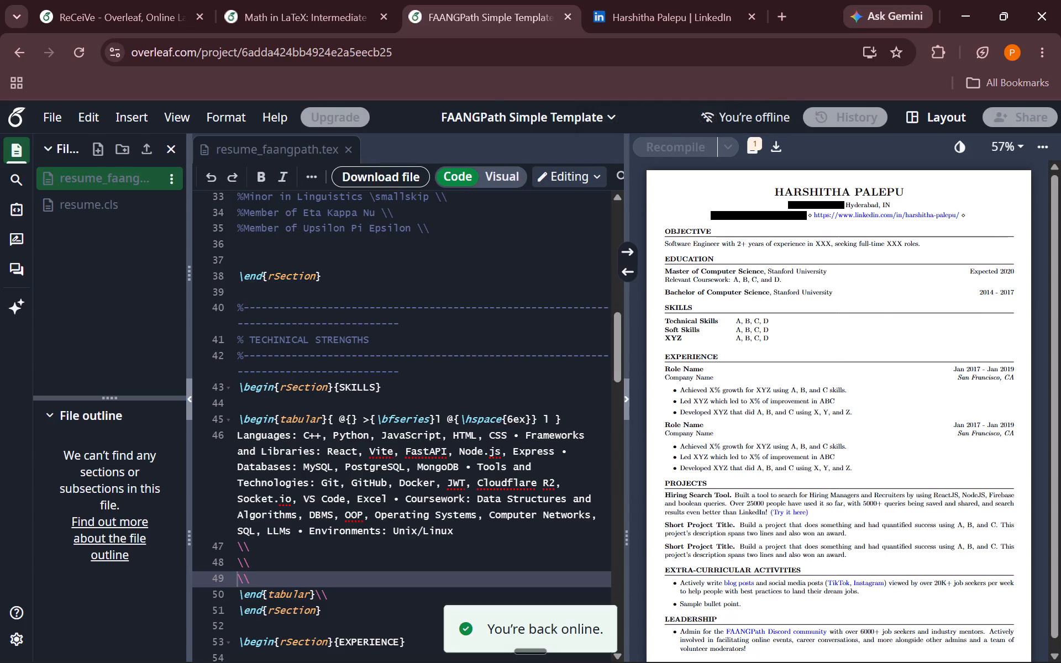
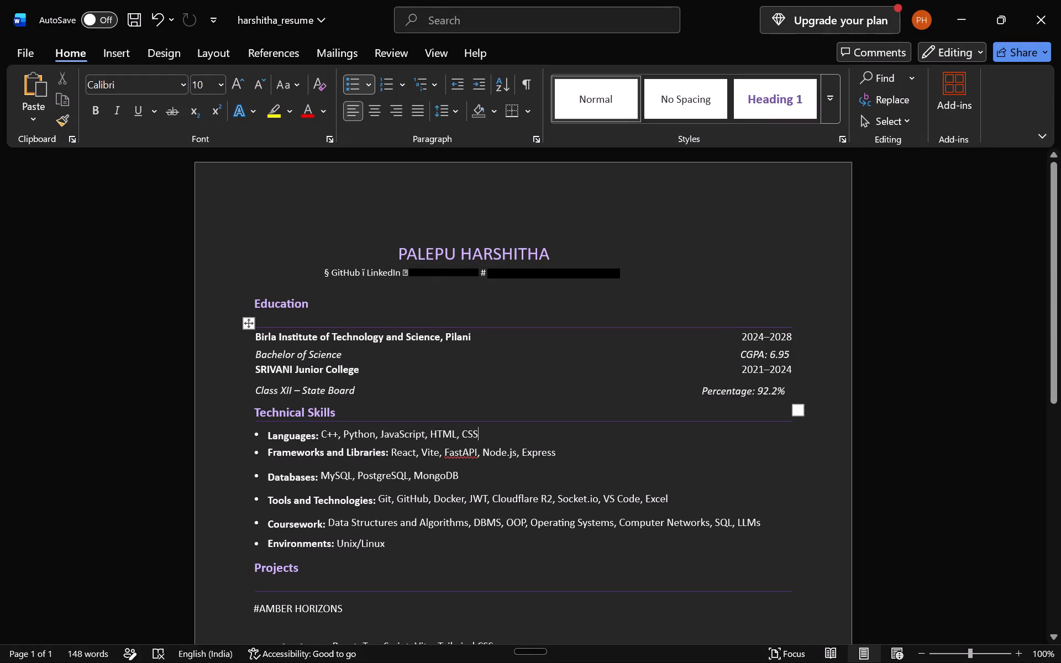
In the Word resume, review the content below Technical Skills, through Projects to Hackathons and Positions of Responsibility.
scroll(483, 581, "down", 2)
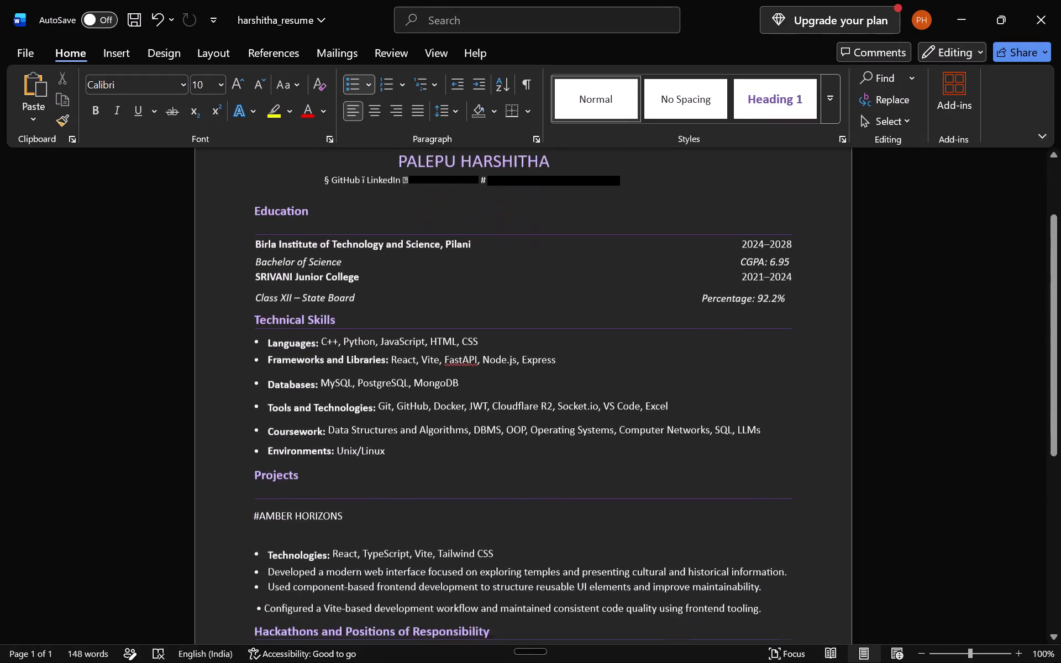
scroll(483, 581, "down", 1)
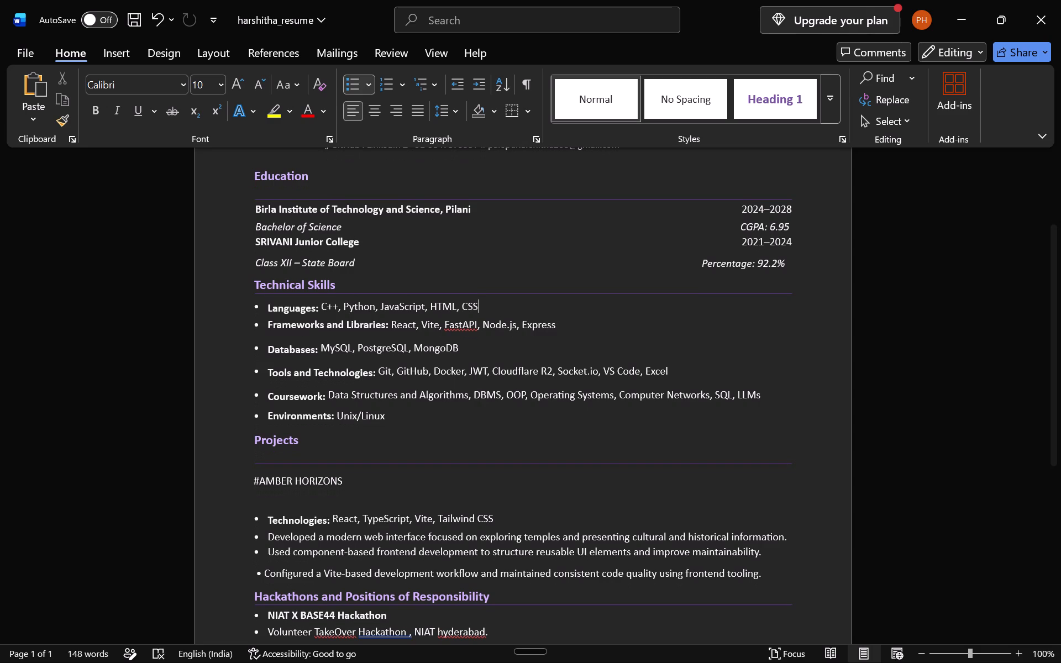
In the Word resume's contact line, delete the GitHub entry and the stray § and ï symbols in front of LinkedIn.
scroll(460, 395, "up", 1)
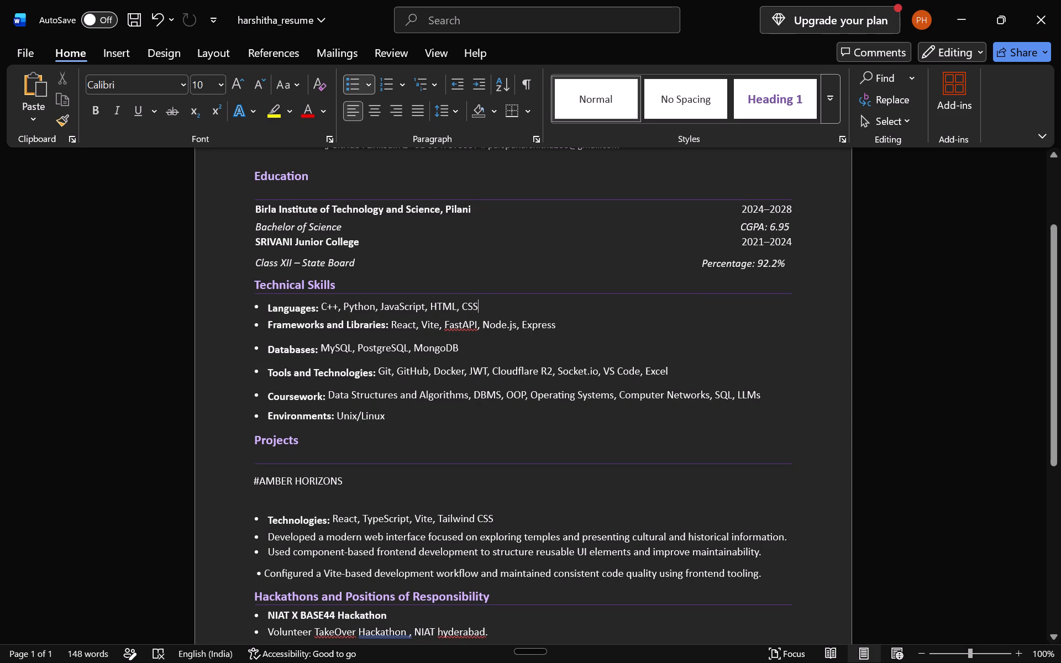
scroll(460, 395, "up", 1)
scroll(442, 259, "up", 1)
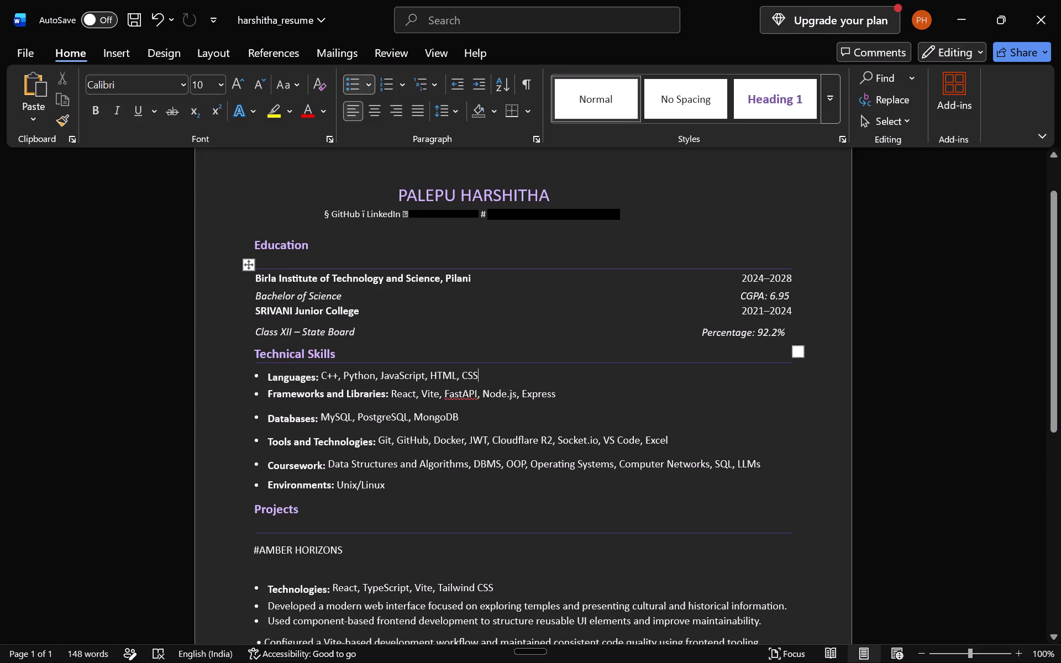
scroll(539, 466, "down", 4)
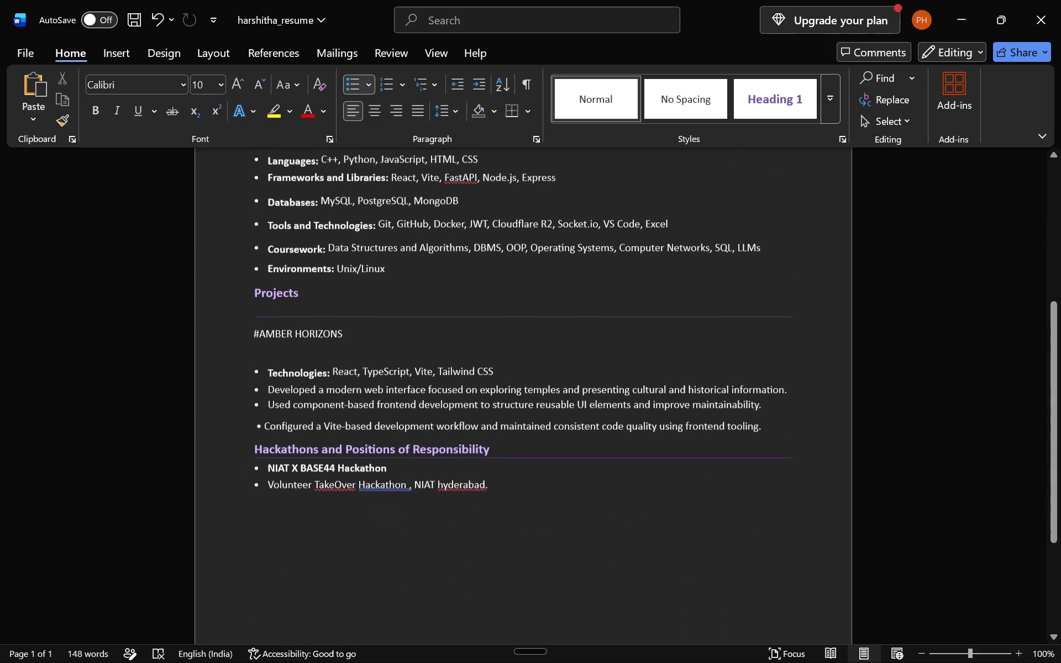
scroll(539, 466, "down", 1)
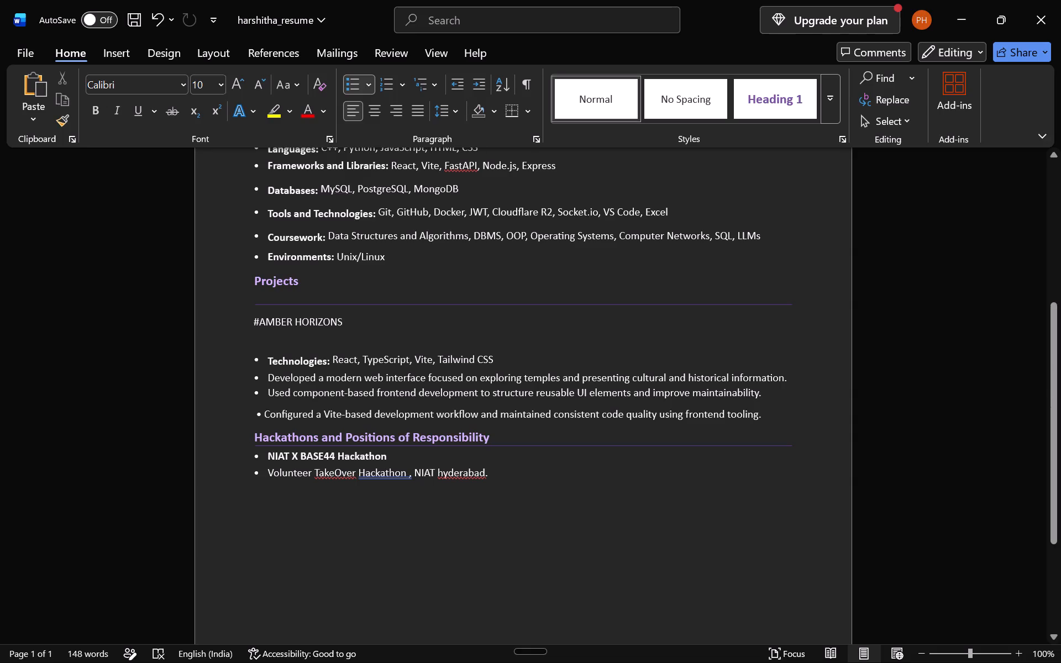
scroll(566, 398, "up", 5)
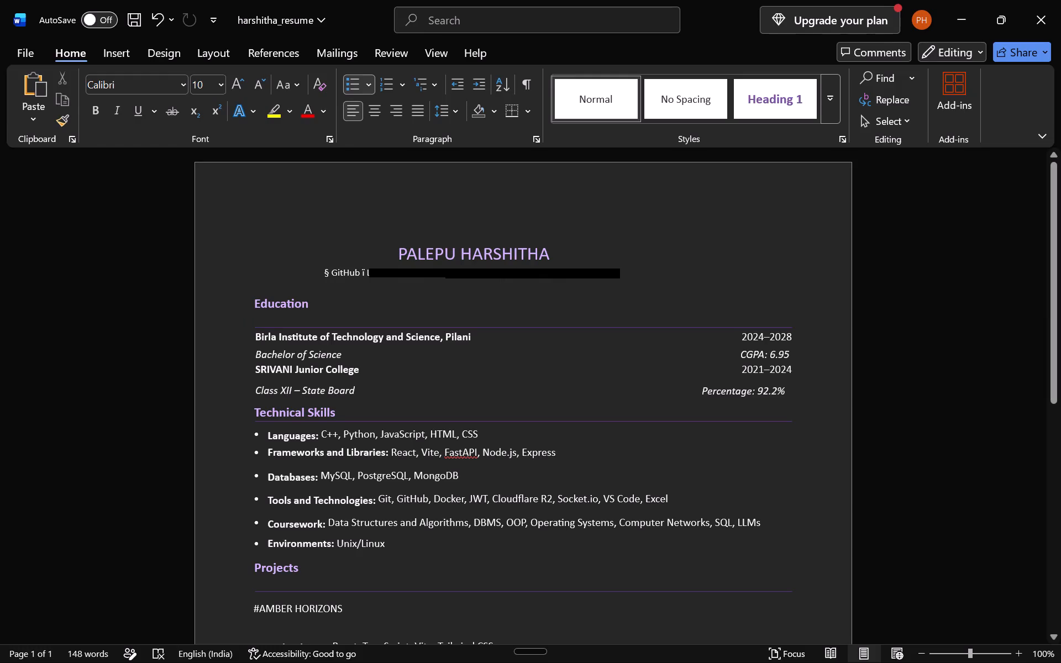
left_click(359, 269)
key("BackSpace")
key("BackSpace")
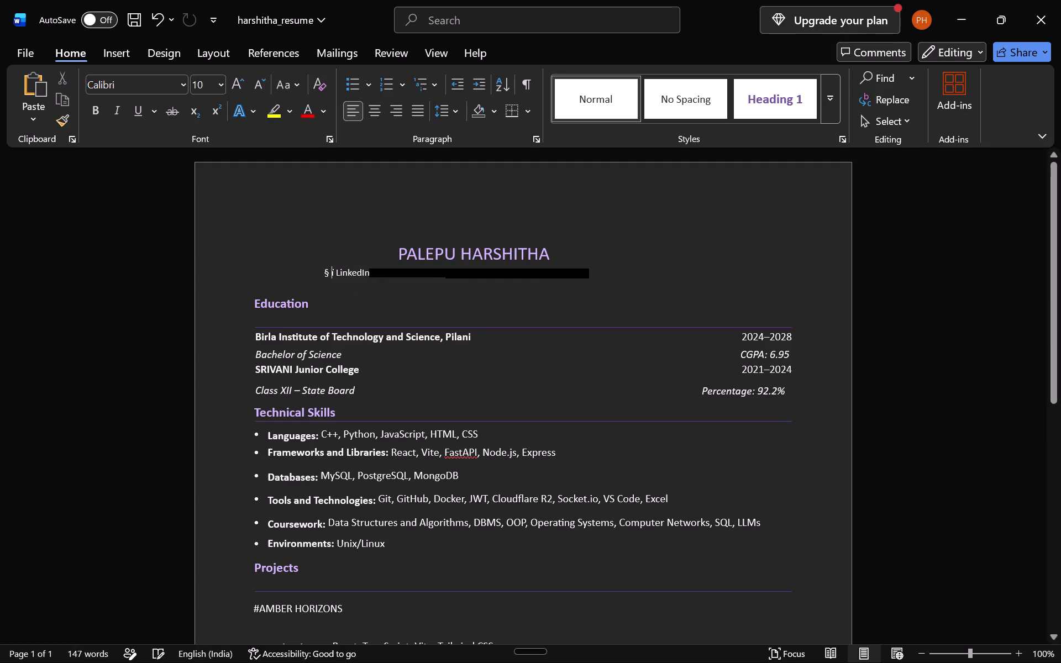
key("BackSpace")
key("BackSpace")
key("Right")
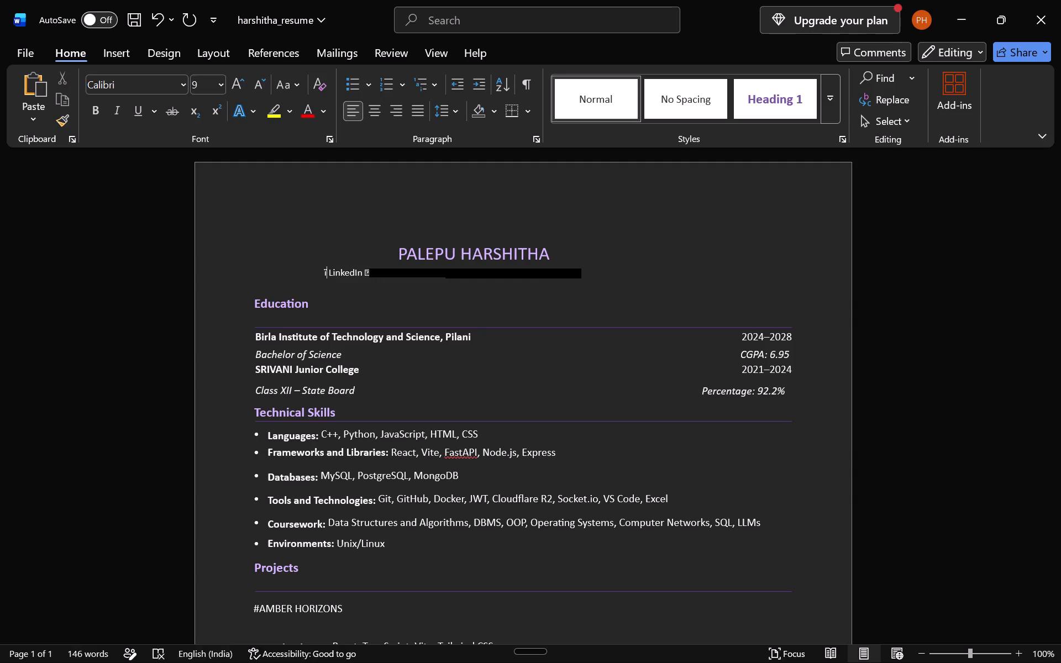
key("BackSpace")
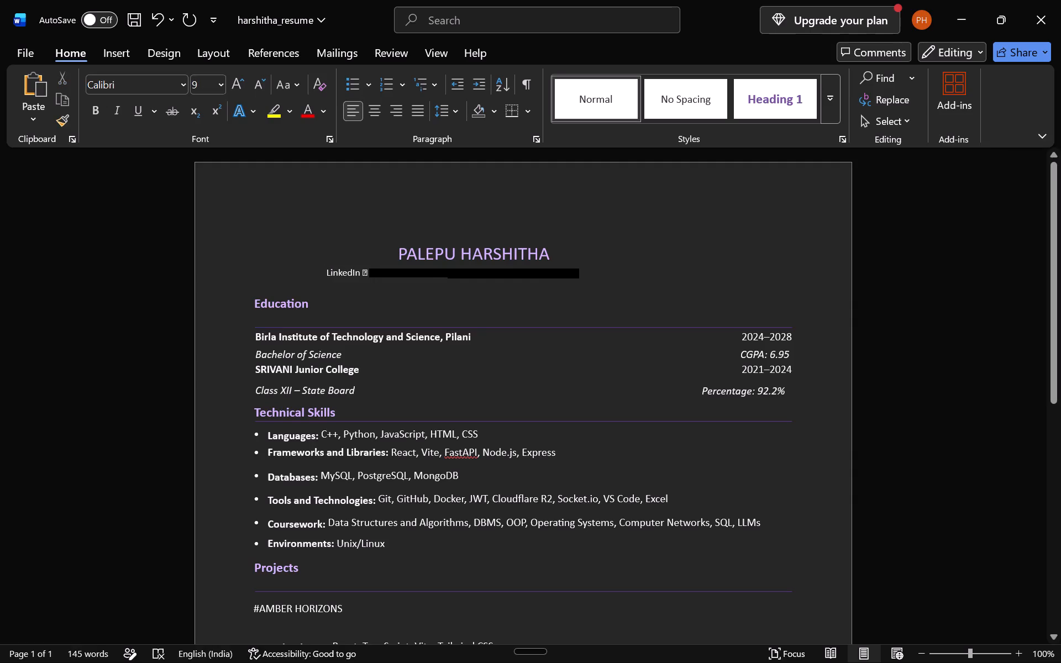
Shift the contact line inward by inserting eight spaces before LinkedIn.
right_click(344, 274)
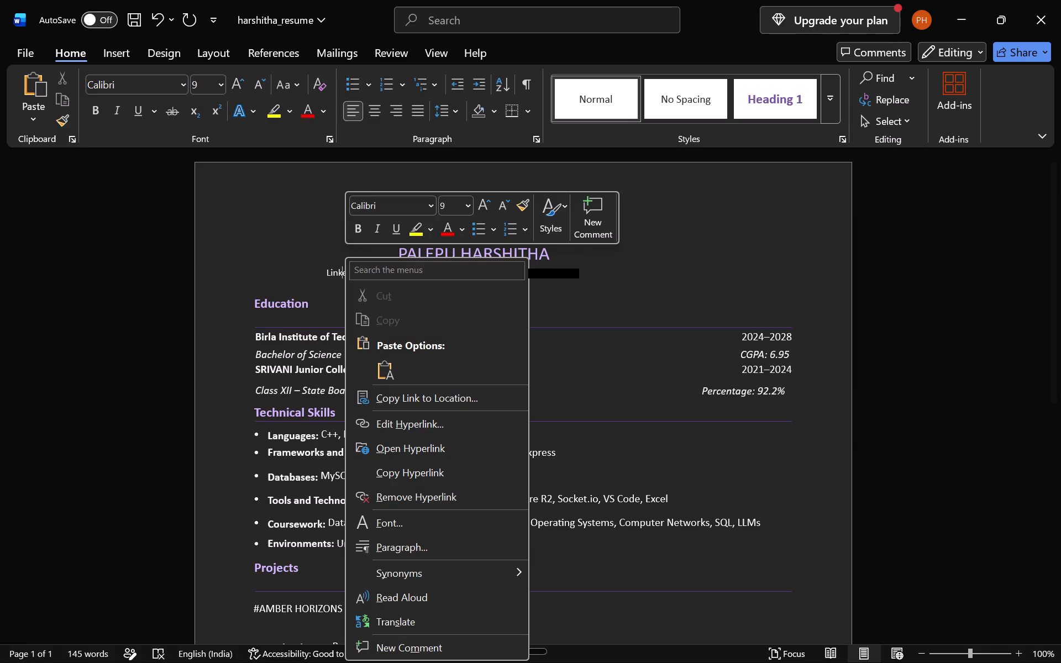
left_click(315, 269)
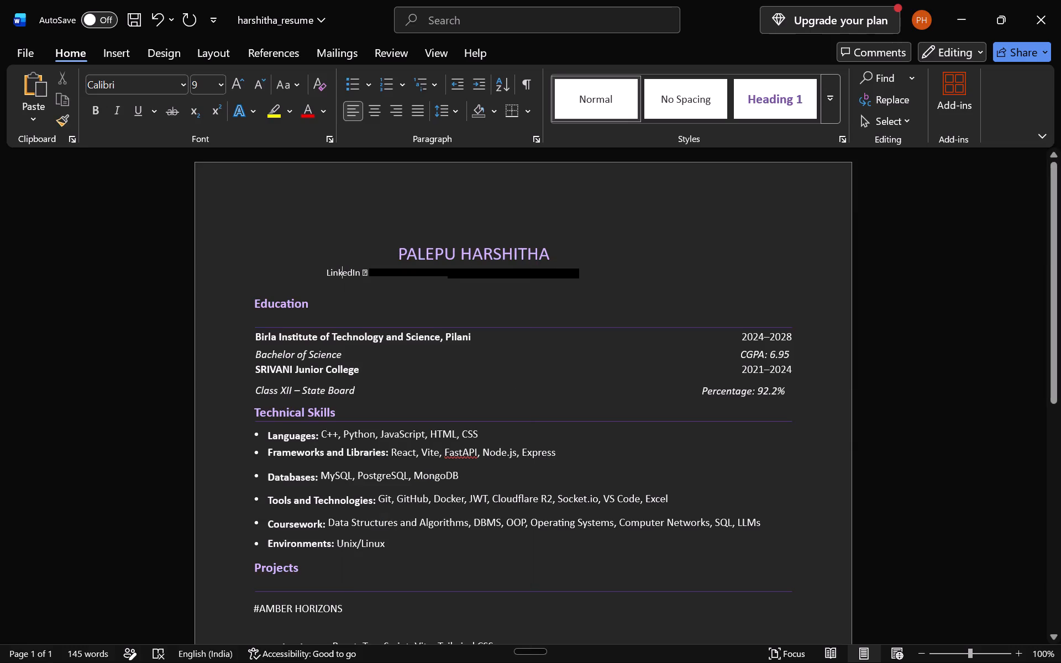
key("Left")
key("Left")
key("Left")
key("Left")
key("space")
key("space")
key("space")
key("space")
key("space")
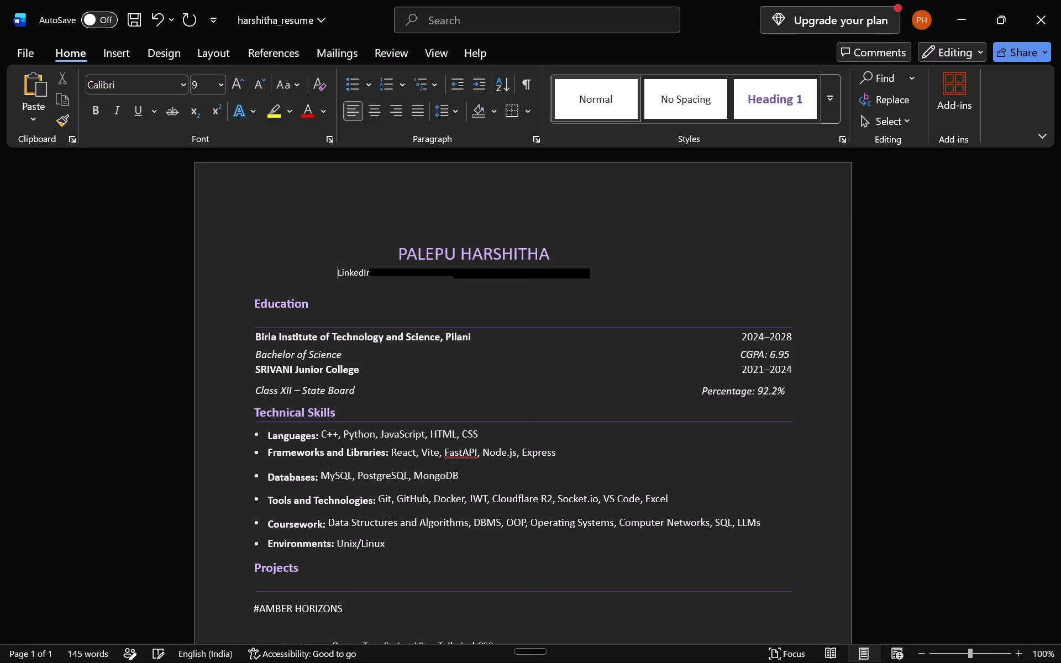
key("space")
key("space")
key("space")
Switch to the Overleaf resume in Chrome and start new lines in the SKILLS list before the Frameworks and Libraries and Databases bullets.
key("Escape")
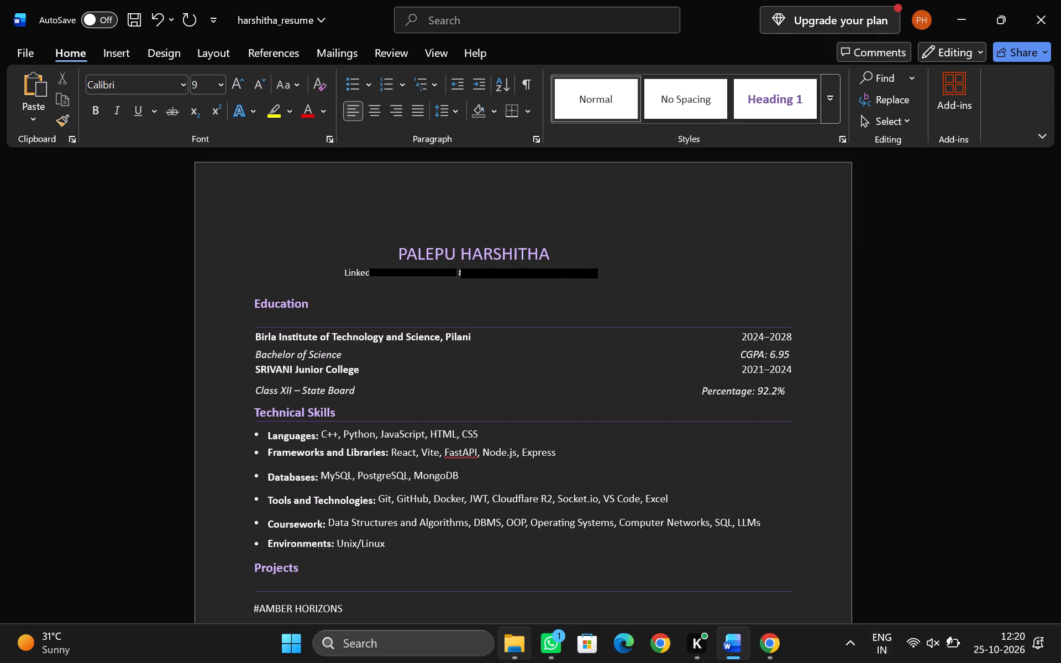
left_click(761, 501)
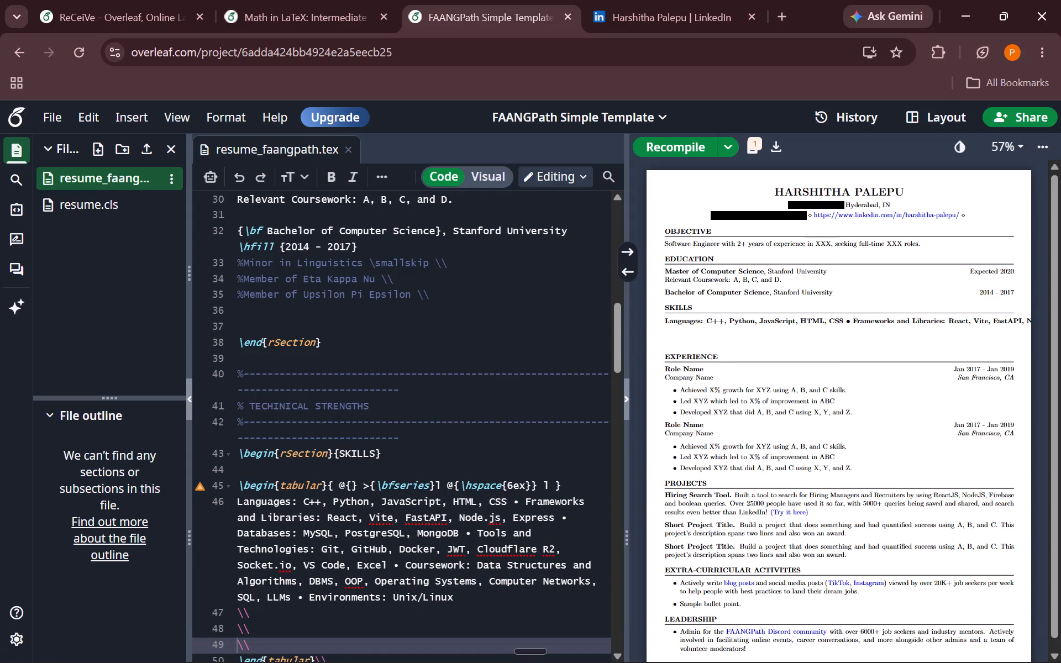
scroll(456, 466, "up", 2)
scroll(456, 466, "down", 1)
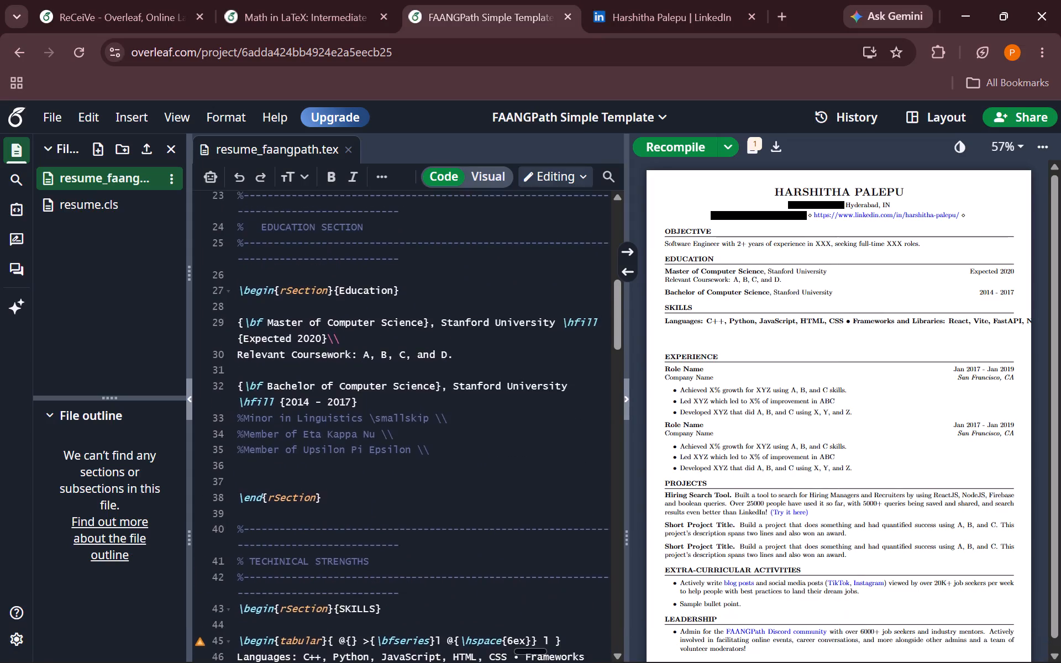
scroll(456, 466, "down", 2)
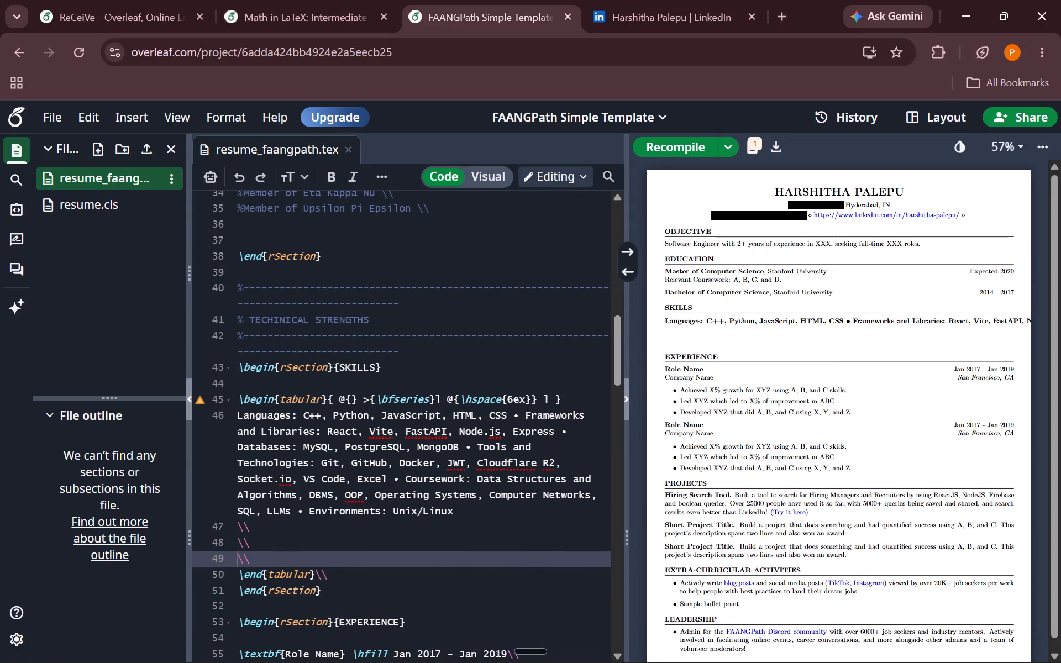
left_click(513, 411)
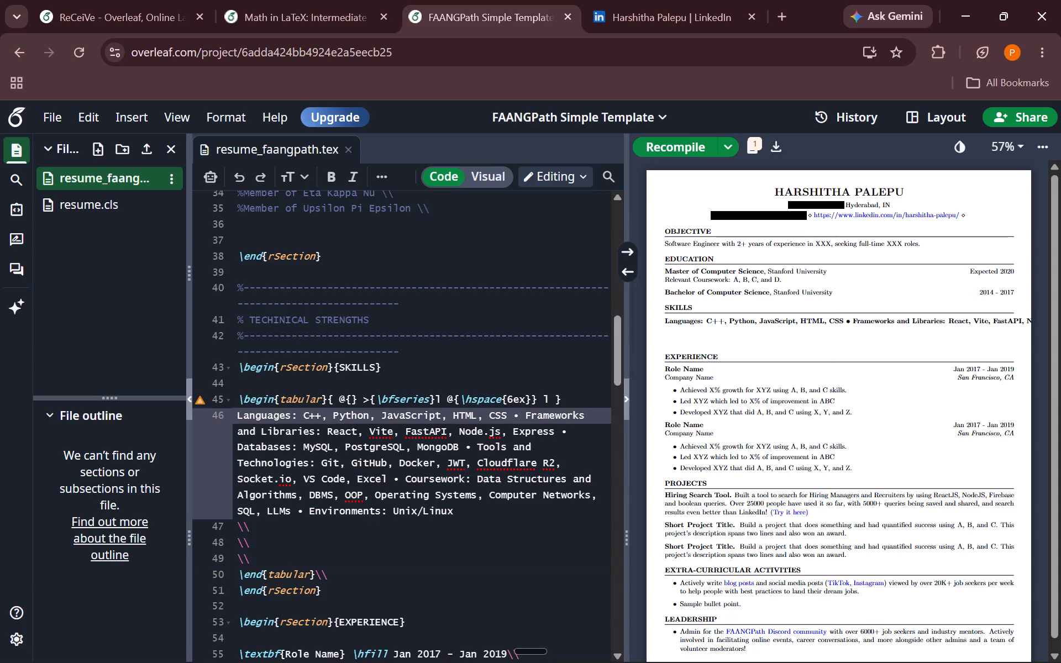
key("Return")
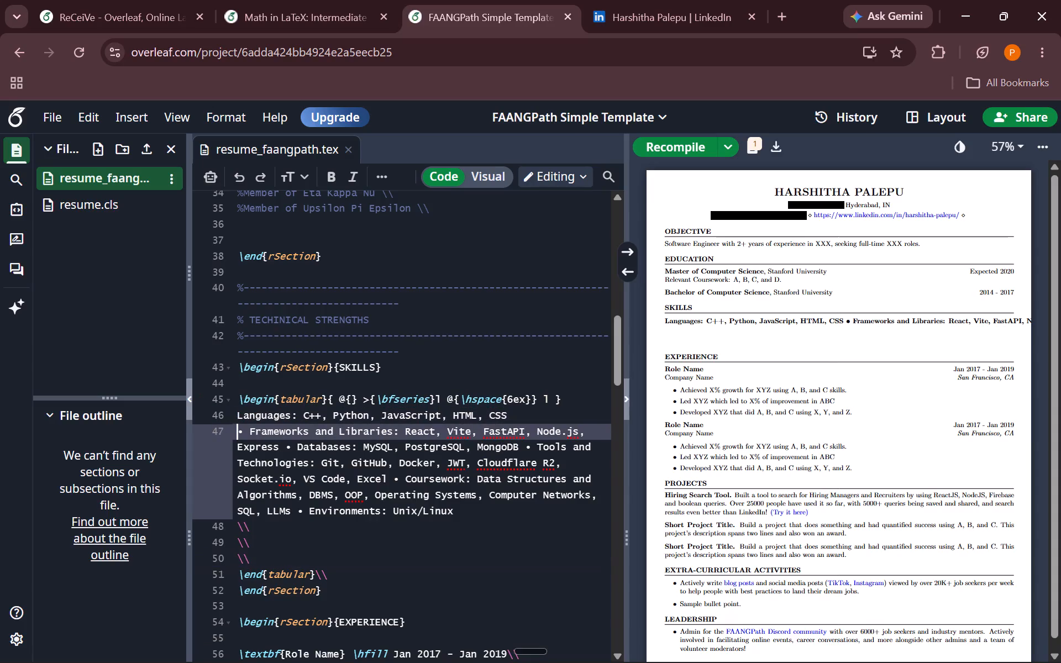
left_click(286, 445)
key("Return")
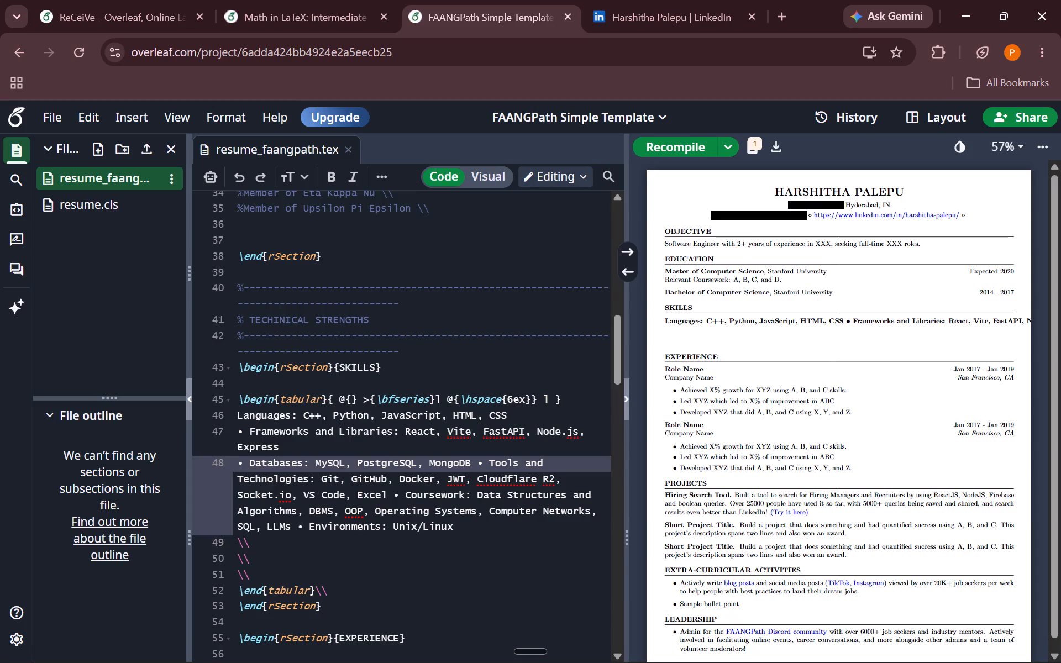
In the visual editor, start new lines in the SKILLS list before the Tools and Technologies, Coursework and Environments bullets.
left_click(492, 175)
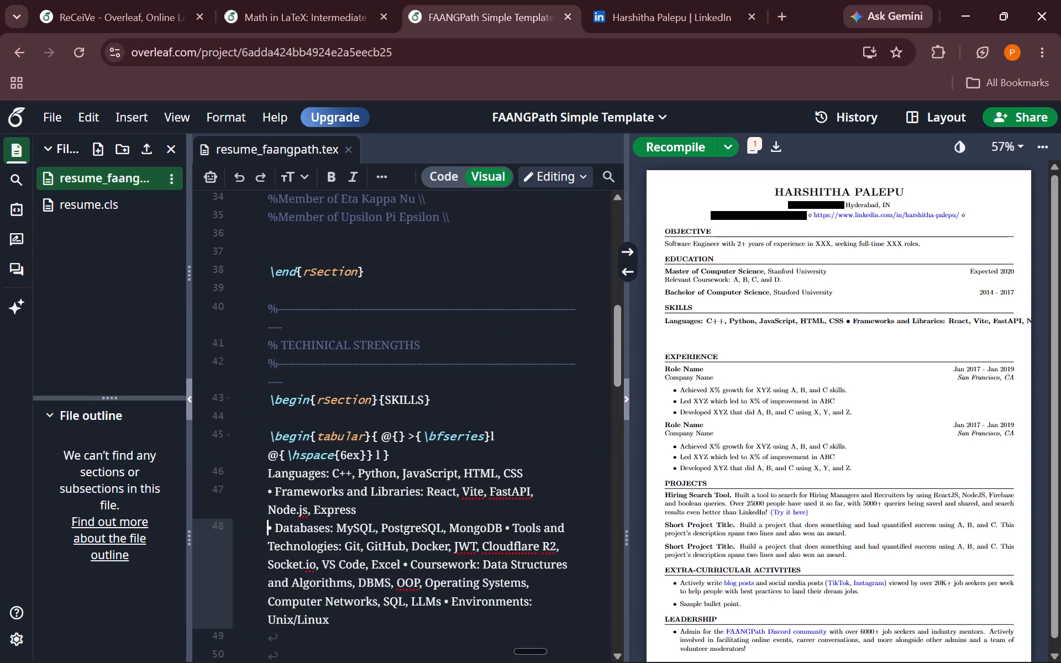
scroll(420, 560, "up", 1)
scroll(420, 560, "down", 2)
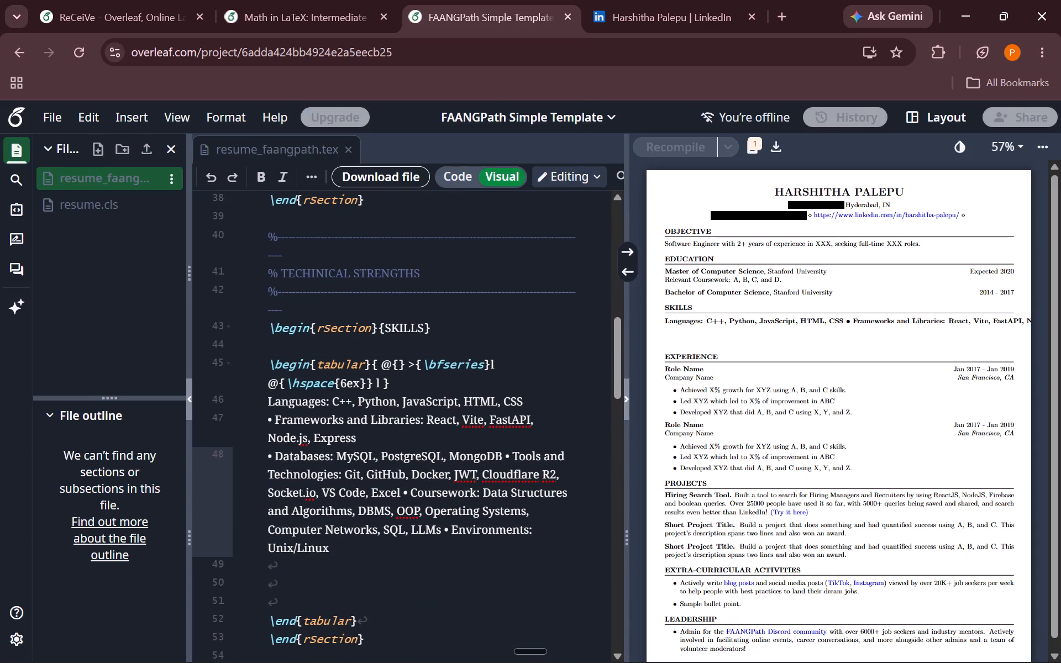
left_click(502, 457)
key("Return")
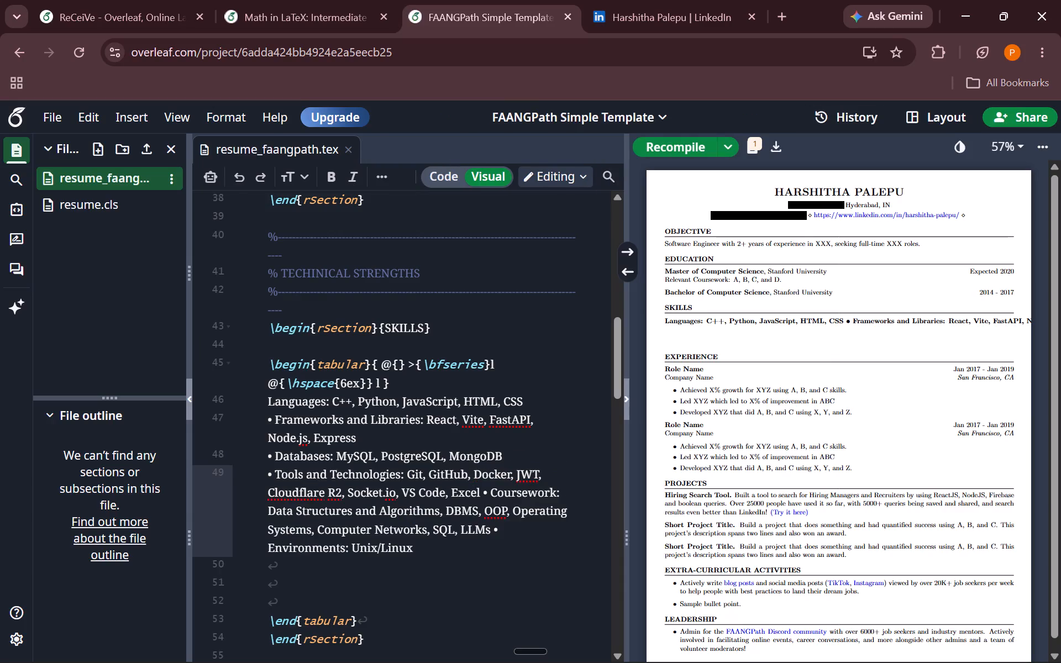
left_click(484, 488)
key("Return")
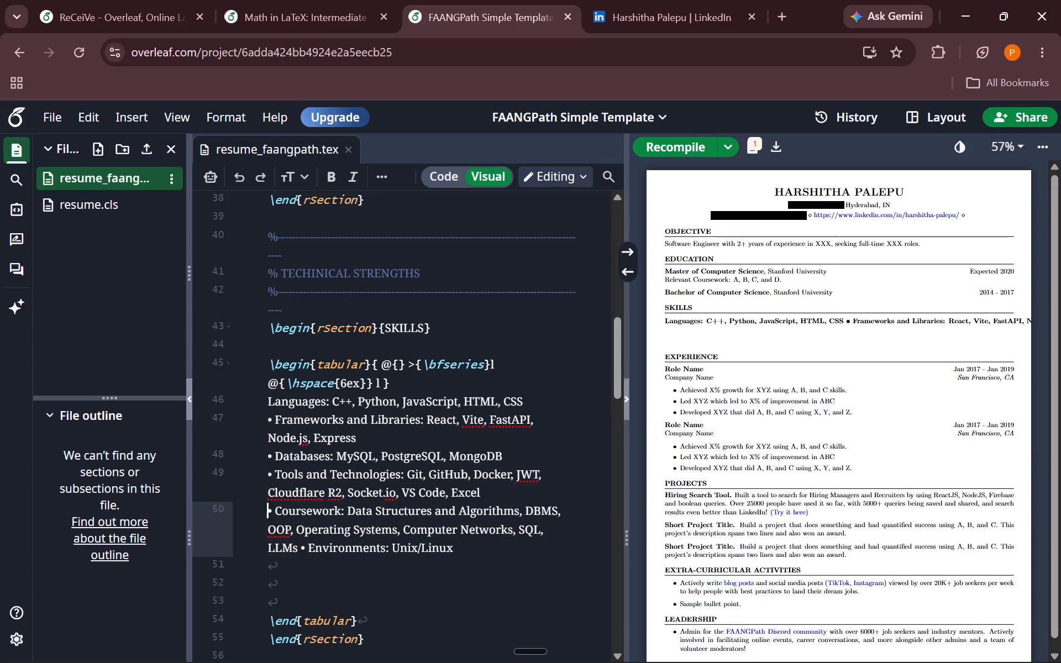
left_click(300, 548)
key("Return")
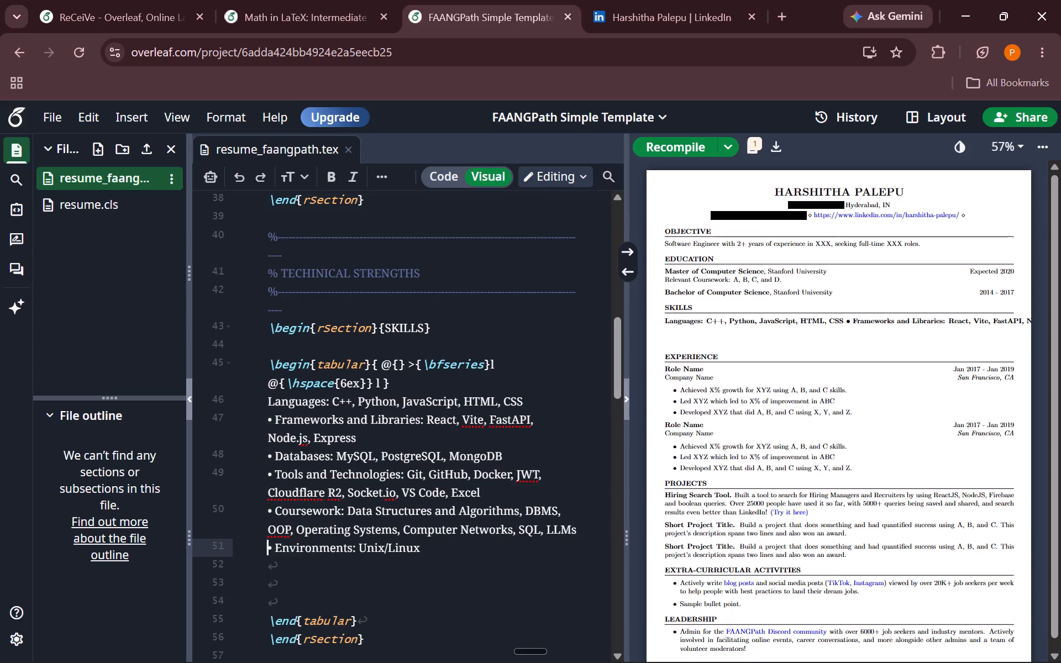
Recompile the resume PDF.
left_click(674, 147)
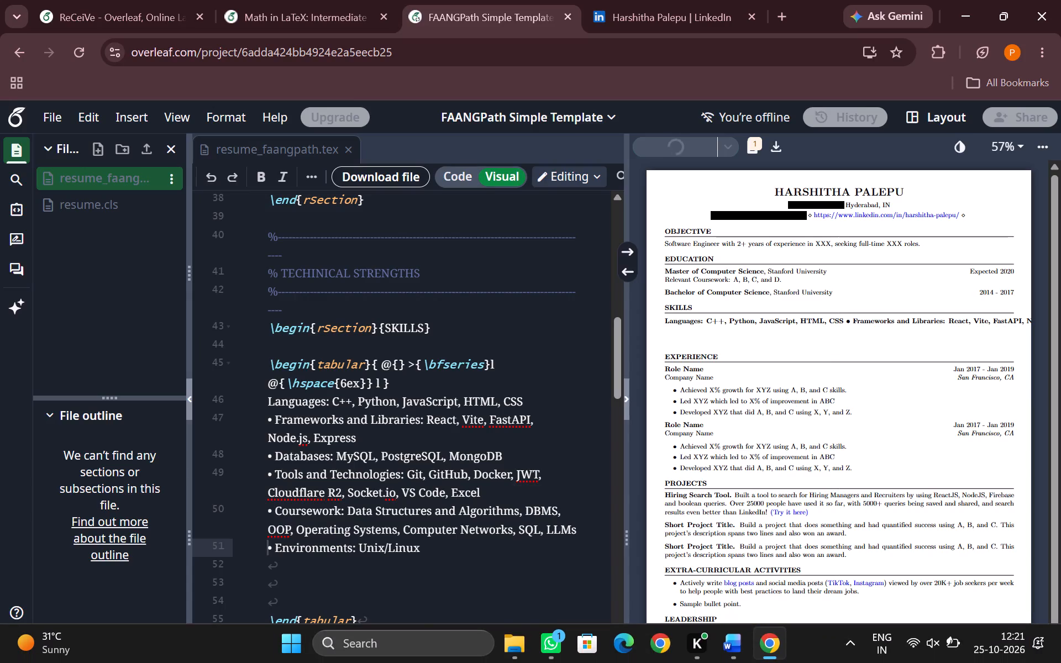
Delete the bold "Master of Computer Science" placeholder from the first entry of the Education section.
scroll(283, 470, "up", 2)
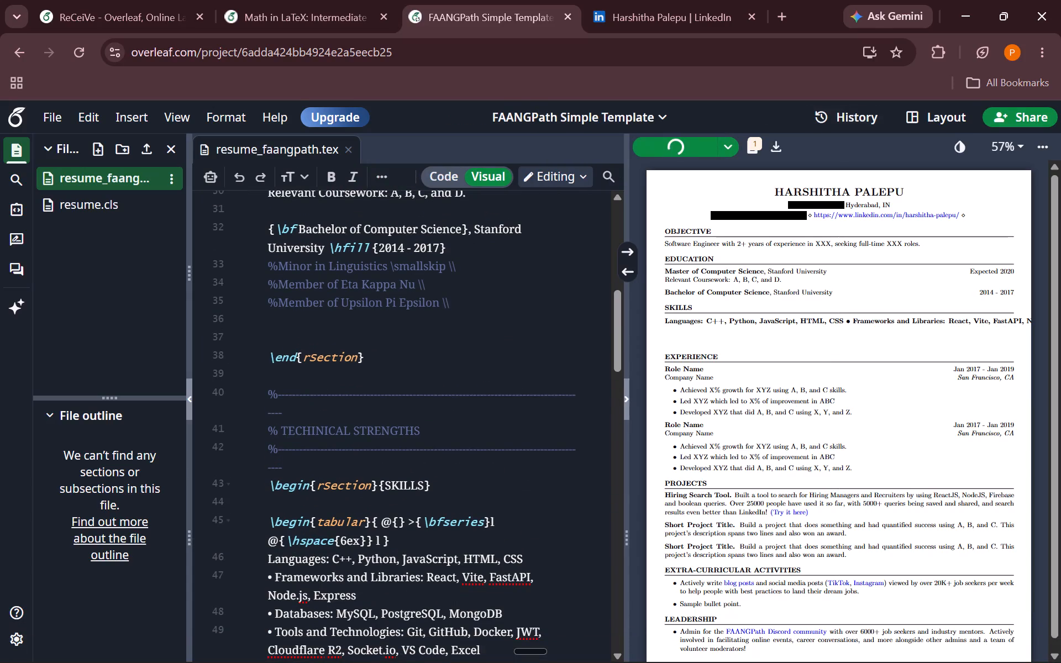
scroll(386, 430, "up", 3)
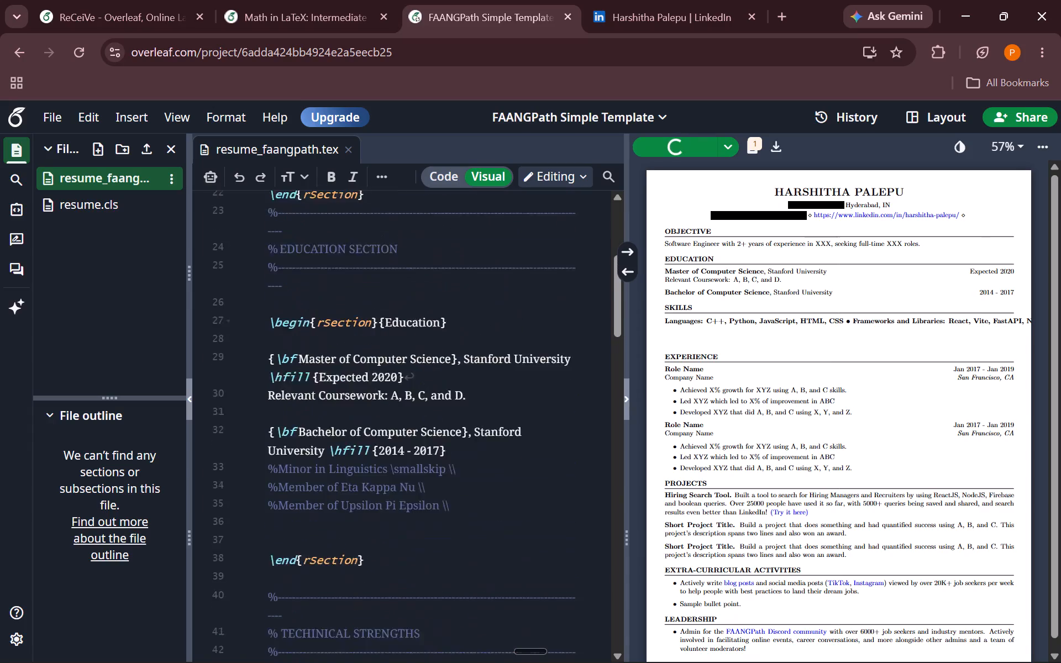
scroll(386, 430, "up", 1)
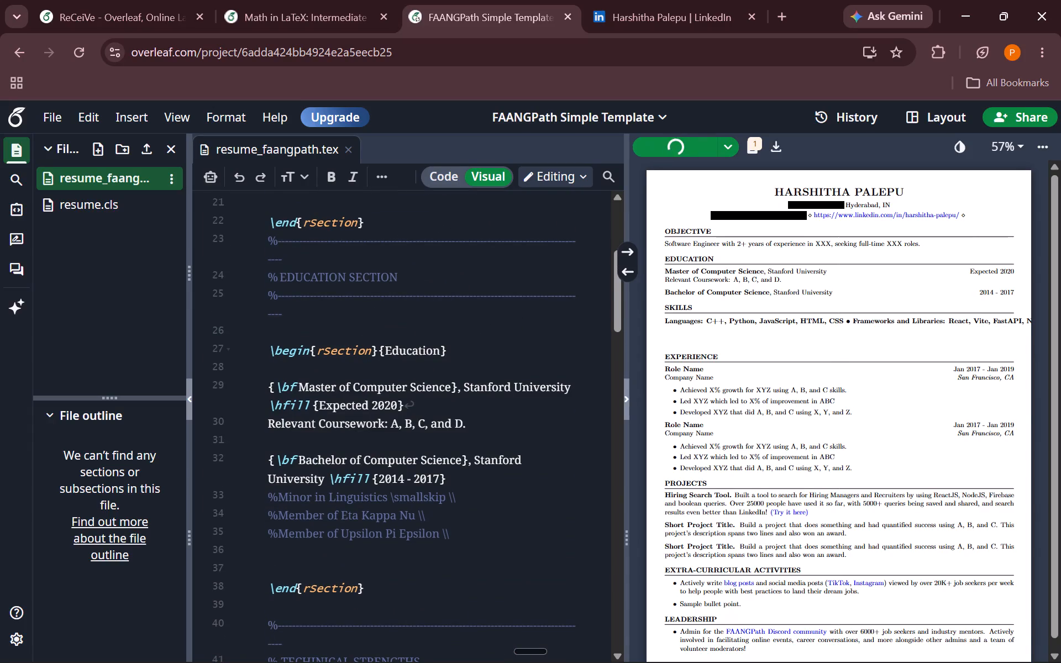
left_click(450, 389)
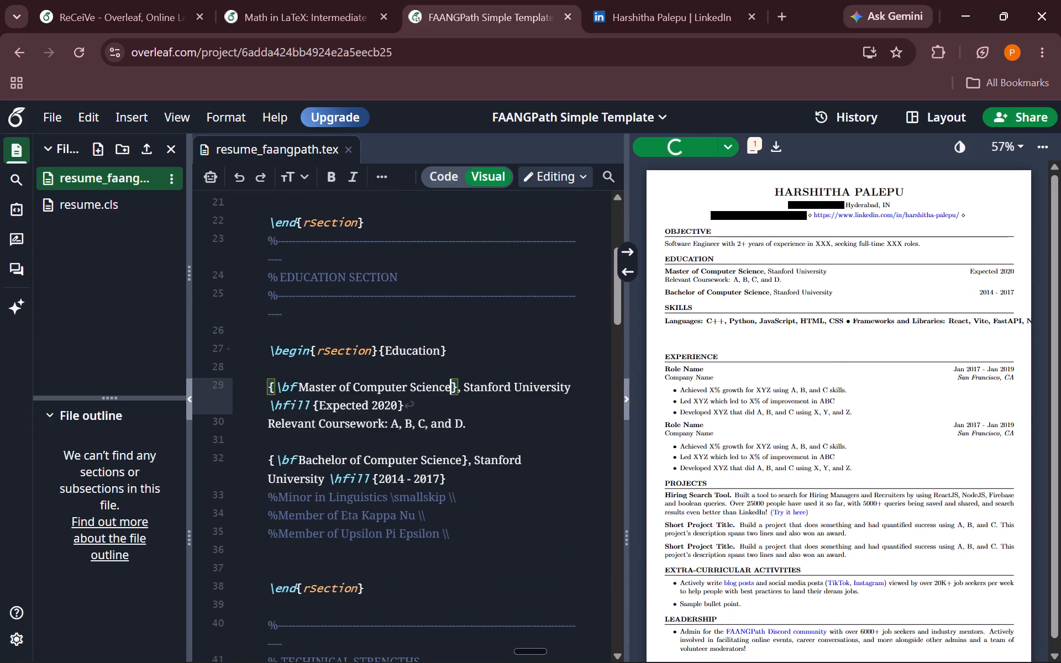
key("BackSpace")
key("BackSpace")
key("BackSpace")
key("BackSpace")
key("BackSpace")
key("BackSpace")
key("BackSpace")
key("BackSpace")
key("BackSpace")
key("BackSpace")
key("BackSpace")
key("BackSpace")
key("BackSpace")
key("BackSpace")
key("BackSpace")
key("BackSpace")
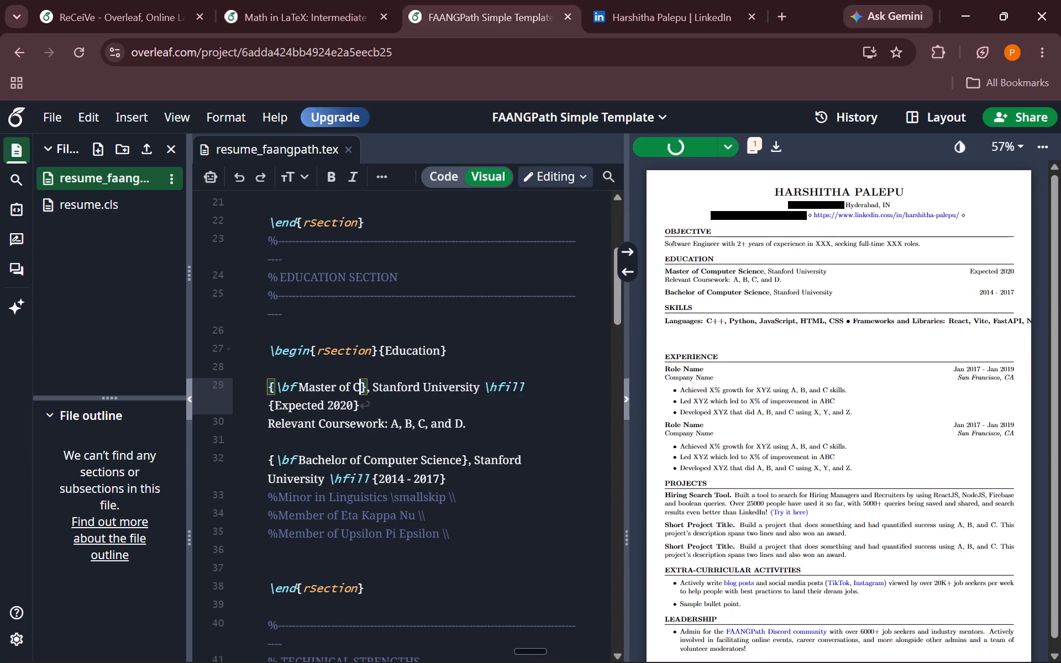
key("BackSpace")
key("BackSpace")
key("BackSpace")
key("BackSpace")
key("BackSpace")
key("BackSpace")
key("BackSpace")
key("BackSpace")
key("BackSpace")
key("BackSpace")
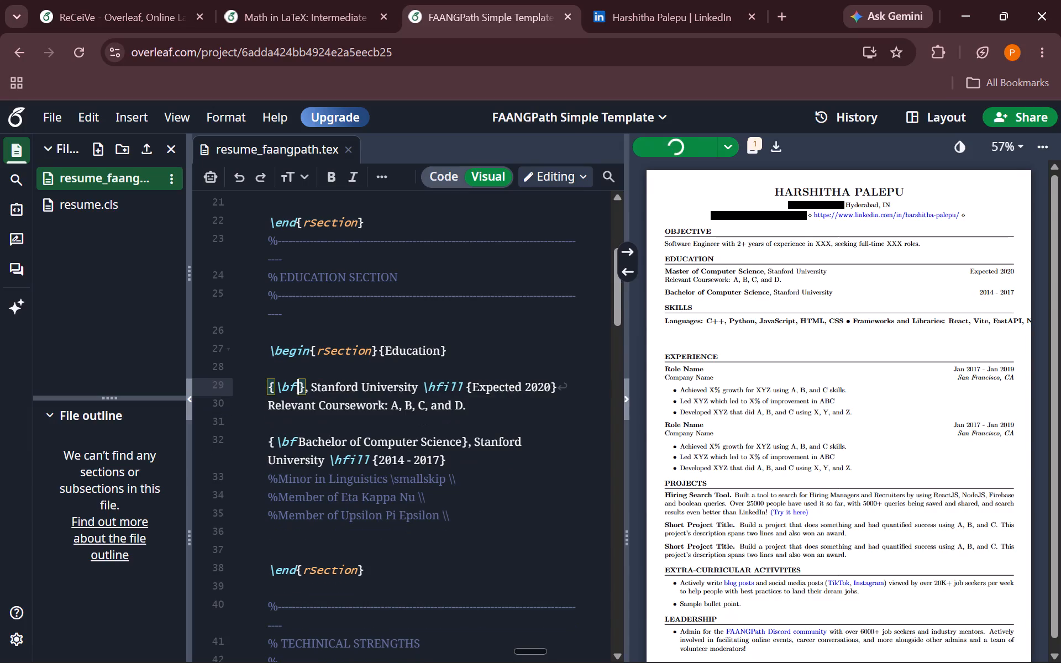
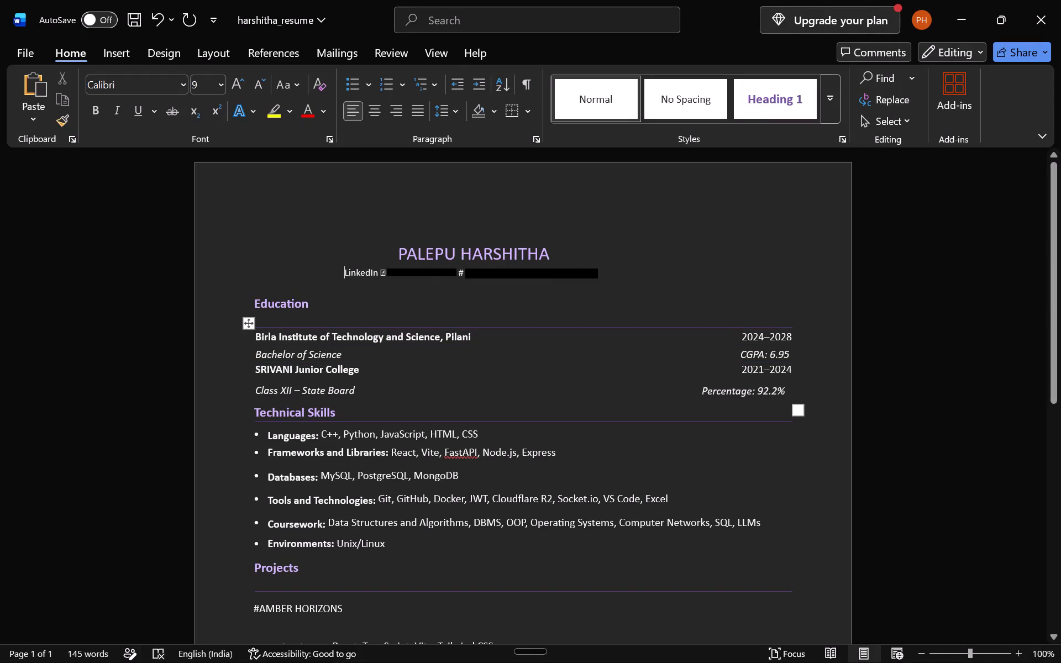
Switch to the Overleaf resume in Chrome and enter "Bachelor of Science" as the bold degree of the first Education entry.
key("Escape")
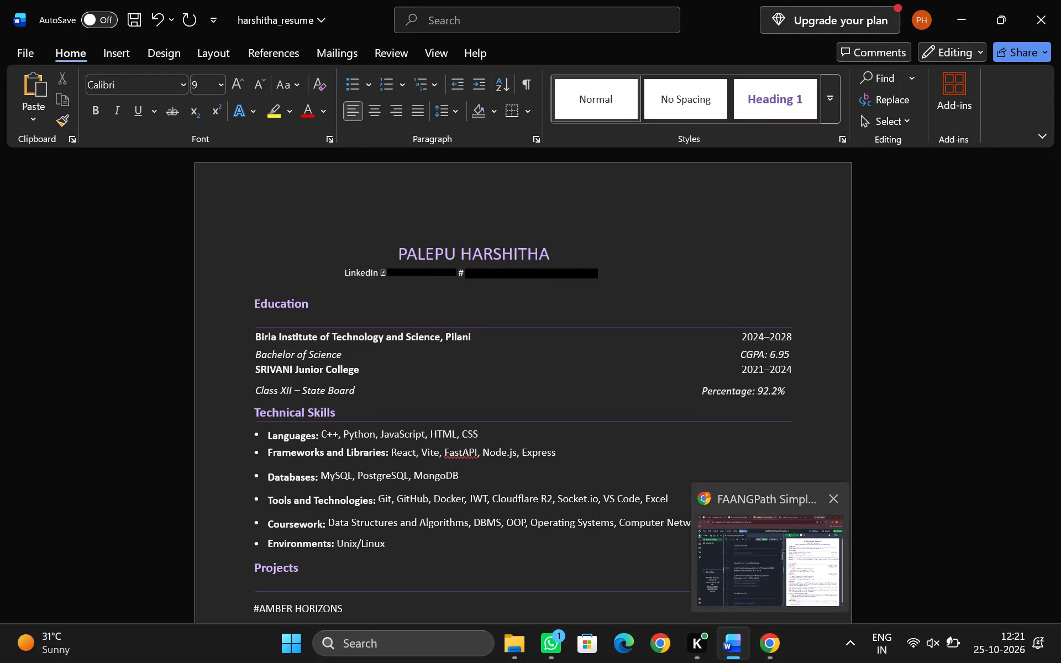
left_click(780, 497)
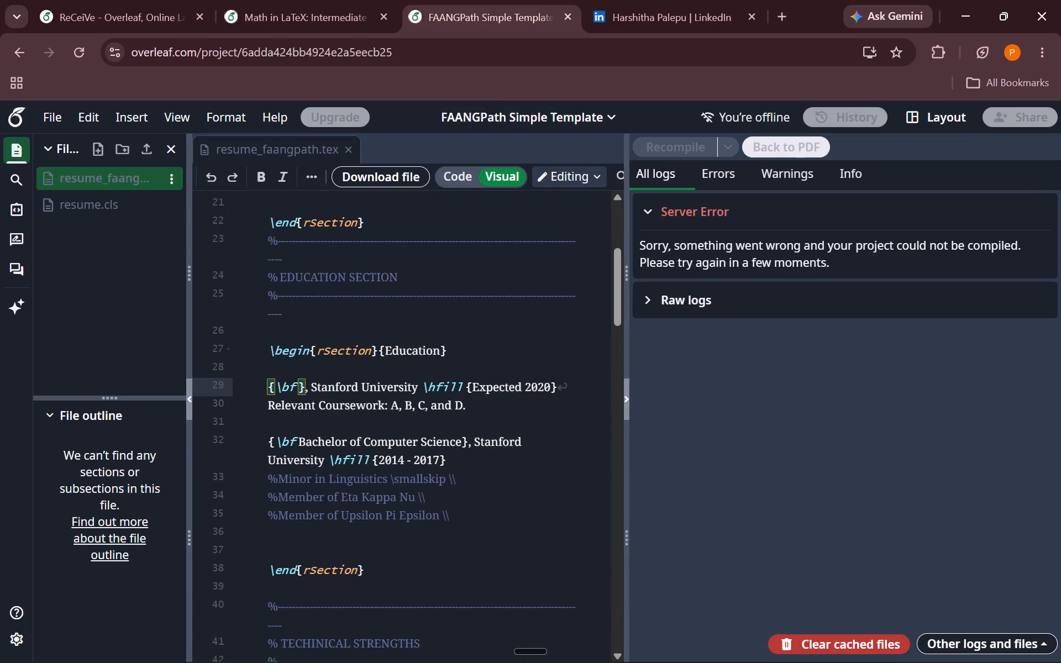
key("a")
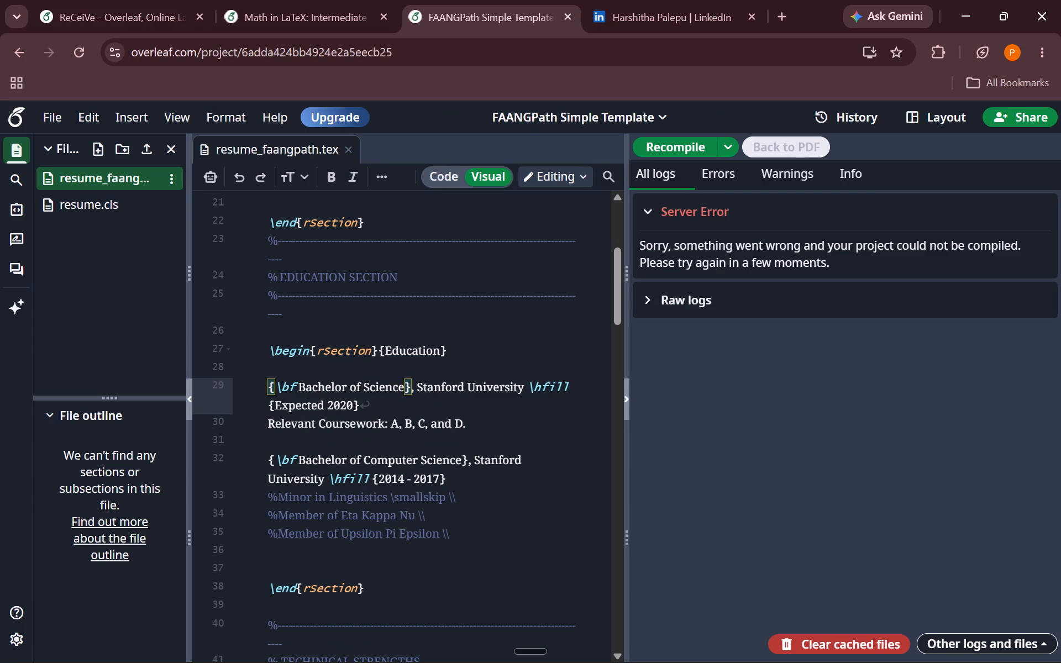
Replace "Stanford University" with "BITS PilNI" in the first Education entry.
left_click(523, 384)
key("equal")
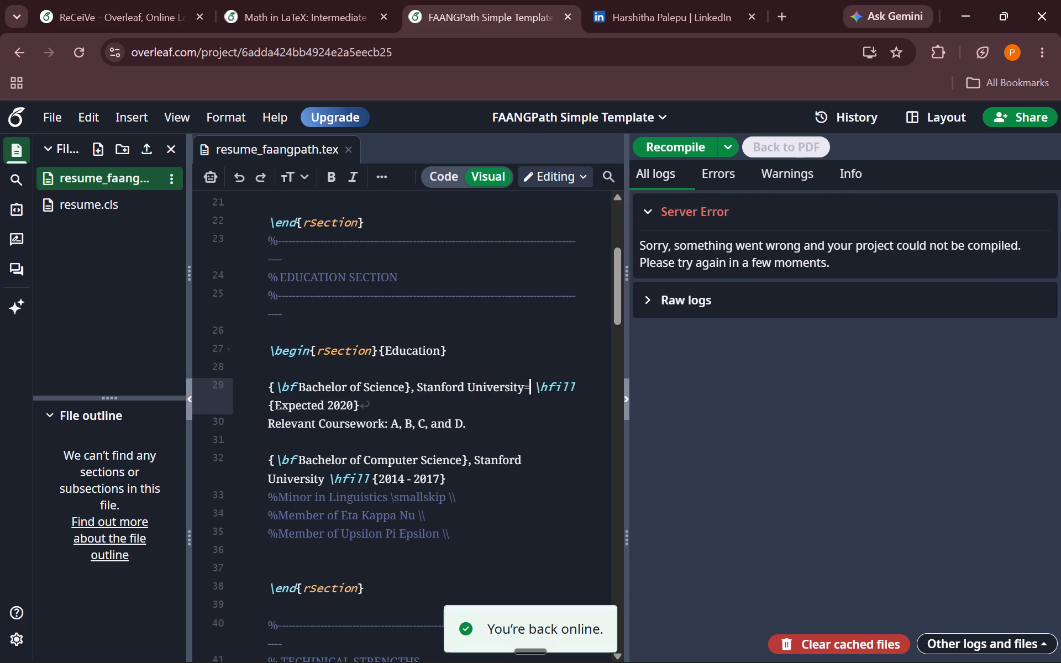
key("BackSpace")
key("BackSpace")
key("BackSpace")
key("BackSpace")
key("BackSpace")
key("BackSpace")
key("BackSpace")
key("BackSpace")
key("BackSpace")
key("BackSpace")
key("BackSpace")
key("BackSpace")
key("BackSpace")
key("BackSpace")
key("BackSpace")
key("BackSpace")
key("BackSpace")
key("BackSpace")
key("BackSpace")
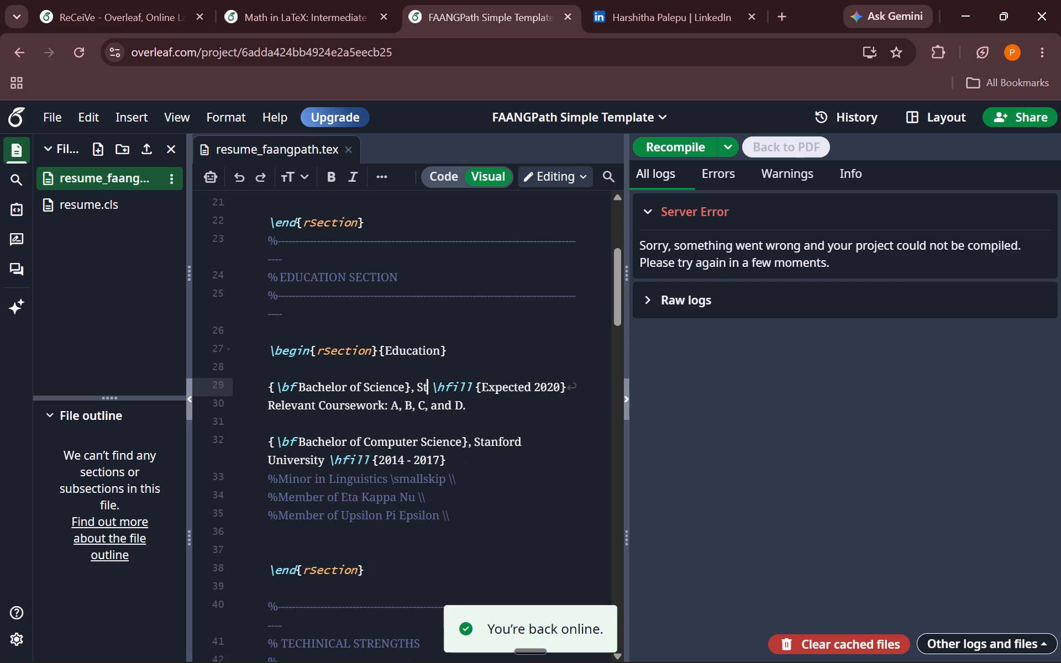
key("BackSpace")
key("i")
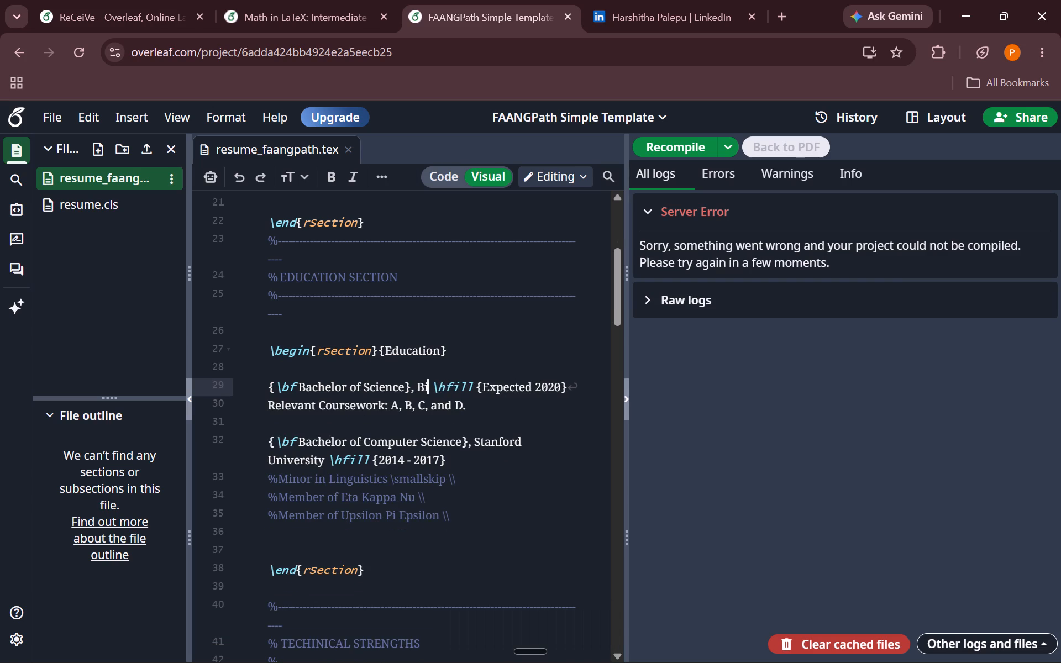
key("BackSpace")
type("ITS P")
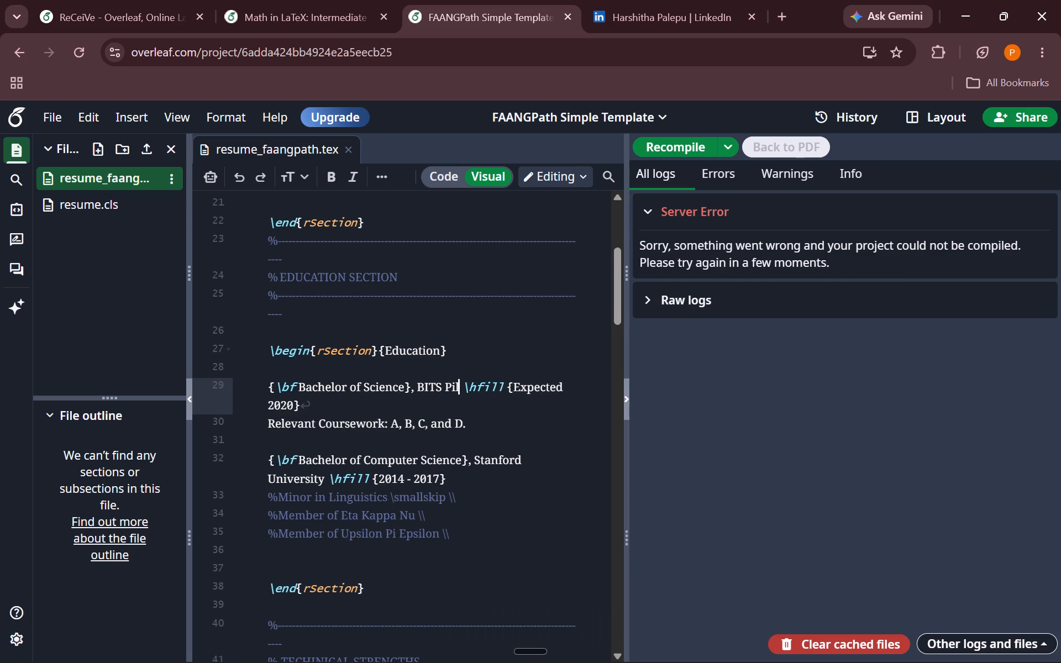
type("NI")
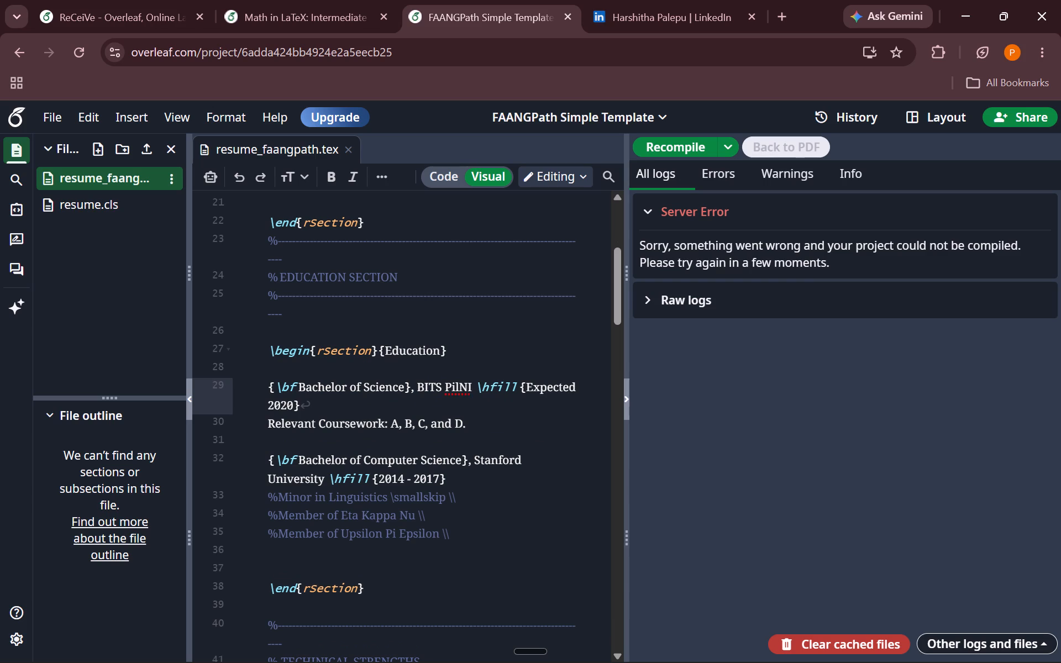
Set the expected graduation year of the first Education entry to 2028.
left_click(292, 398)
key("BackSpace")
key("8")
Recompile the resume PDF.
left_click(659, 142)
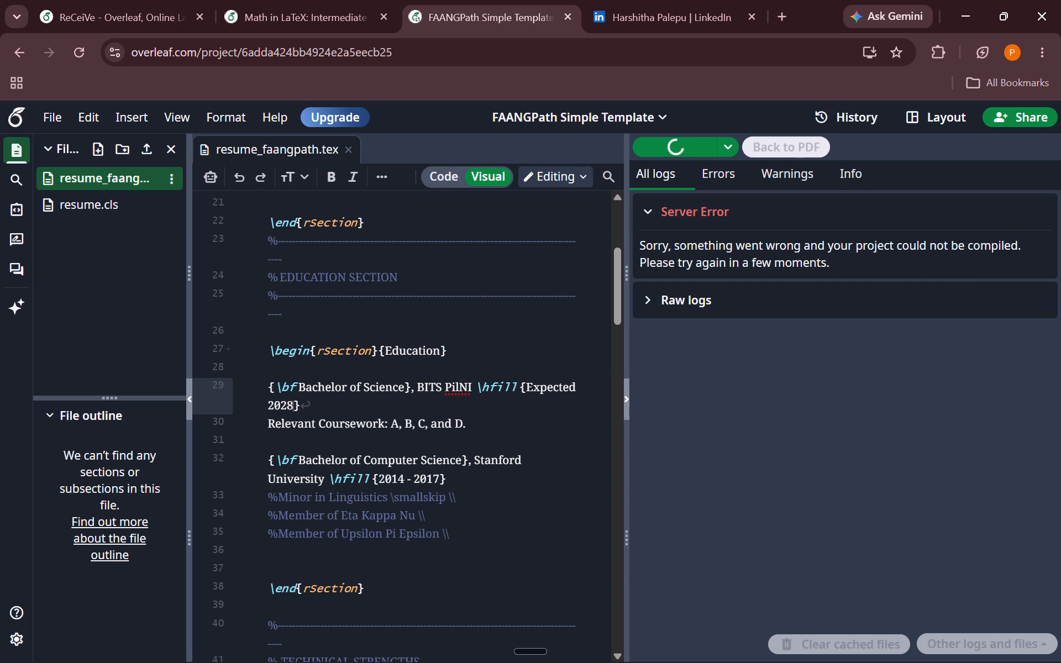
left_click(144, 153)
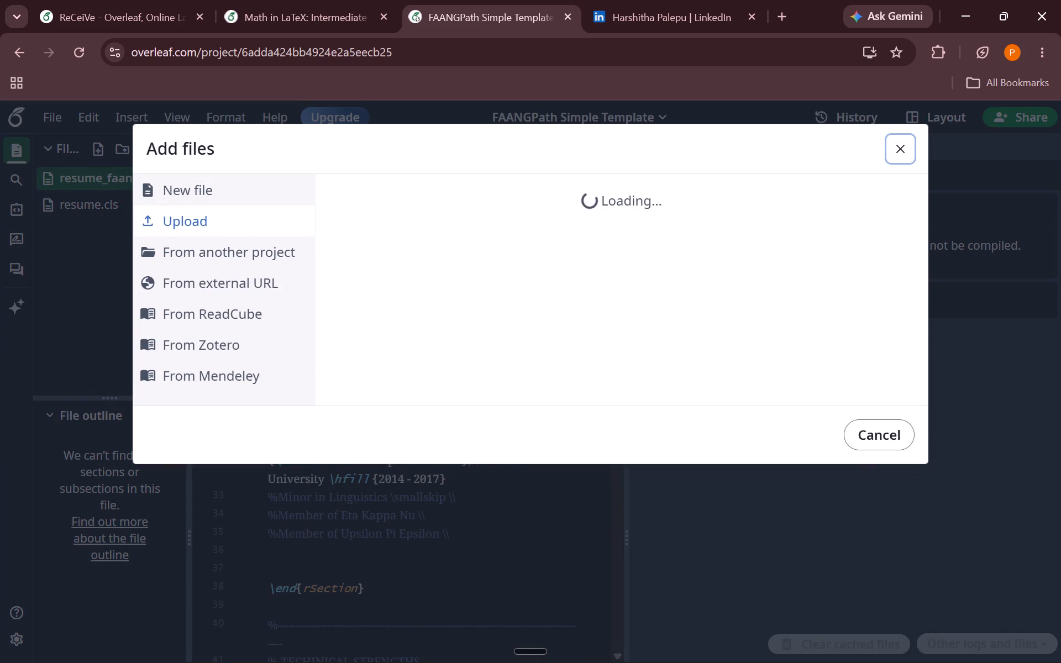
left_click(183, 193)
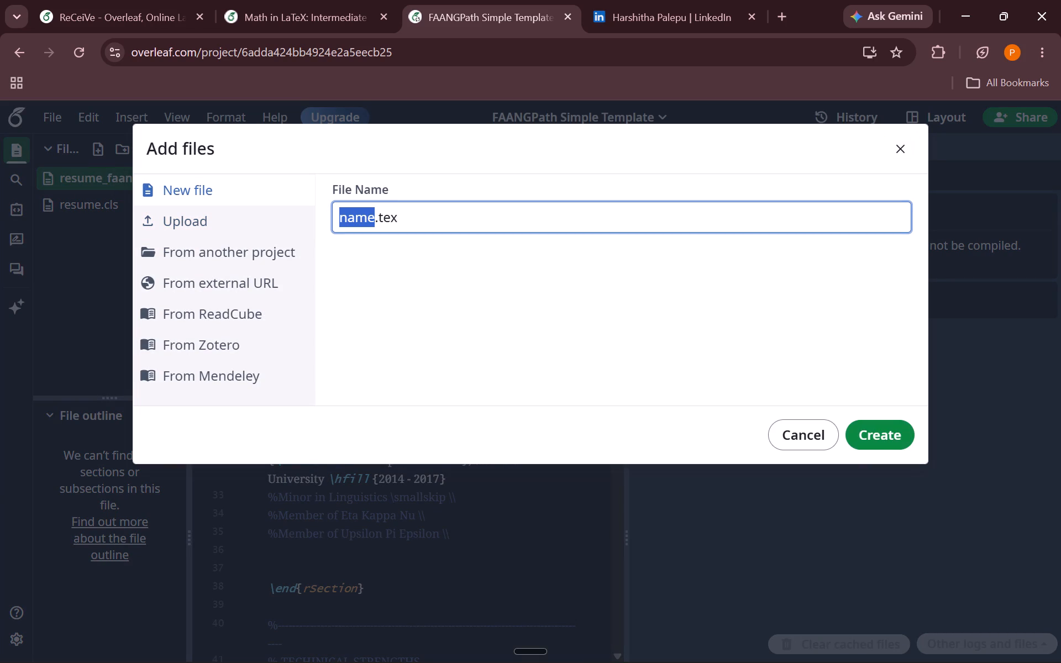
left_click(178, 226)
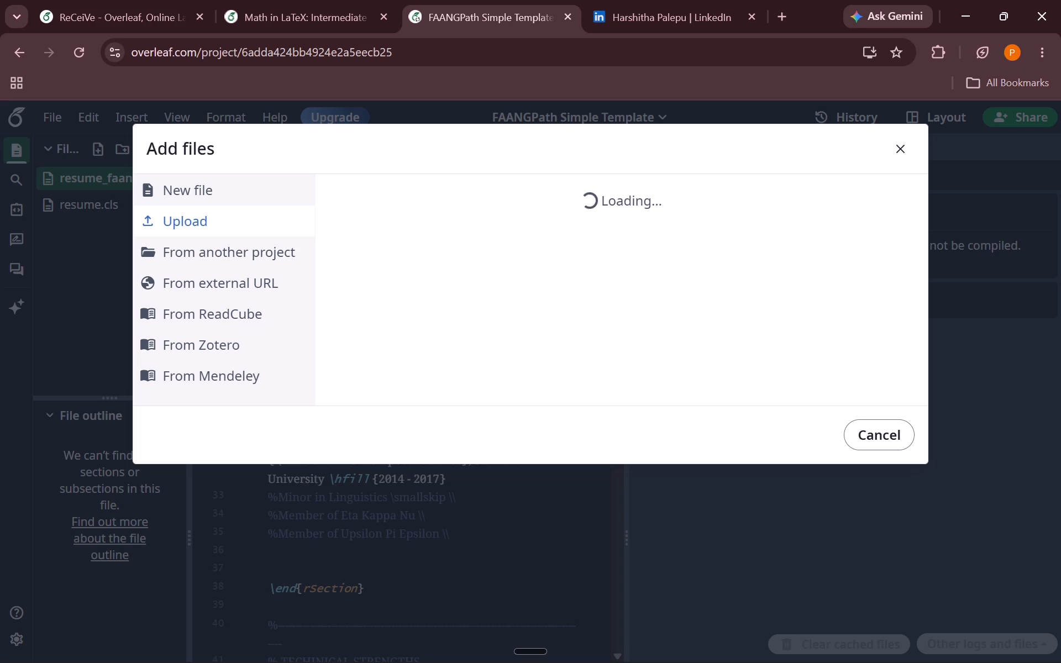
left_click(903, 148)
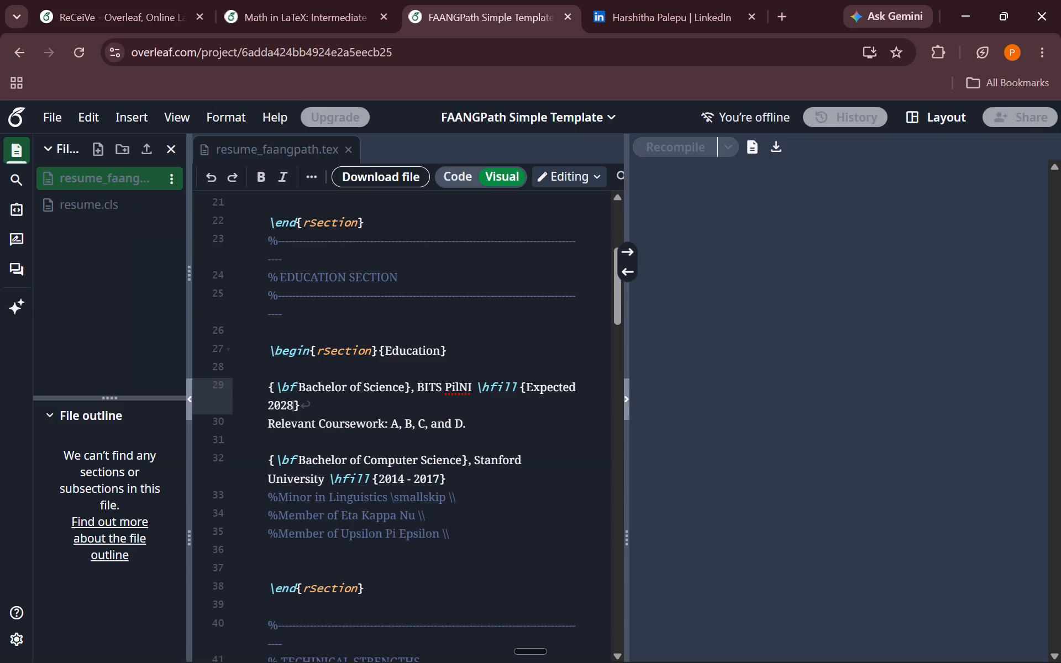
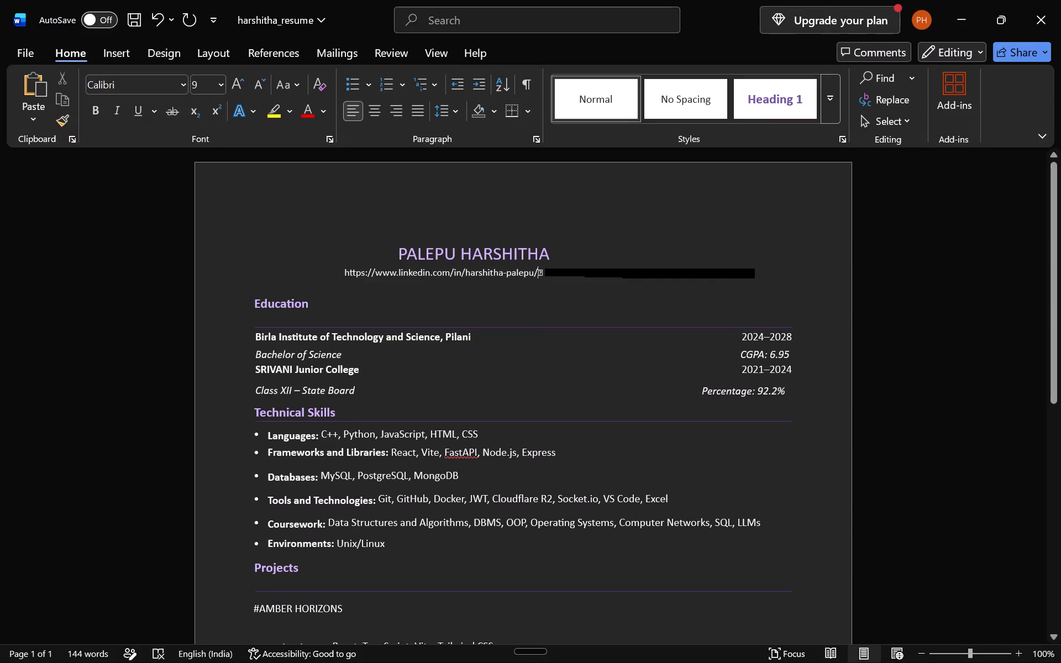
Adjust the leading spaces before the LinkedIn and contact line so it sits roughly centred under the name heading.
key("Left")
key("Left")
key("Left")
key("Left")
key("Left")
key("Left")
key("Left")
key("Left")
key("Left")
key("Left")
key("Left")
key("Left")
key("Left")
key("Left")
key("Left")
key("Left")
key("Left")
key("Left")
key("Left")
key("Left")
key("BackSpace")
key("BackSpace")
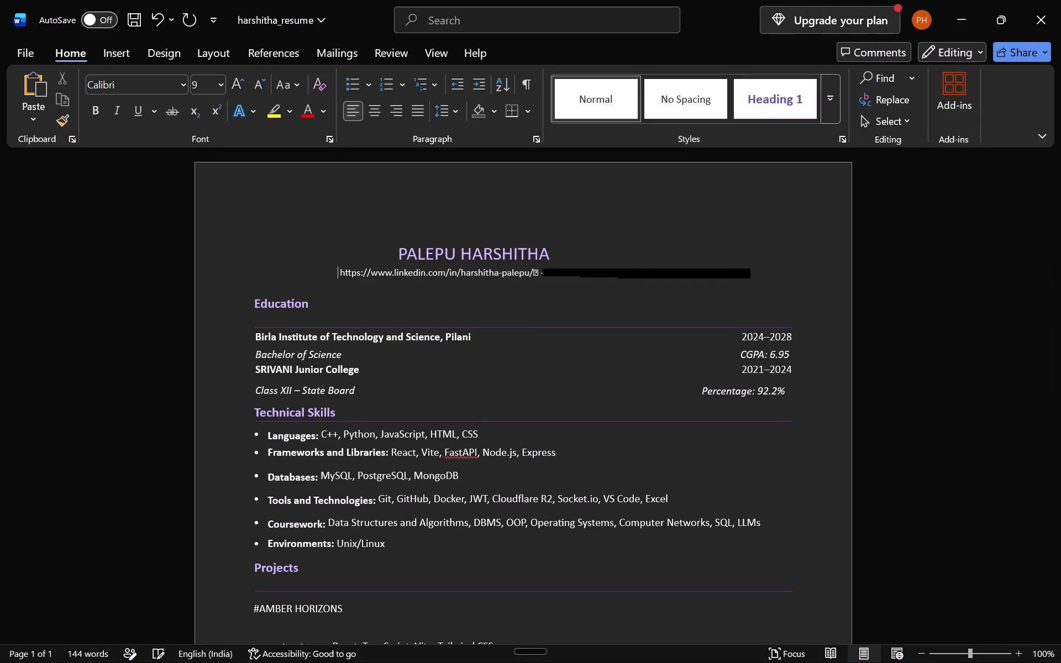
key("BackSpace")
key("BackSpace")
key("BackSpace")
key("BackSpace")
key("BackSpace")
key("BackSpace")
key("BackSpace")
key("BackSpace")
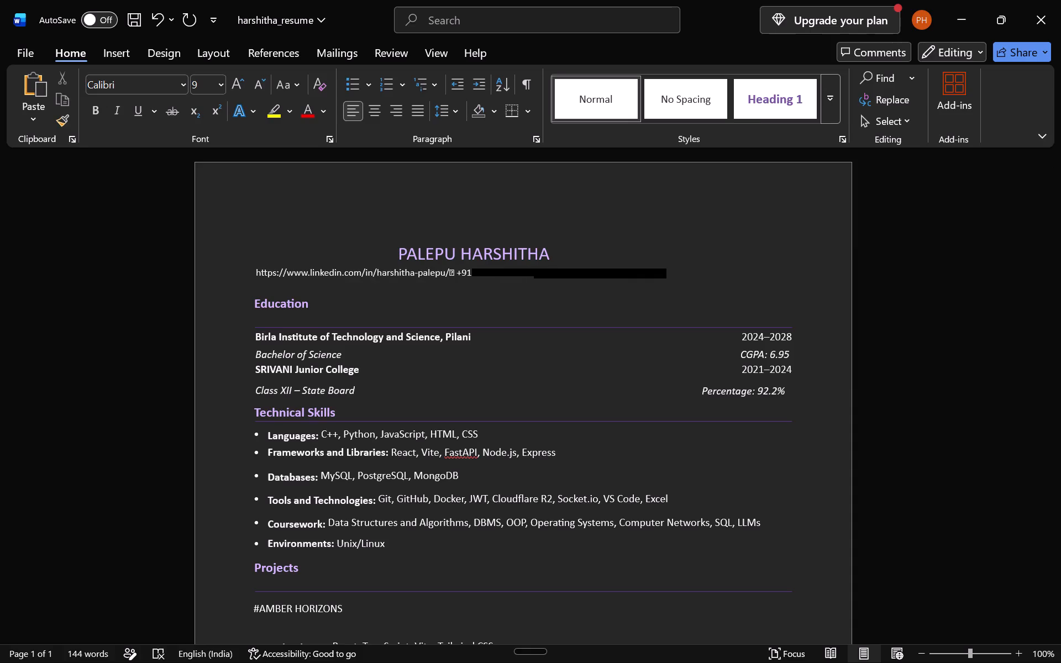
key("space")
key("space")
key("space")
key("space")
key("space")
key("space")
key("space")
key("space")
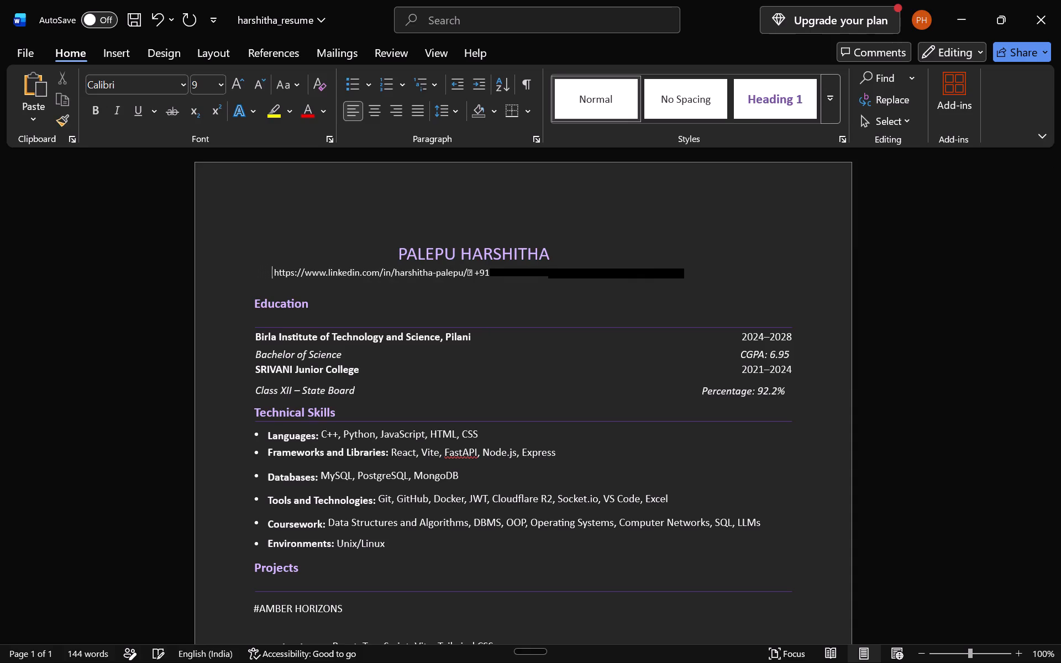
key("space")
key("space")
key("space")
key("space")
key("space")
key("space")
key("space")
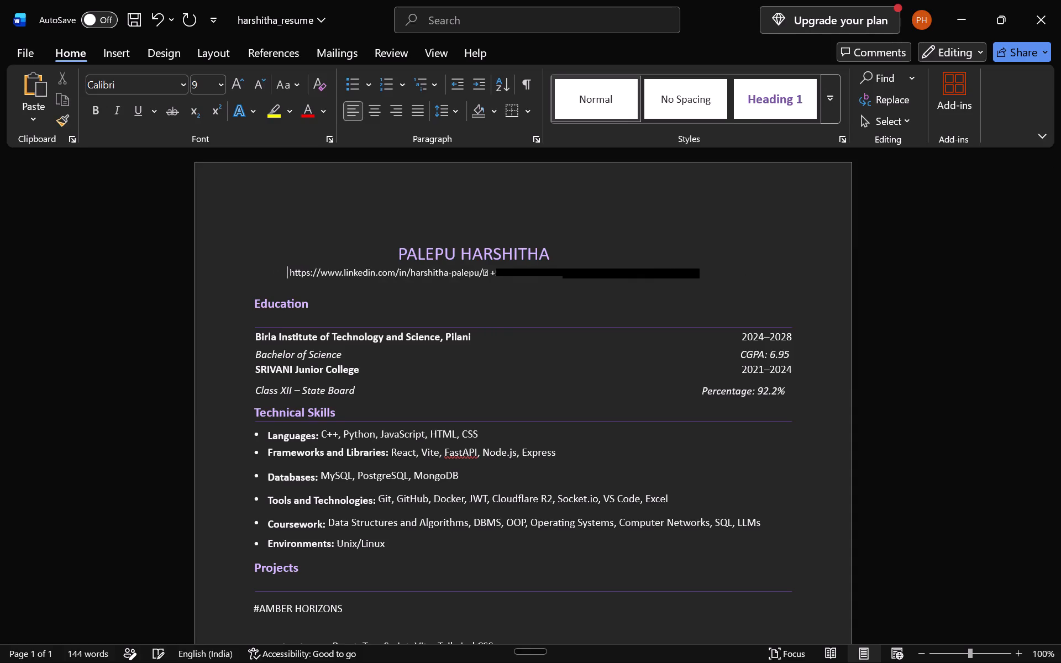
key("space")
key("space")
key("space")
key("space")
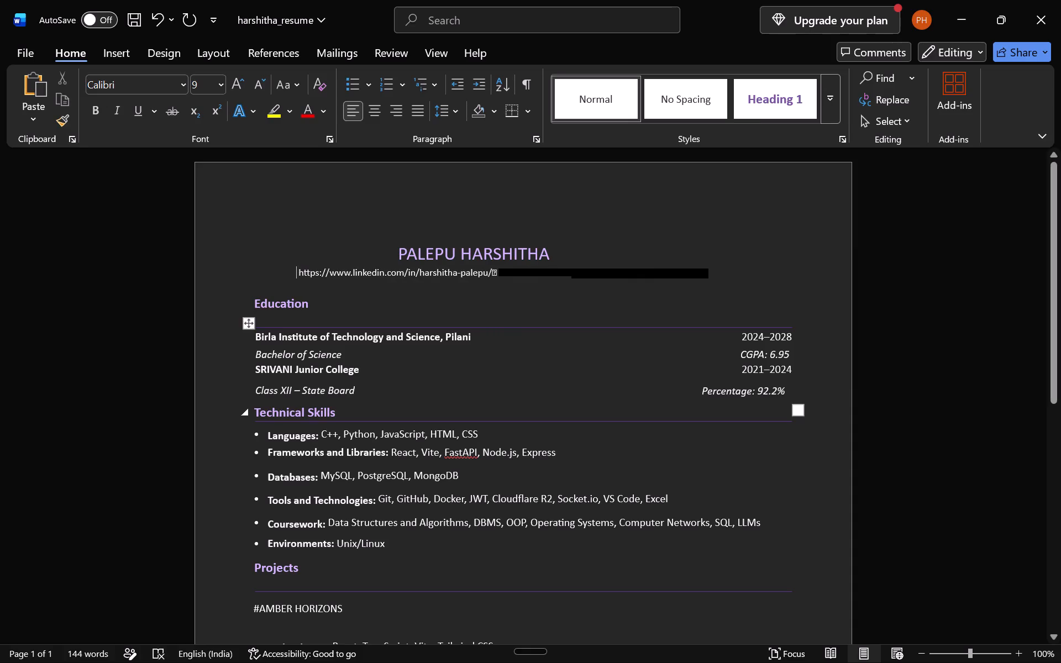
left_click(658, 411)
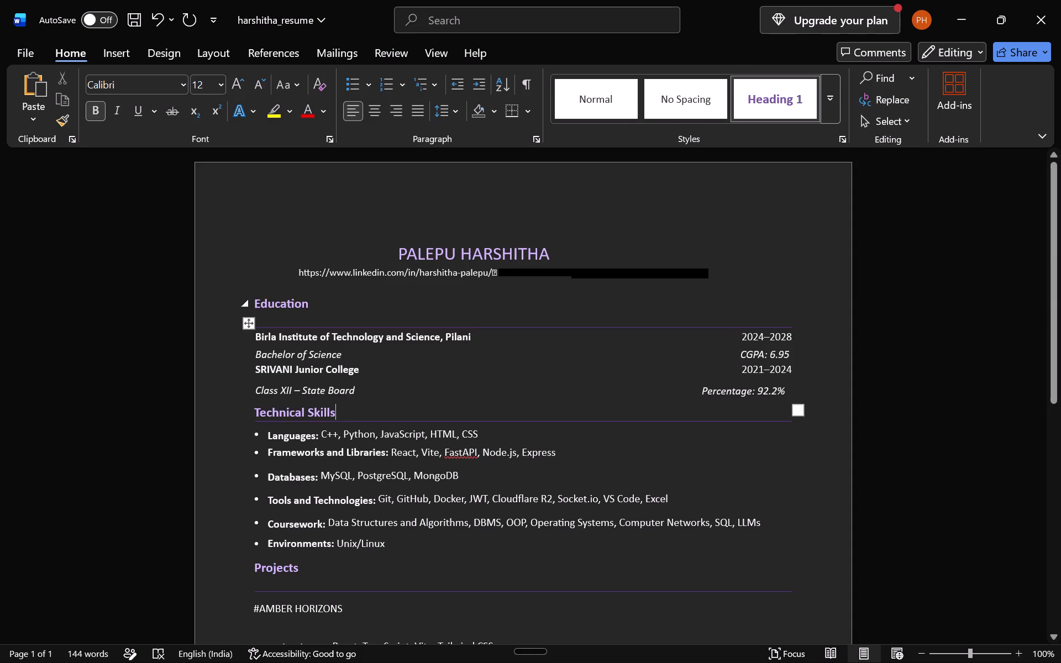
Replace the technologies listed for the AMBER HORIZONS project with "Html, CSS,".
scroll(529, 457, "down", 3)
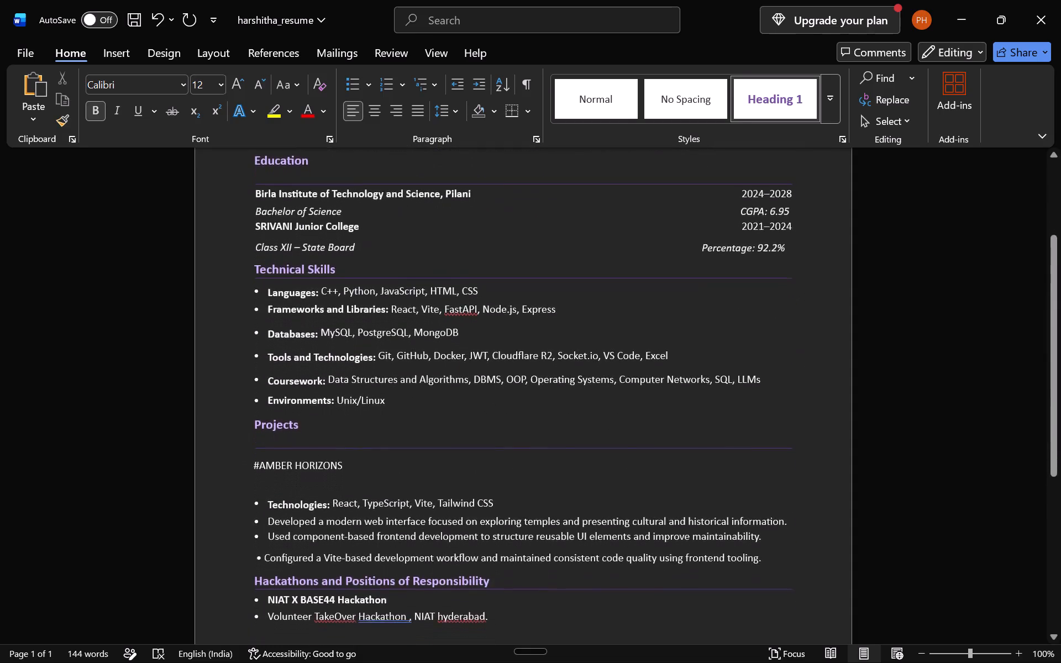
scroll(529, 457, "down", 3)
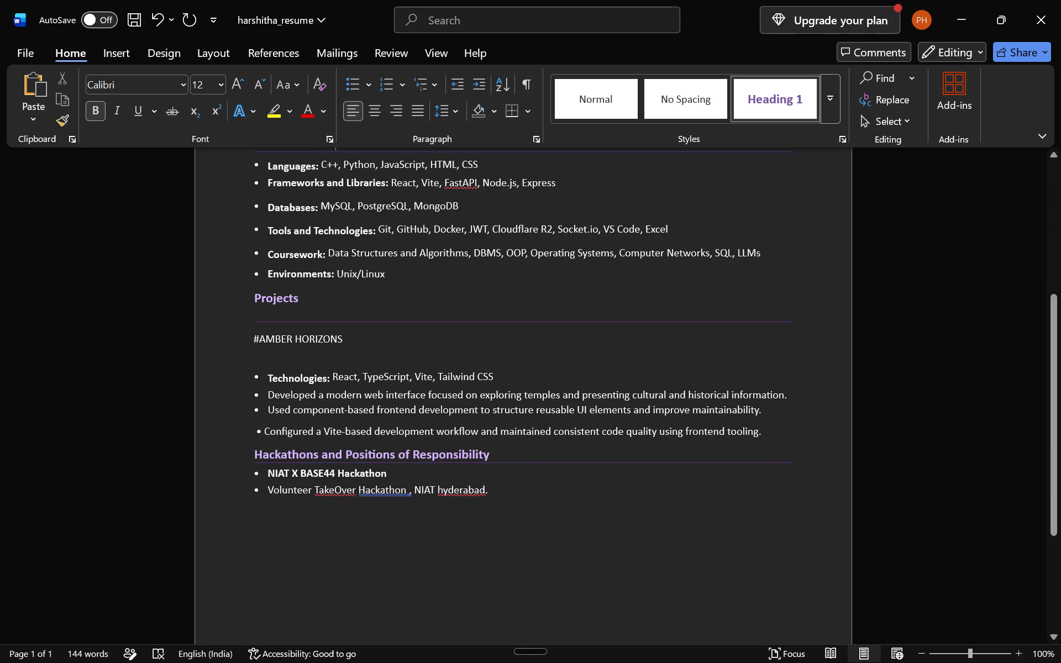
left_click_drag(497, 376, 331, 375)
key("BackSpace")
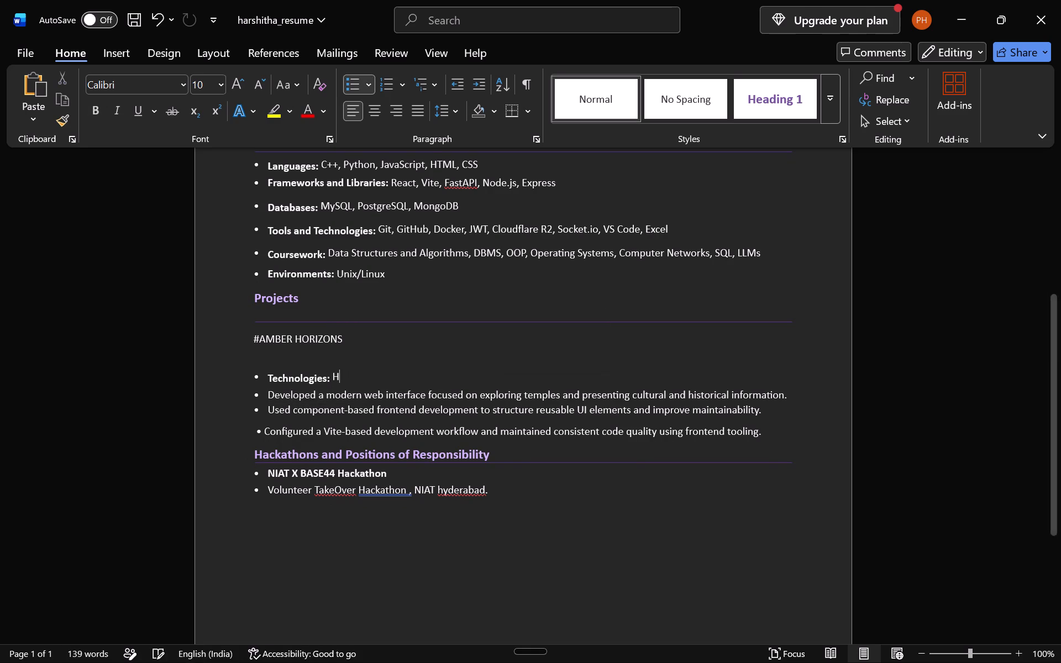
left_click(331, 375)
left_click(331, 375)
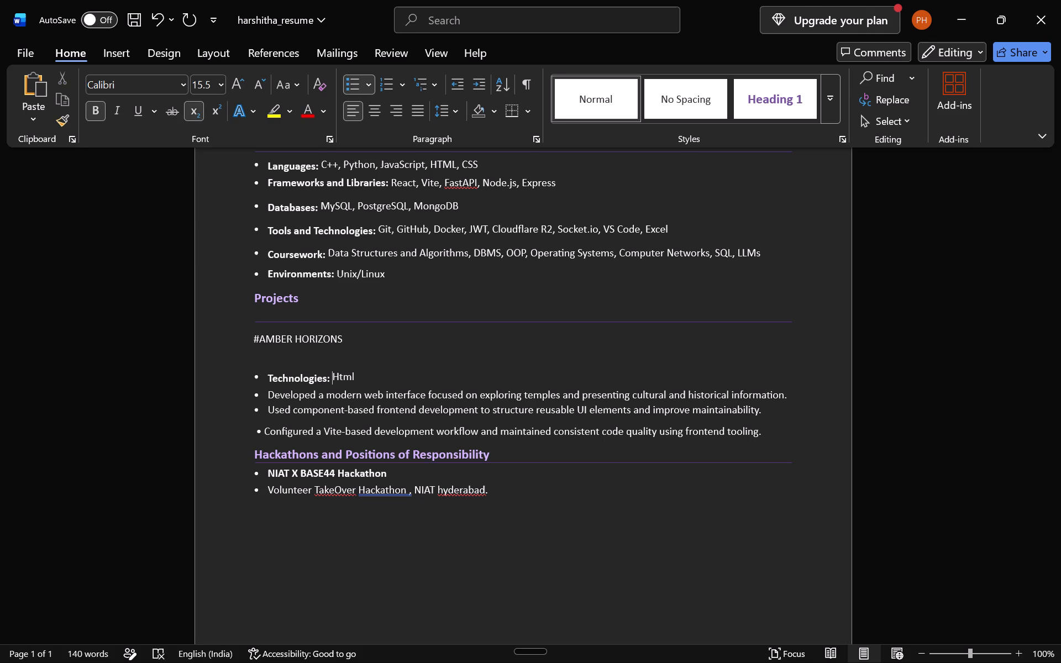
key("Right")
key("Right")
key("Right")
key("Right")
type(",")
key("space")
type("CSS")
type(",")
key("space")
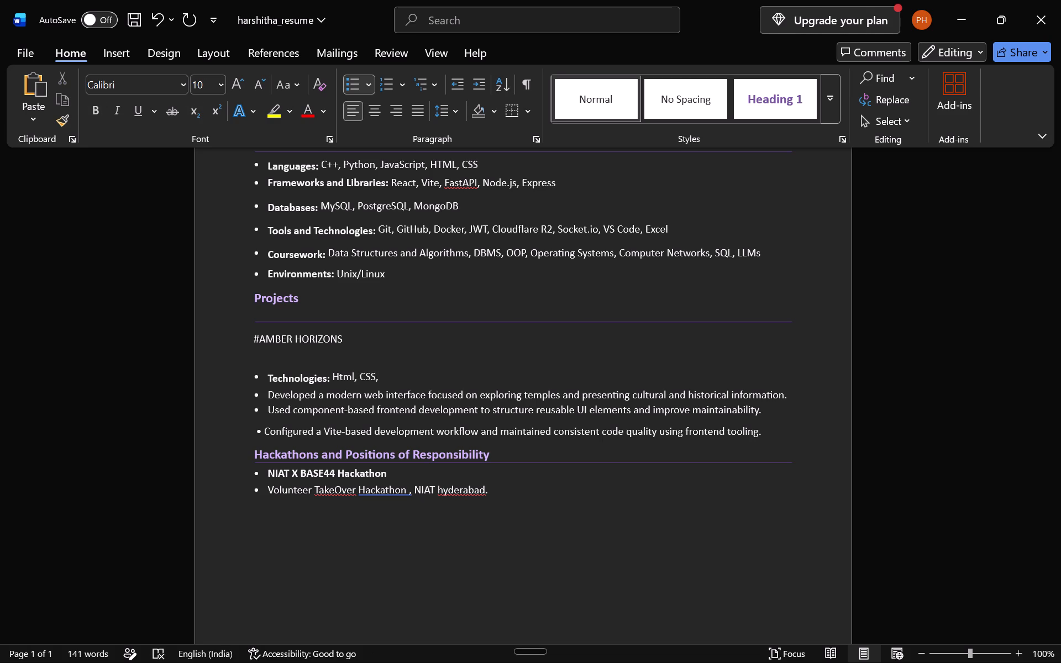
Add "JAVASCRIPT" after CSS in the AMBER HORIZONS project's Technologies line.
left_click(331, 375)
key("Right")
key("Right")
key("Right")
key("Right")
key("Right")
key("Right")
key("Right")
key("Right")
key("Right")
key("Right")
key("Right")
key("Right")
key("Right")
key("Left")
key("Left")
key("Left")
key("Left")
key("Left")
key("Left")
key("Left")
key("Left")
key("Right")
key("Right")
key("Right")
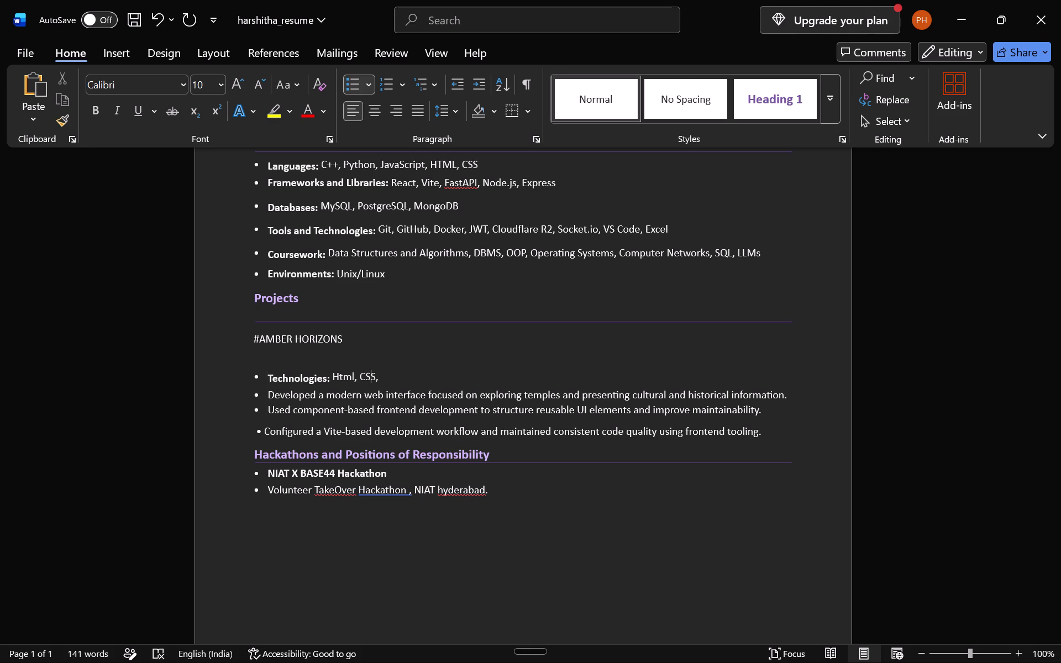
key("Right")
key("Right")
key("space")
type("J")
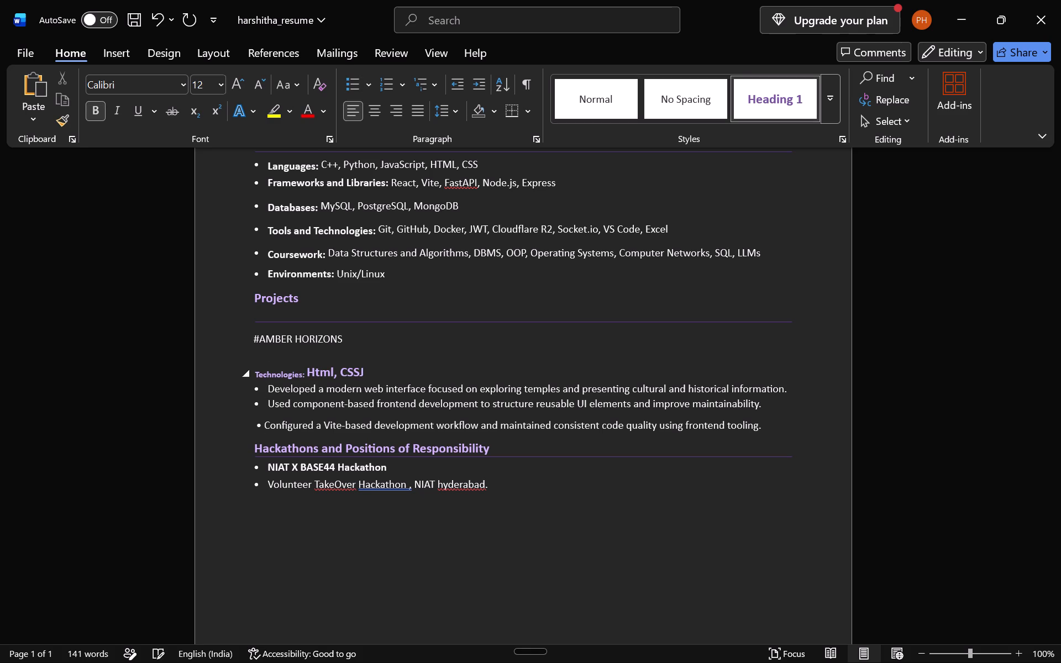
key("BackSpace")
type(", J")
type("AVASCRIPY")
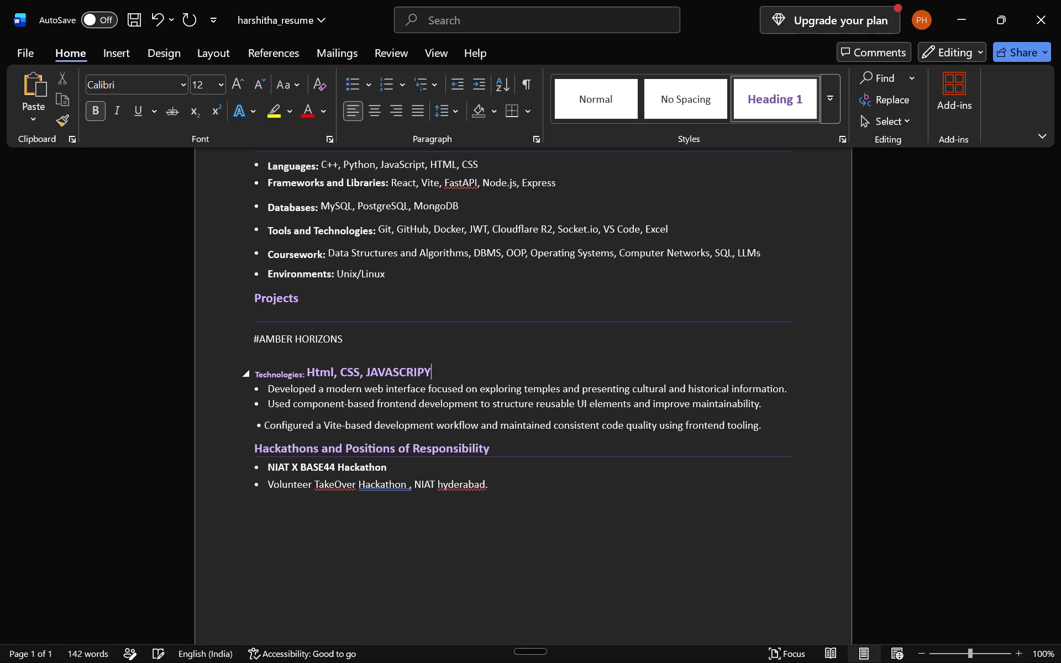
key("BackSpace")
key("t")
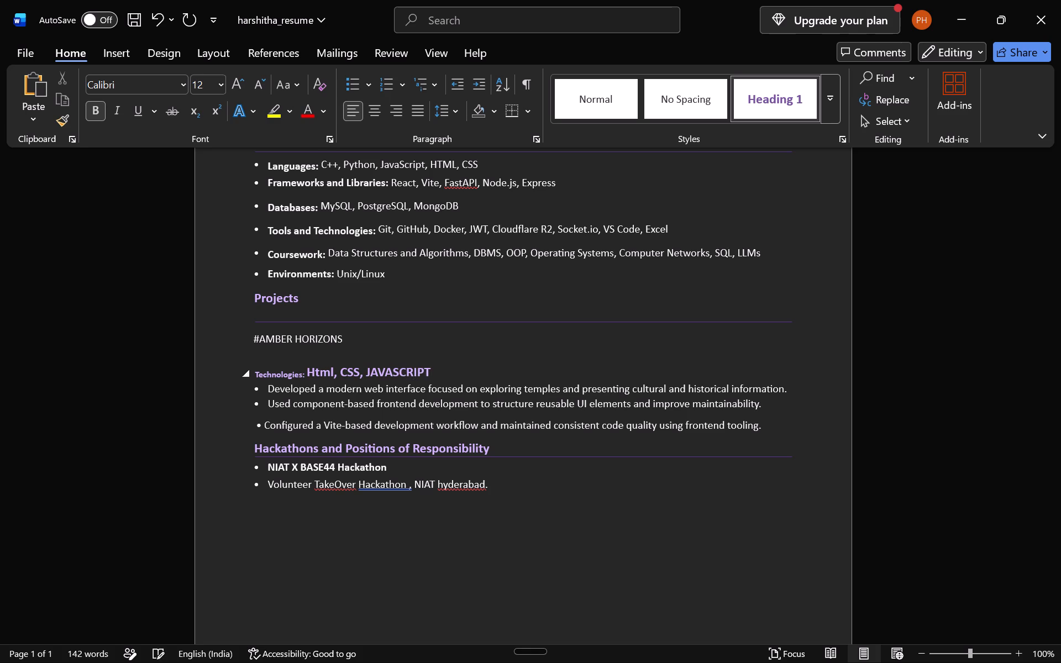
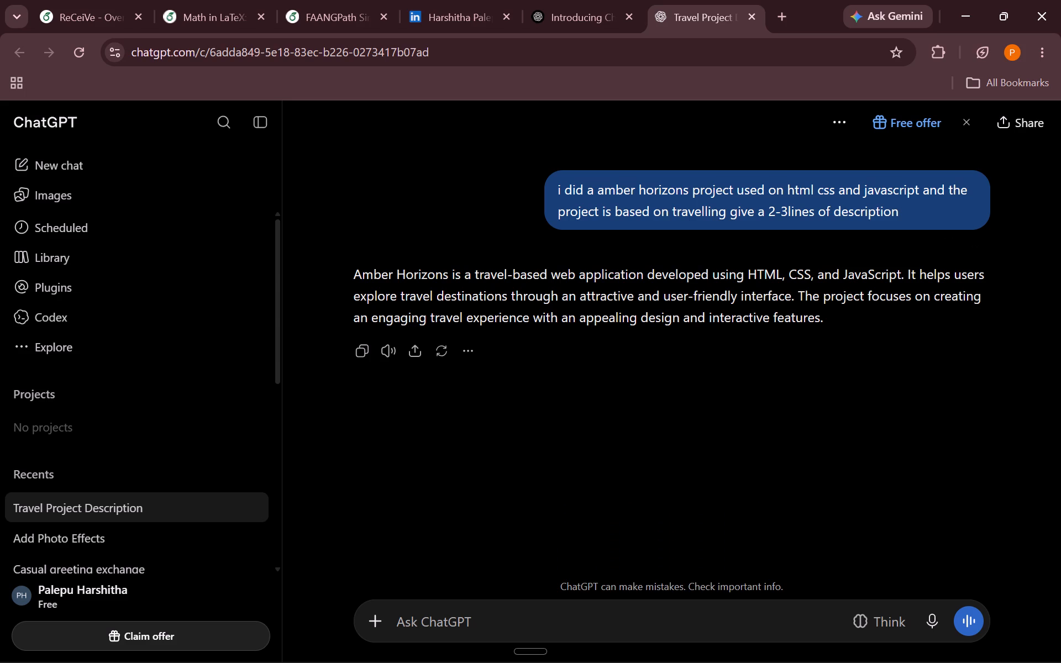
left_click_drag(356, 272, 838, 317)
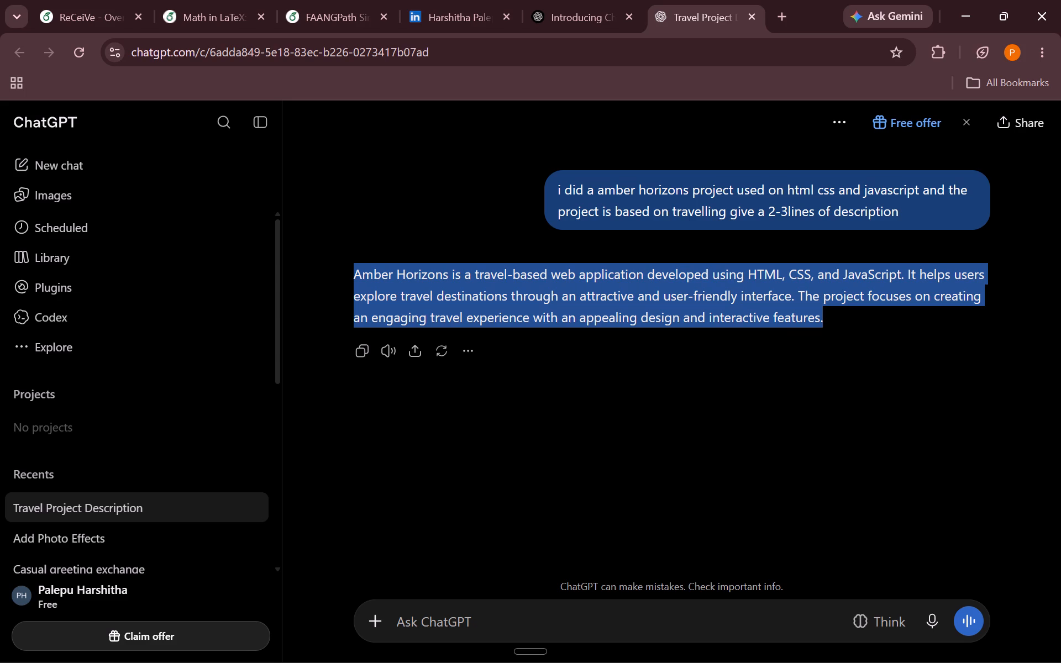
key("ctrl+c")
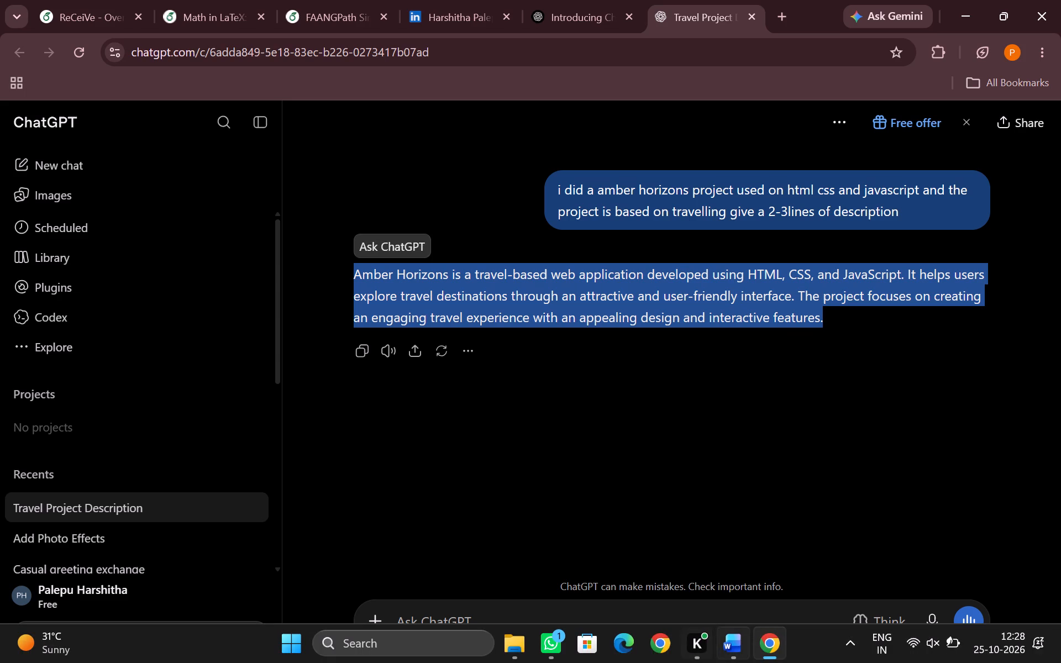
In the Word resume, replace the three bullets under the AMBER HORIZONS Technologies line with the copied project description.
left_click(745, 642)
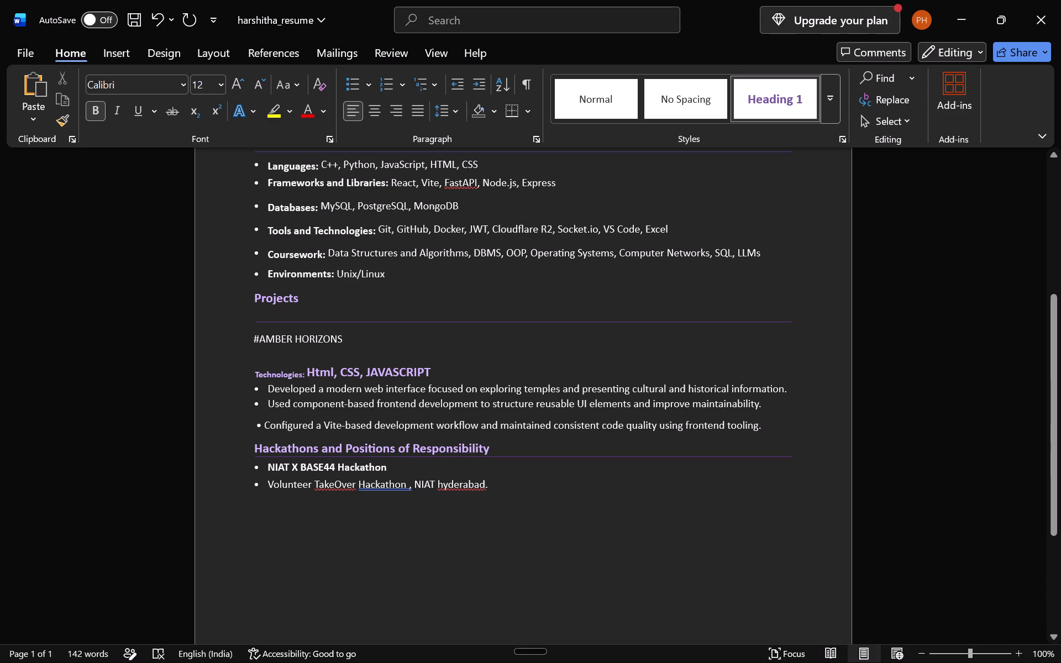
left_click_drag(254, 389, 714, 425)
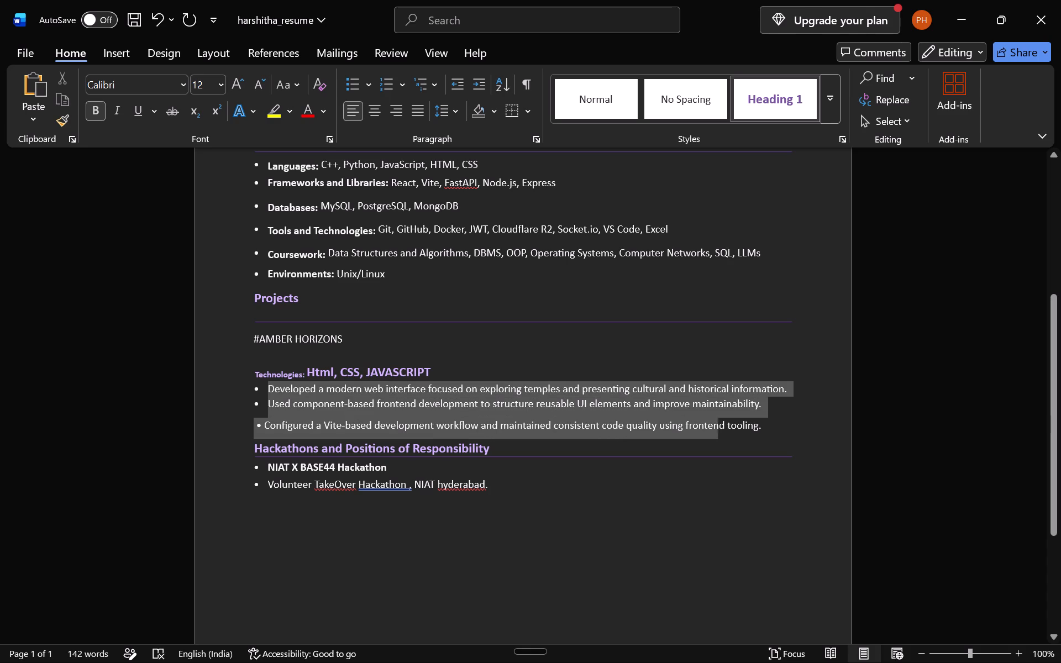
left_click_drag(714, 425, 769, 419)
key("BackSpace")
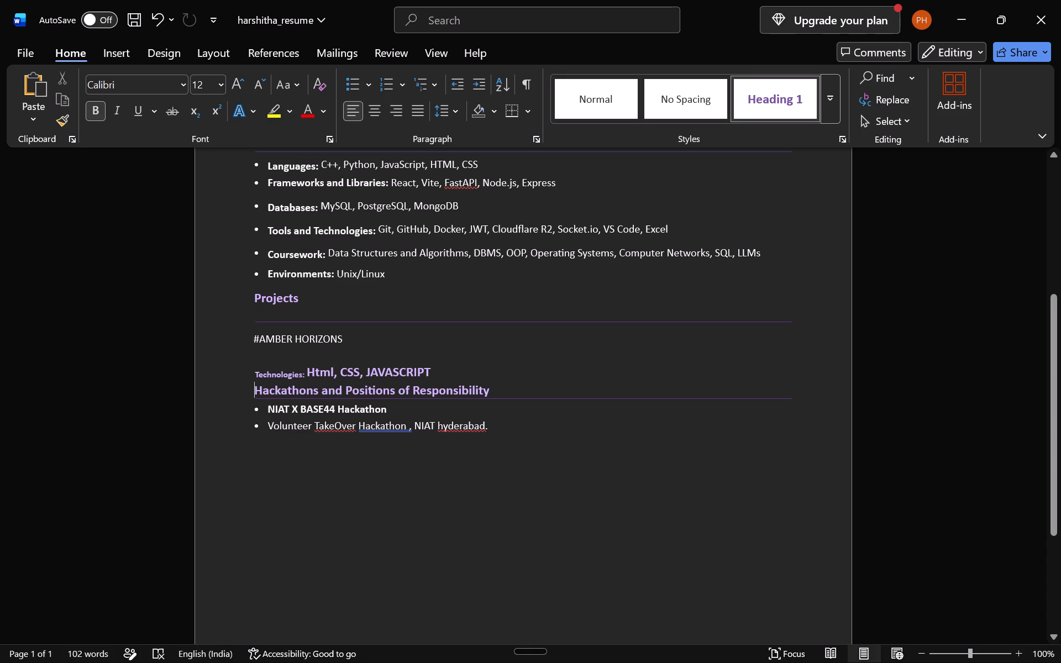
key("Left")
key("Return")
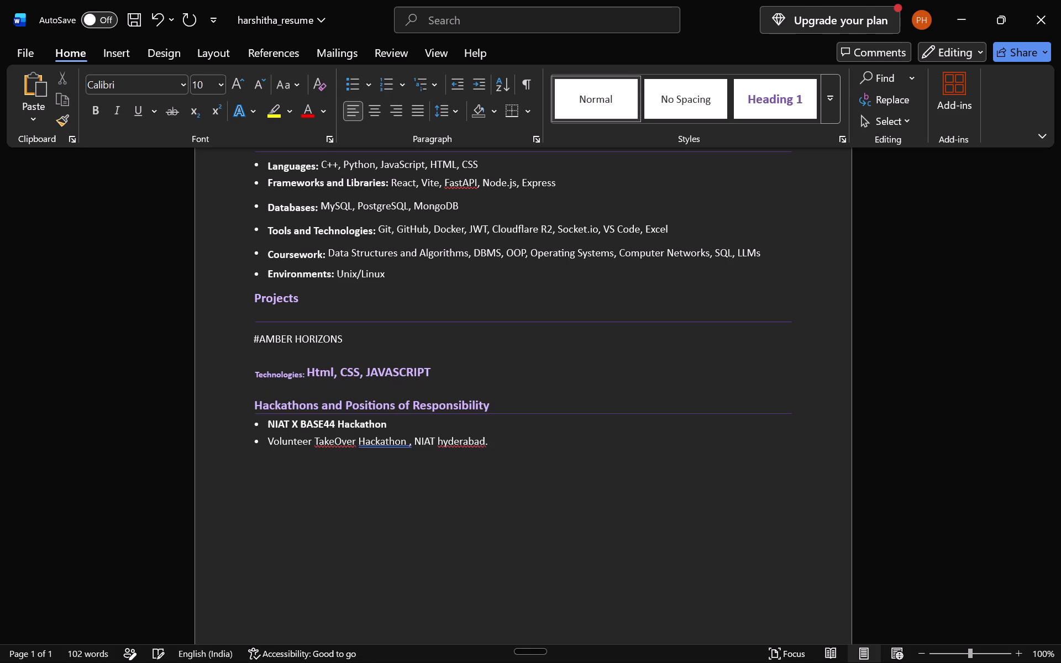
key("ctrl+v")
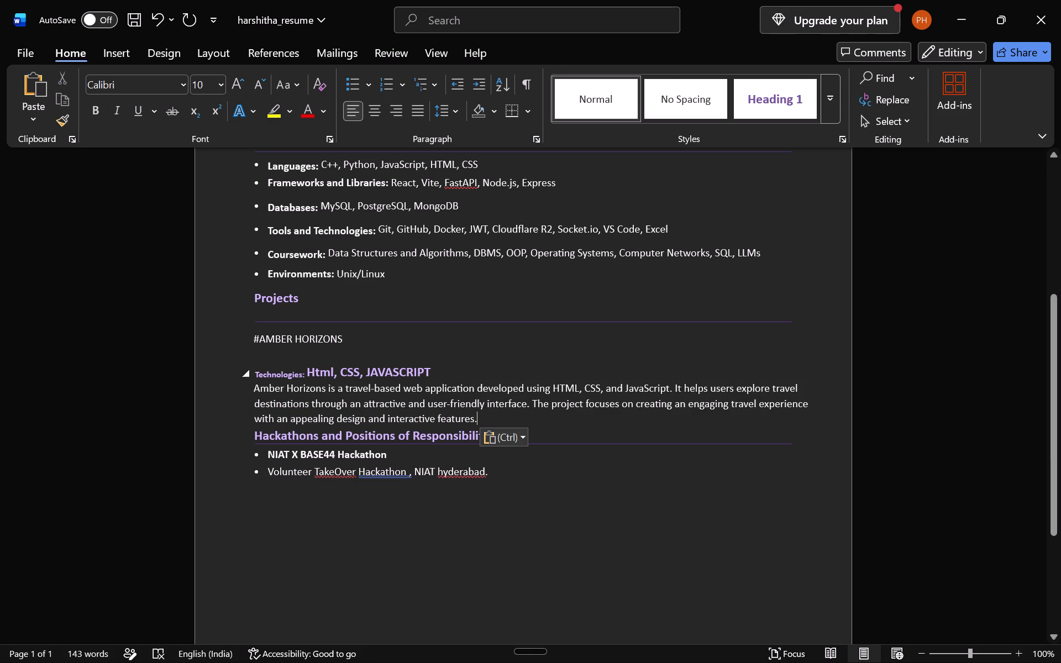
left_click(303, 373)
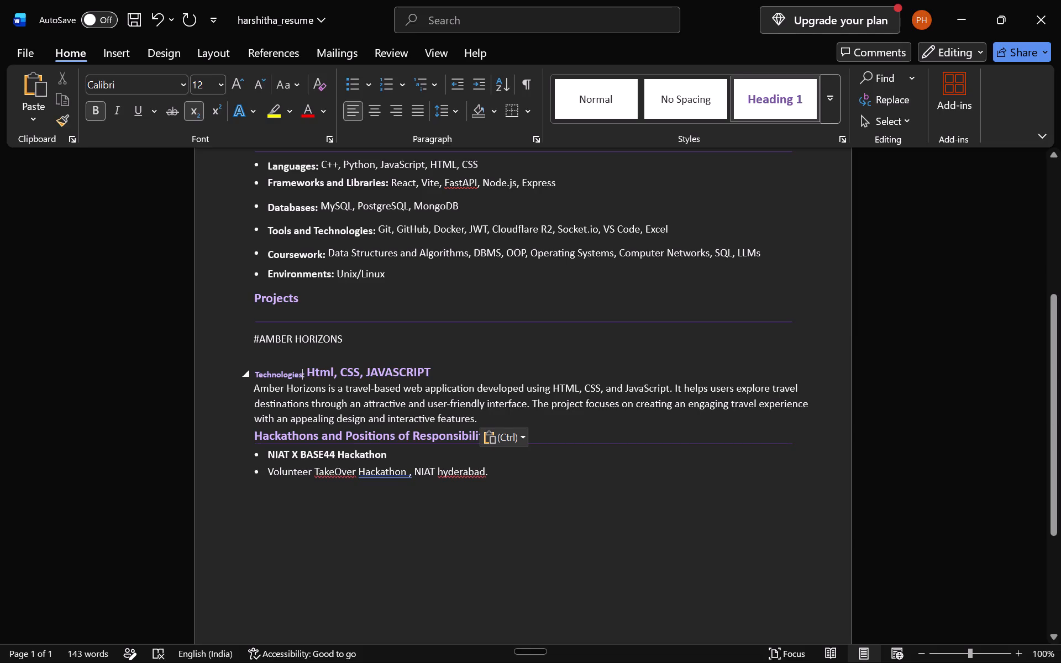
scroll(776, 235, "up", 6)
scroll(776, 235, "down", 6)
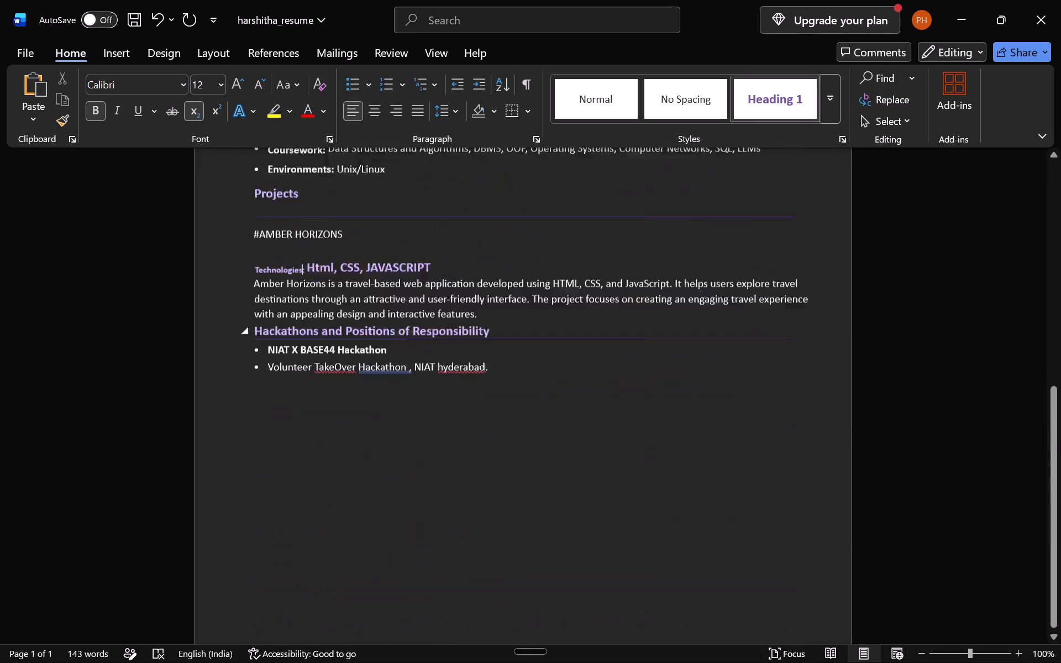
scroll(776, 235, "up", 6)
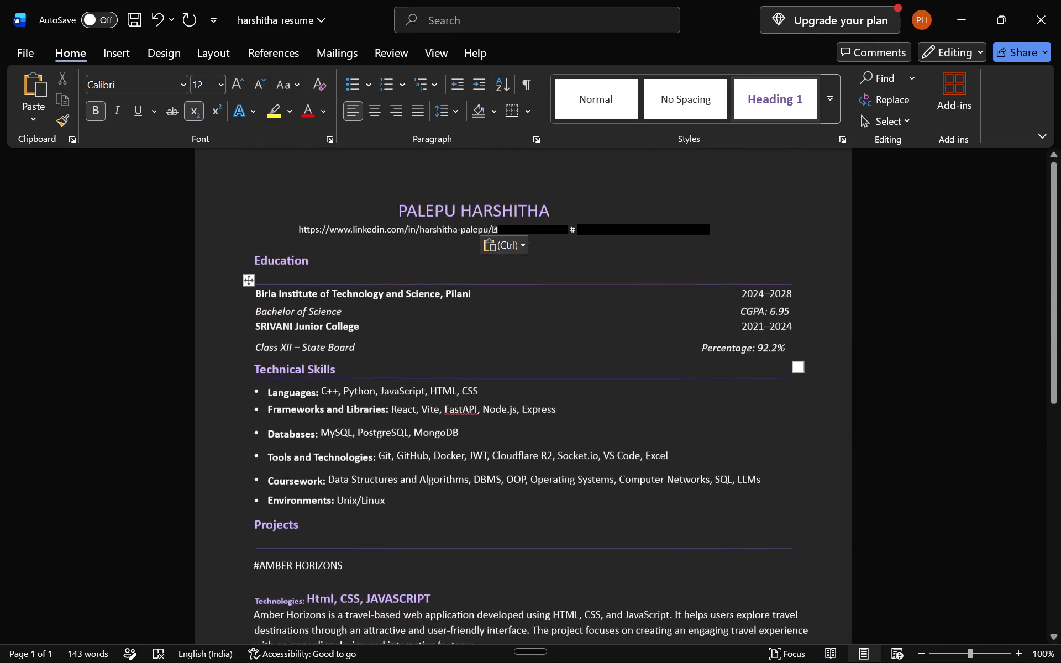
Review the whole edited resume, from the contact line and Education through Technical Skills and Projects to Hackathons and Positions of Responsibility.
scroll(776, 235, "down", 2)
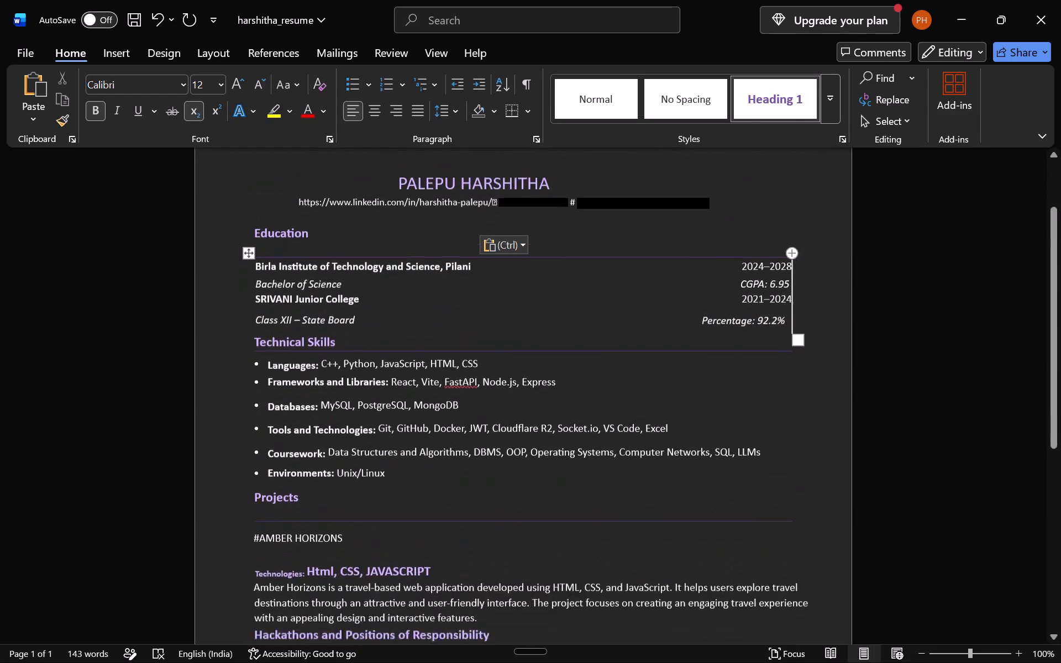
scroll(776, 235, "down", 1)
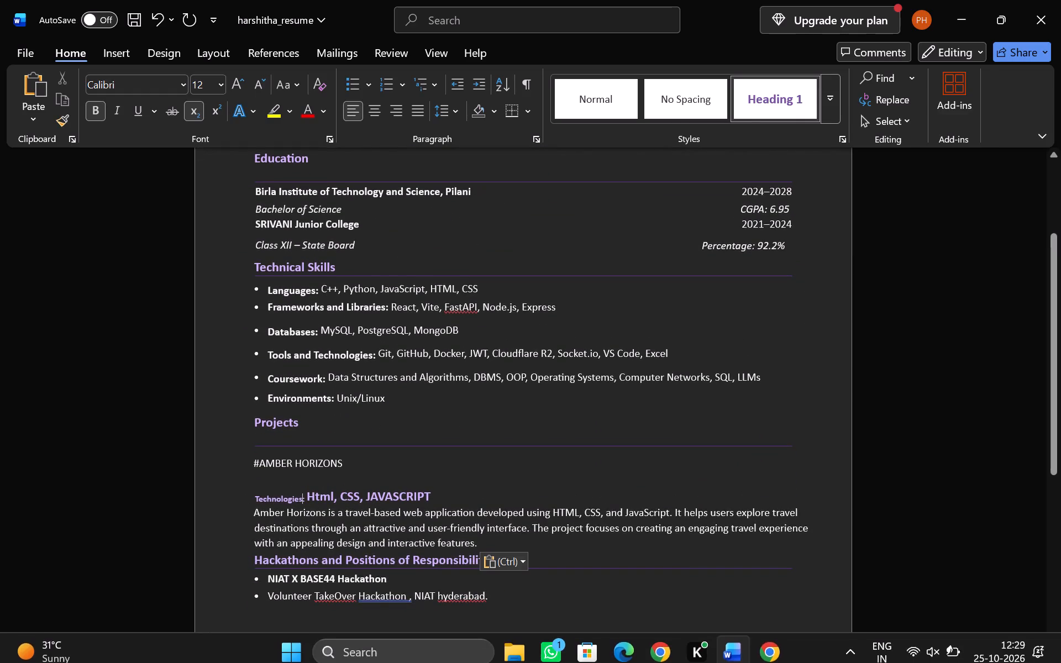
scroll(584, 442, "down", 3)
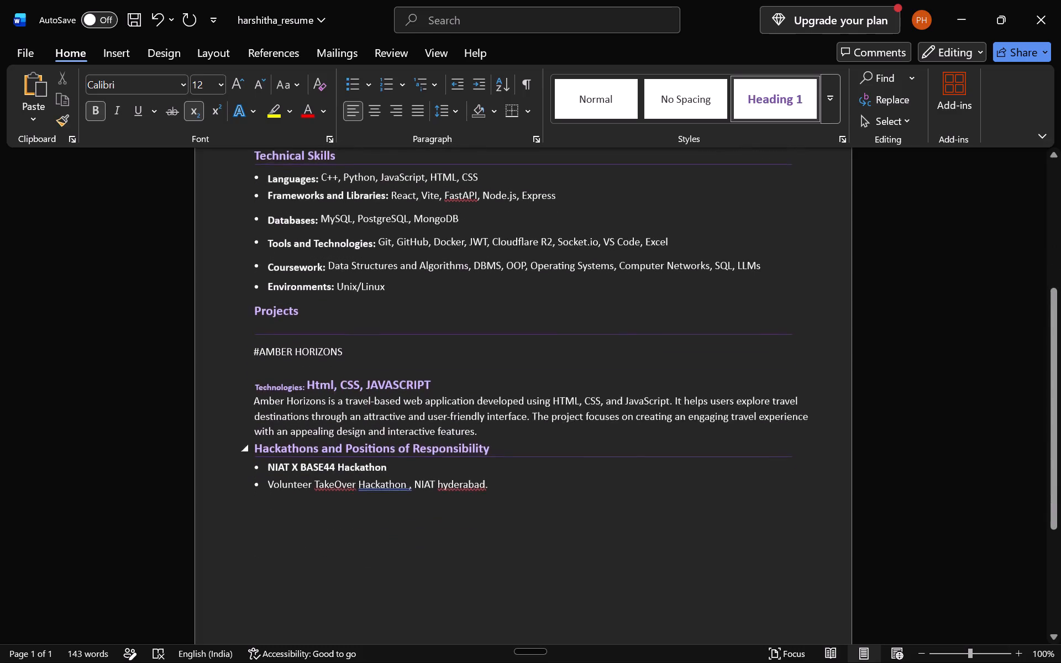
scroll(584, 442, "up", 8)
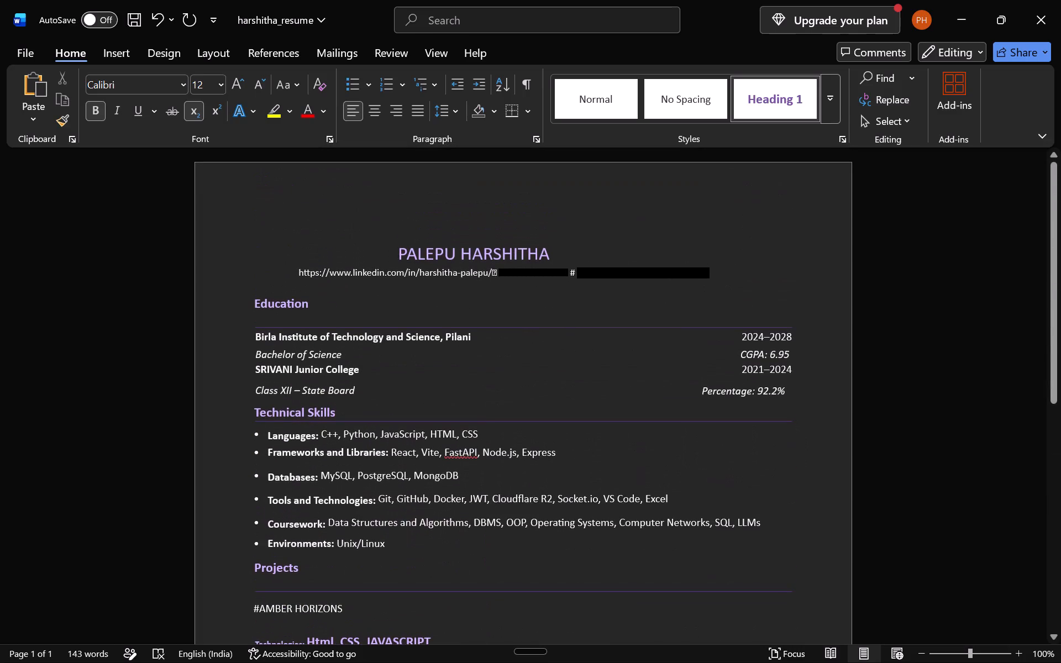
scroll(584, 442, "down", 3)
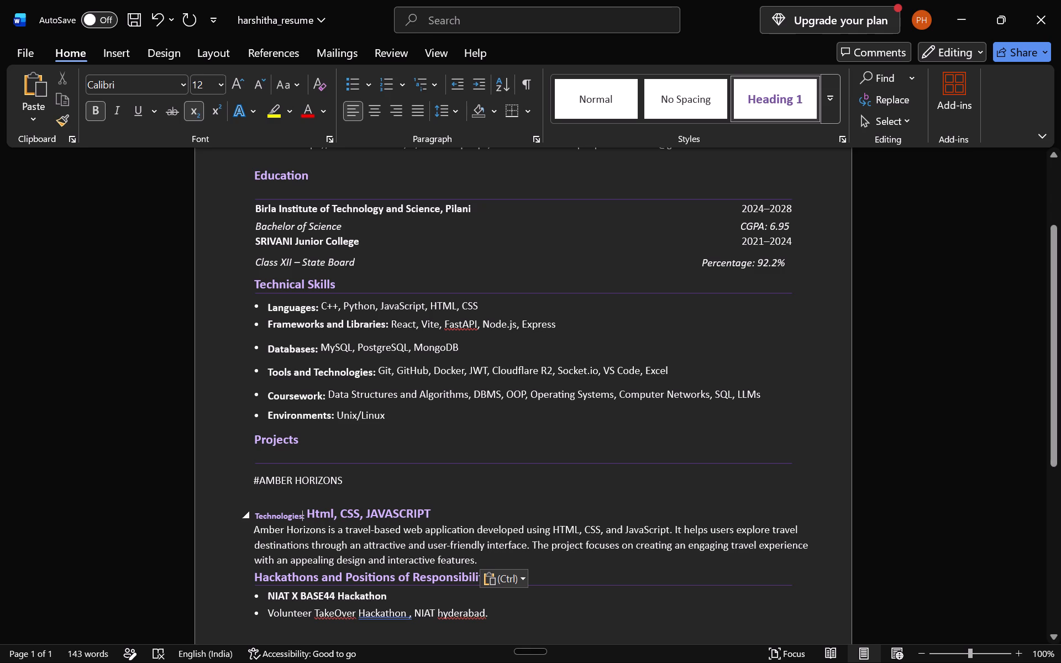
scroll(387, 461, "down", 2)
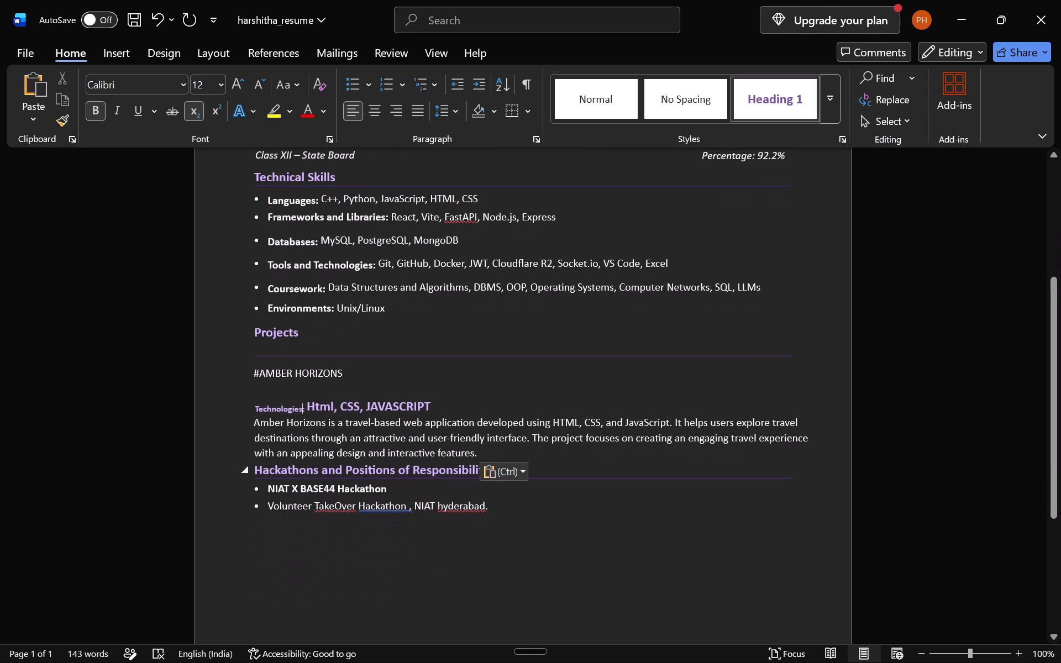
scroll(387, 461, "down", 1)
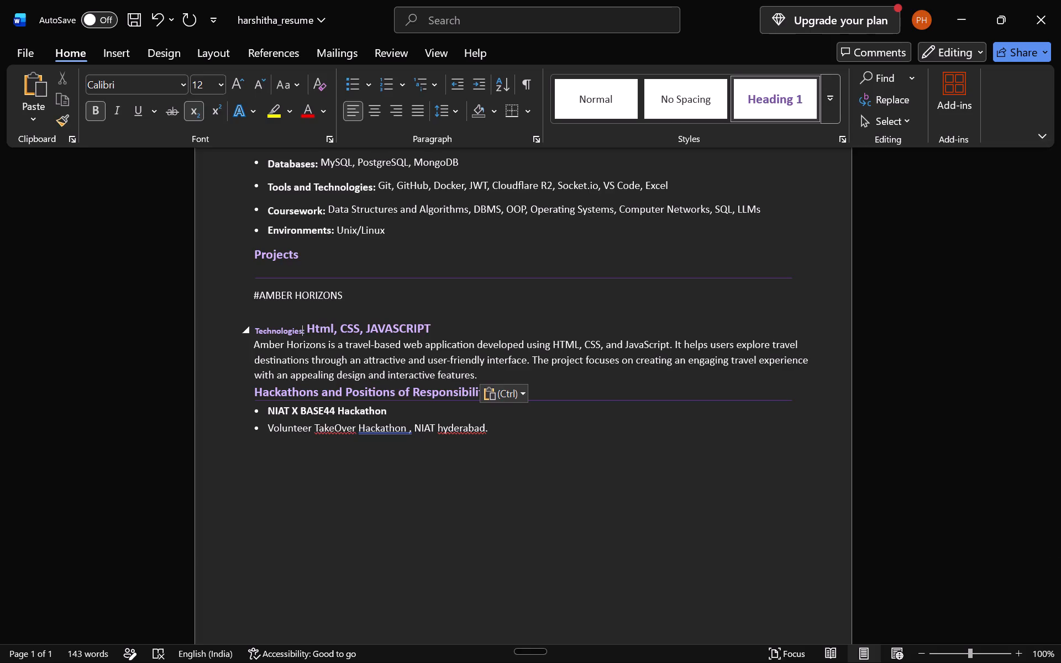
scroll(312, 330, "up", 1)
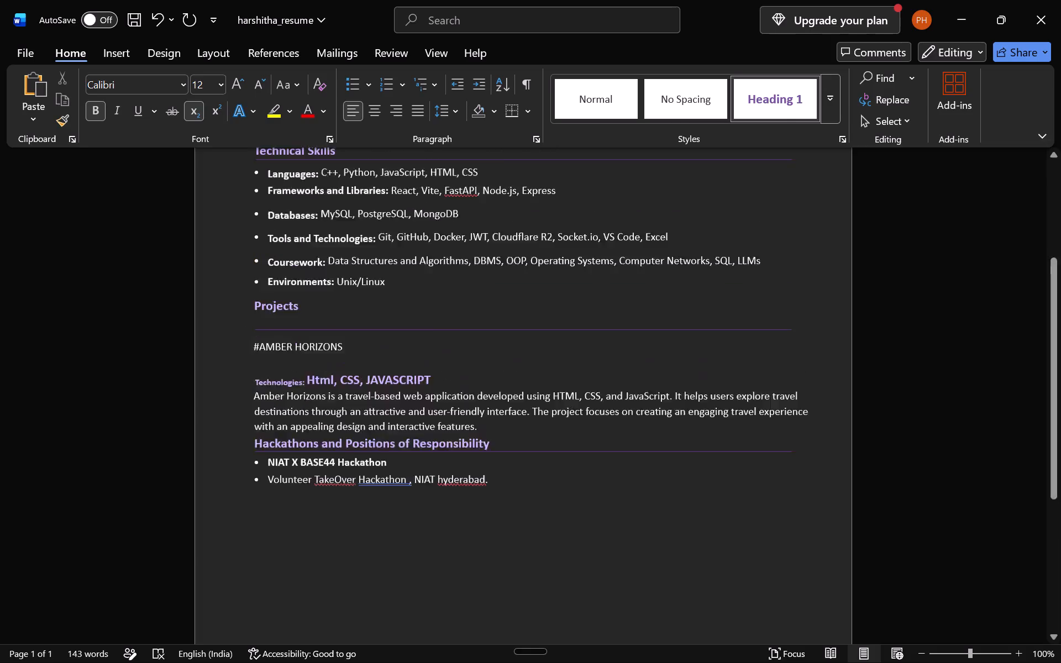
scroll(312, 330, "up", 4)
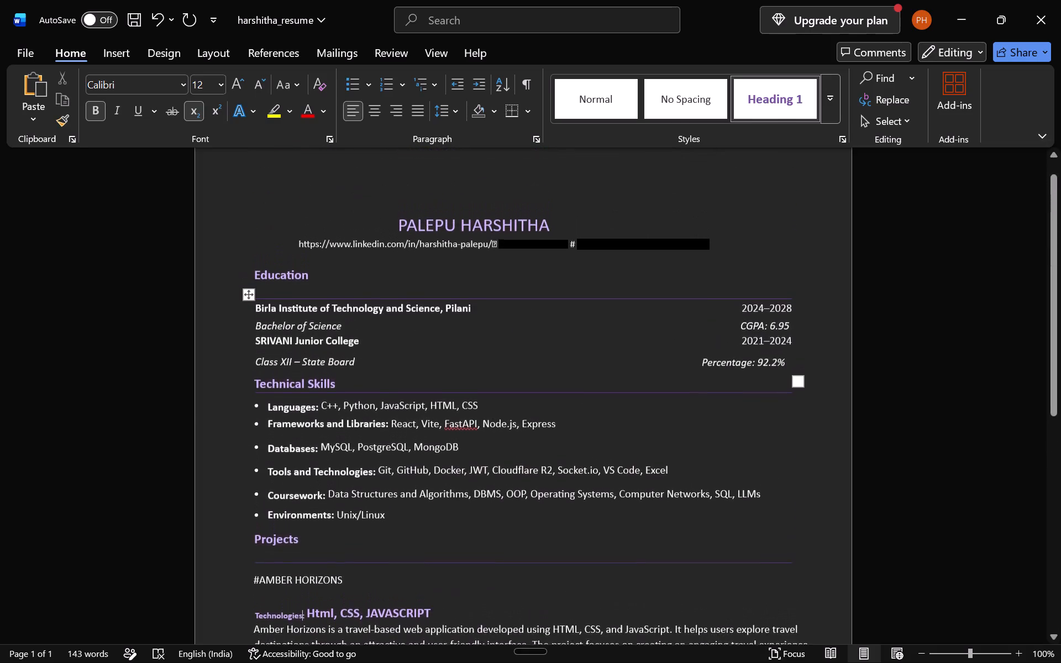
scroll(312, 330, "down", 1)
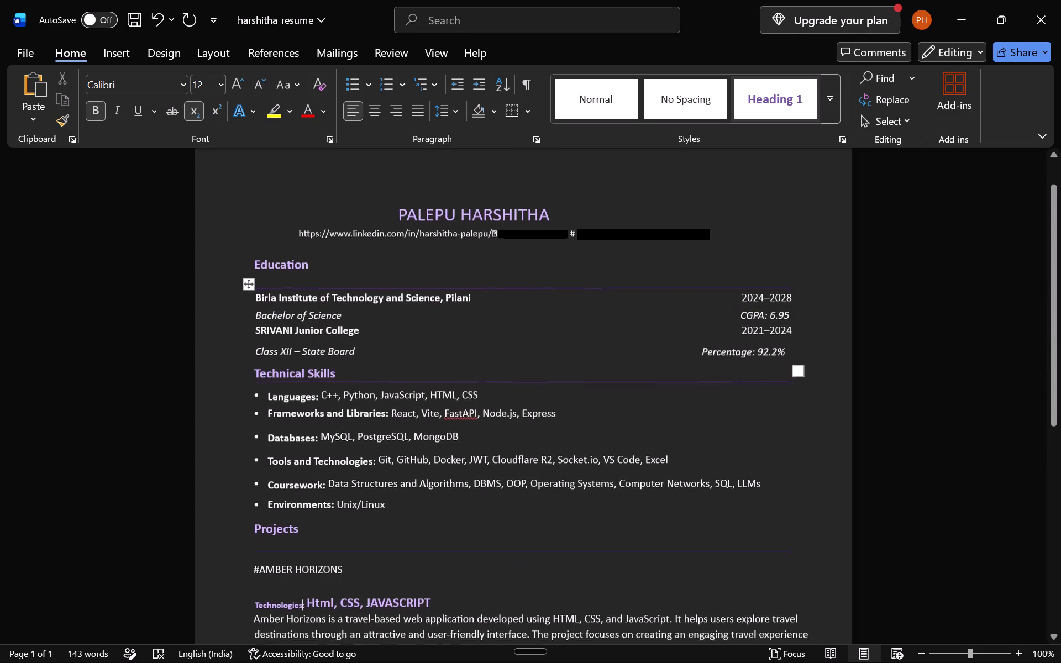
scroll(312, 330, "down", 3)
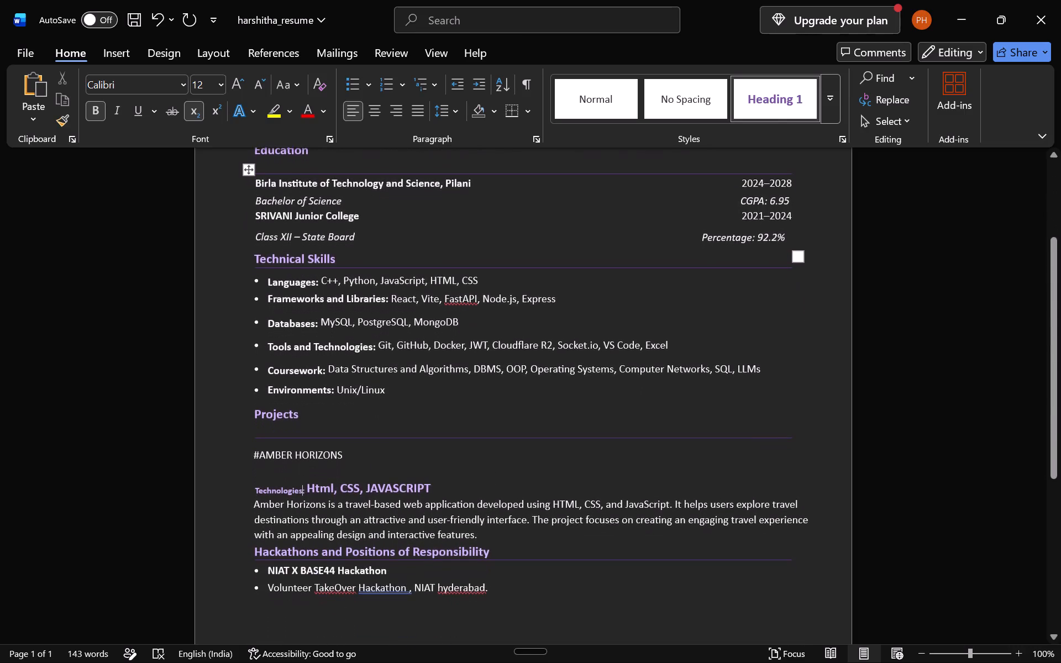
Recheck the Word resume from Hackathons and Positions of Responsibility back up through Projects, Technical Skills and Education to the name and contact line.
scroll(312, 330, "down", 1)
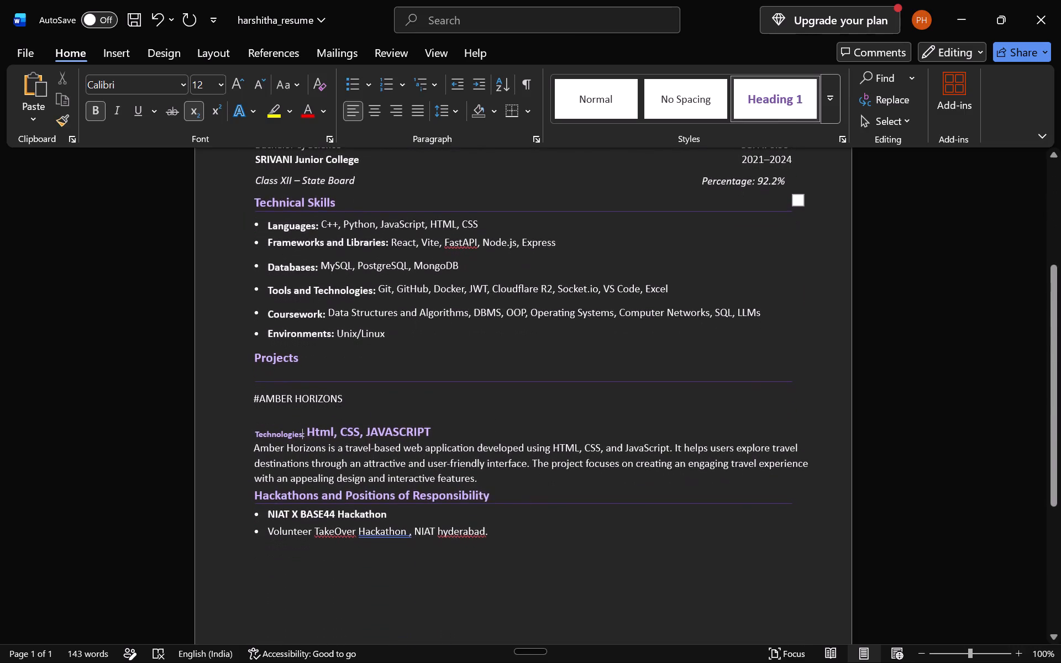
scroll(312, 330, "up", 1)
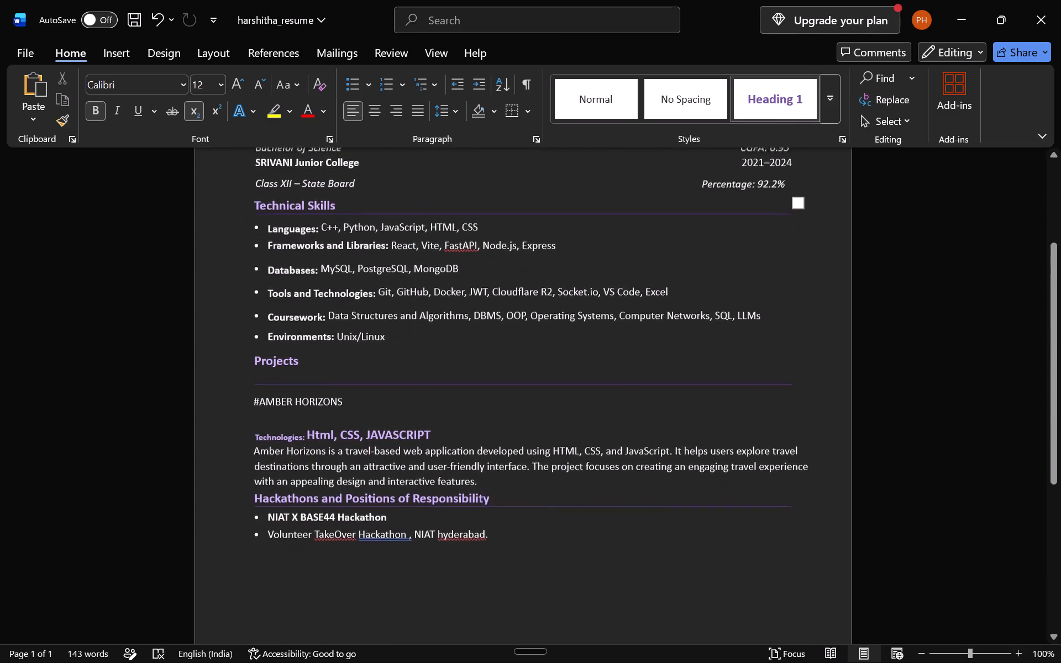
scroll(312, 330, "up", 2)
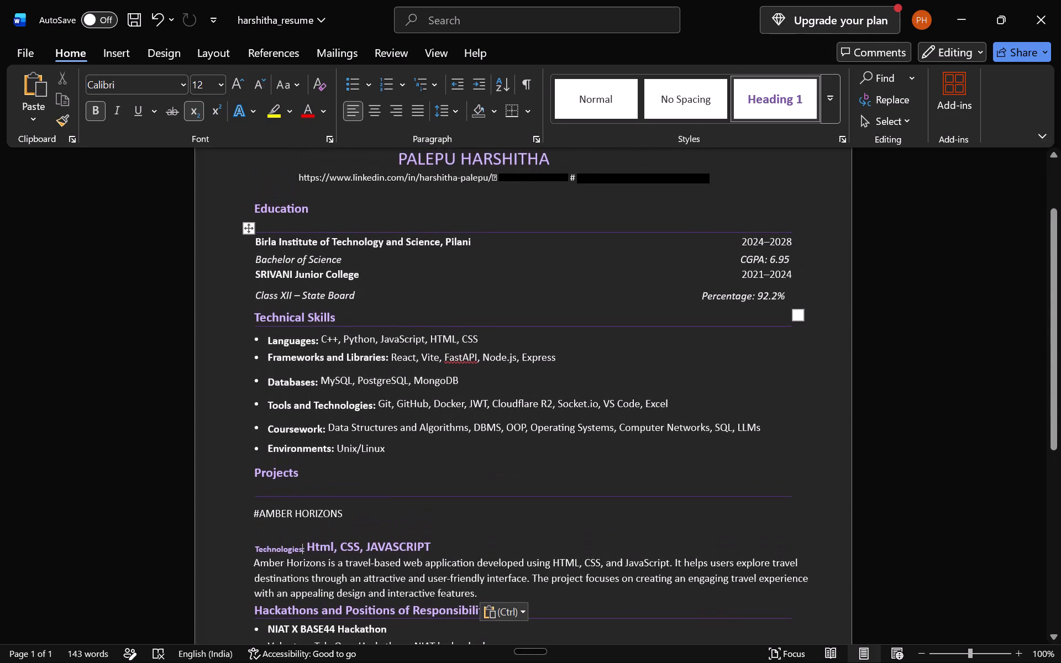
scroll(312, 330, "up", 2)
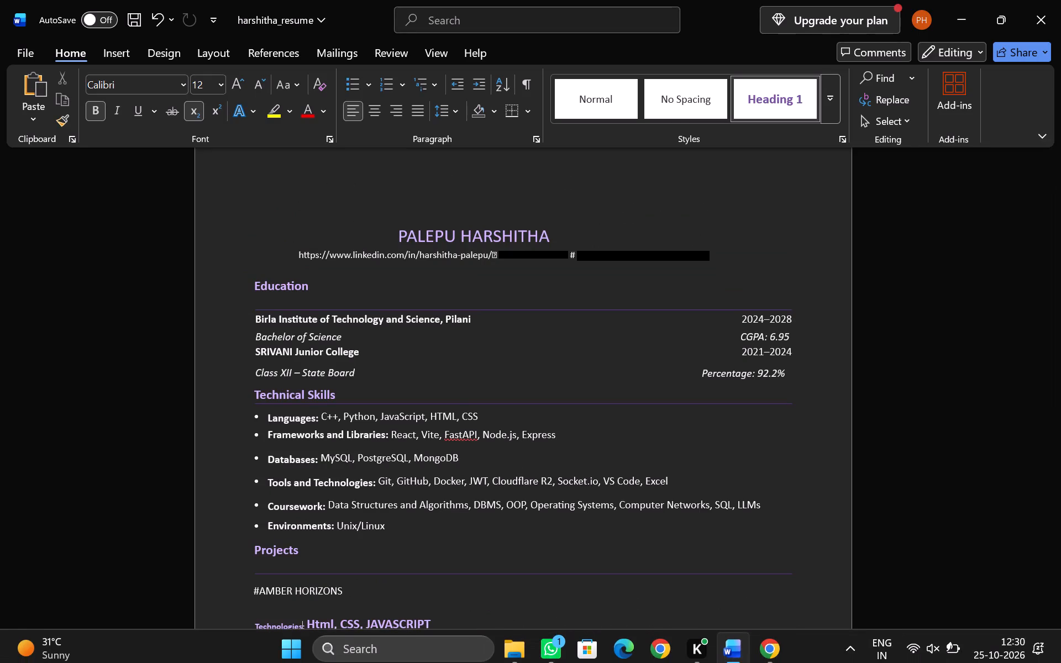
Switch to Chrome and return to the FAANGPath Simple Template resume project in Overleaf.
left_click(761, 637)
scroll(585, 379, "up", 1)
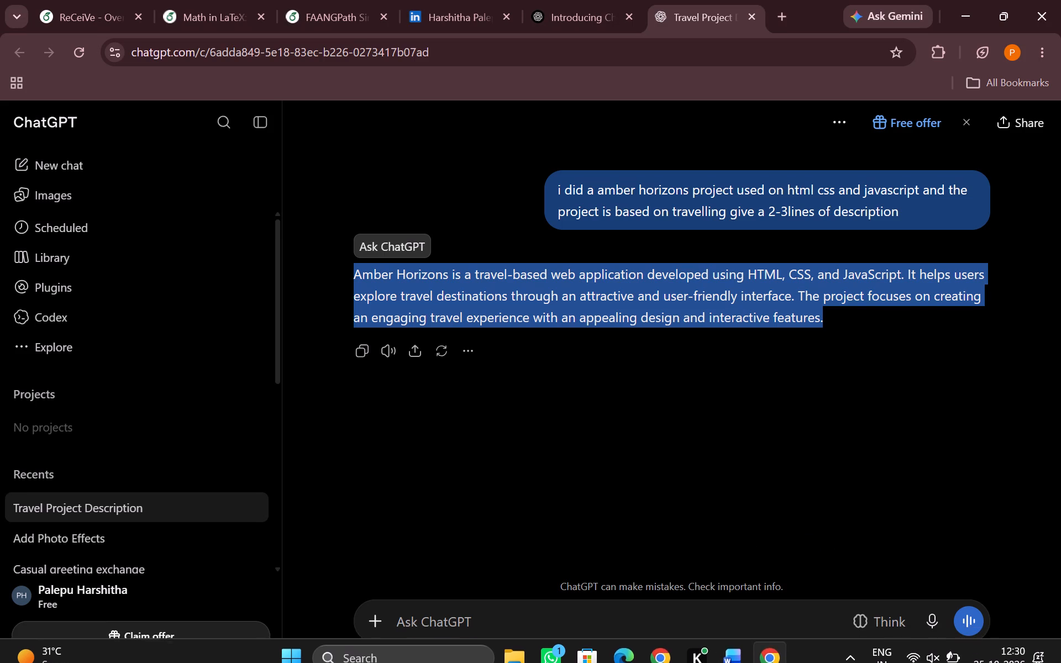
scroll(585, 379, "up", 1)
left_click(353, 0)
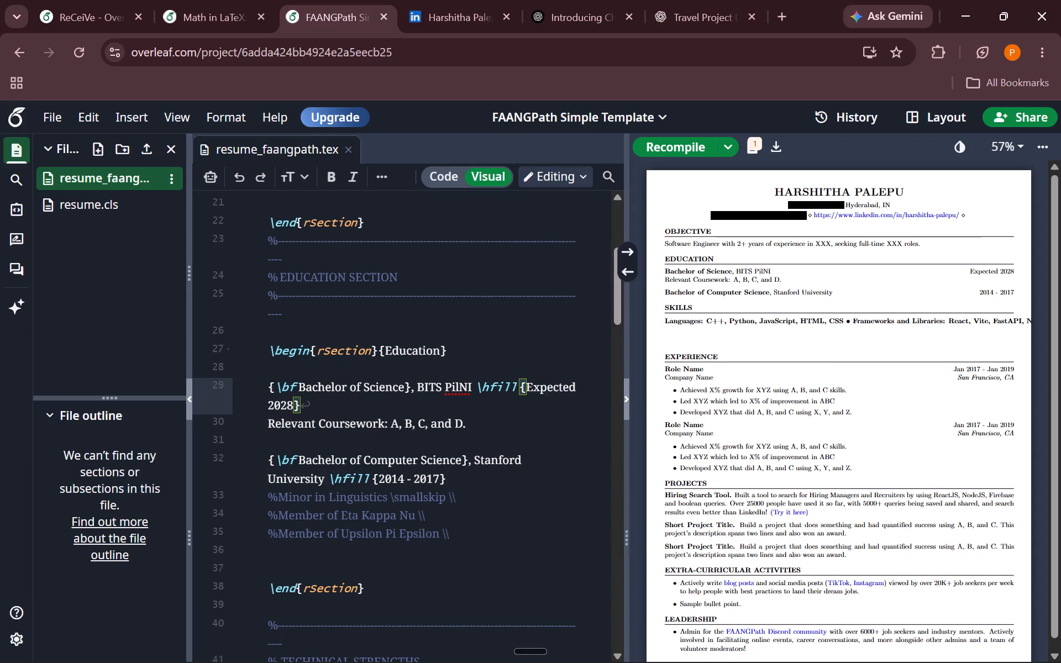
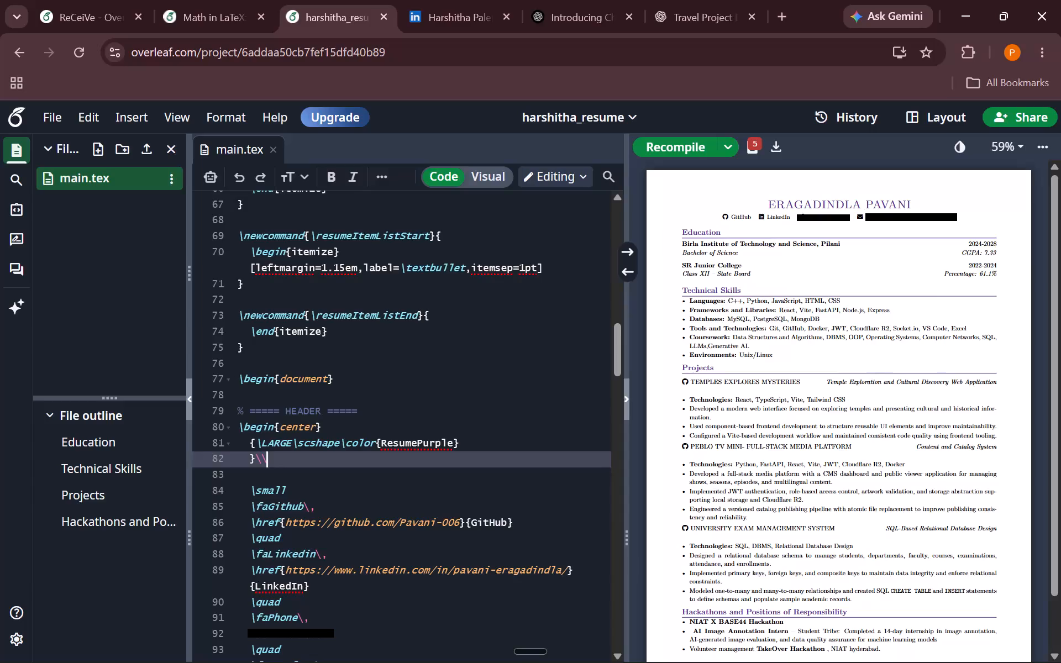
Replace the entire contents of main.tex in the harshitha_resume project with the copied LaTeX resume source.
key("ctrl+a")
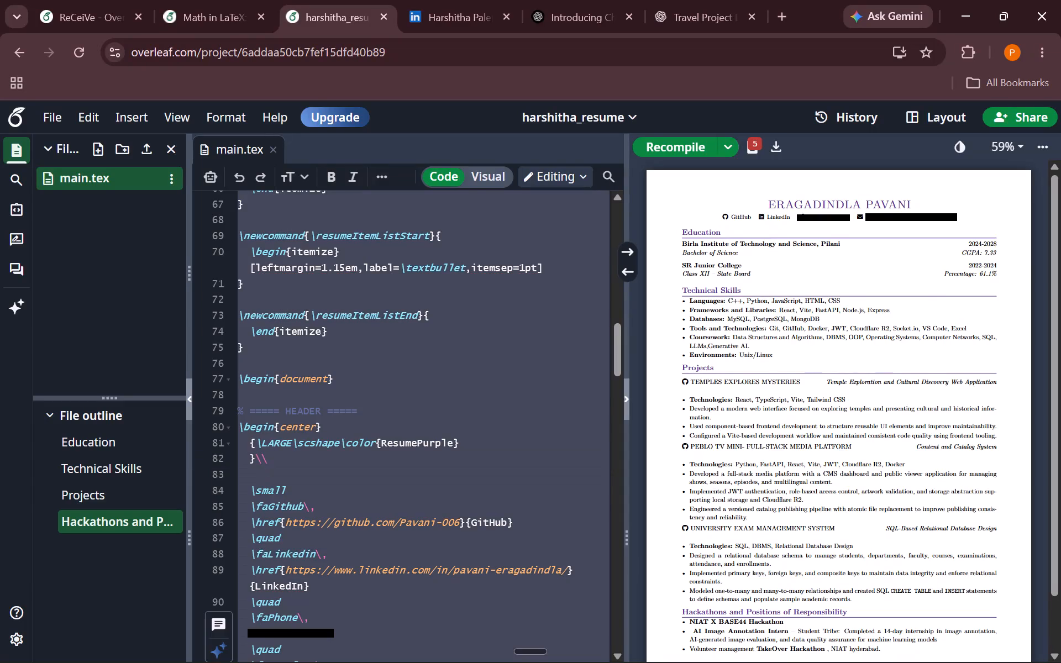
key("ctrl+BackSpace")
key("ctrl+v")
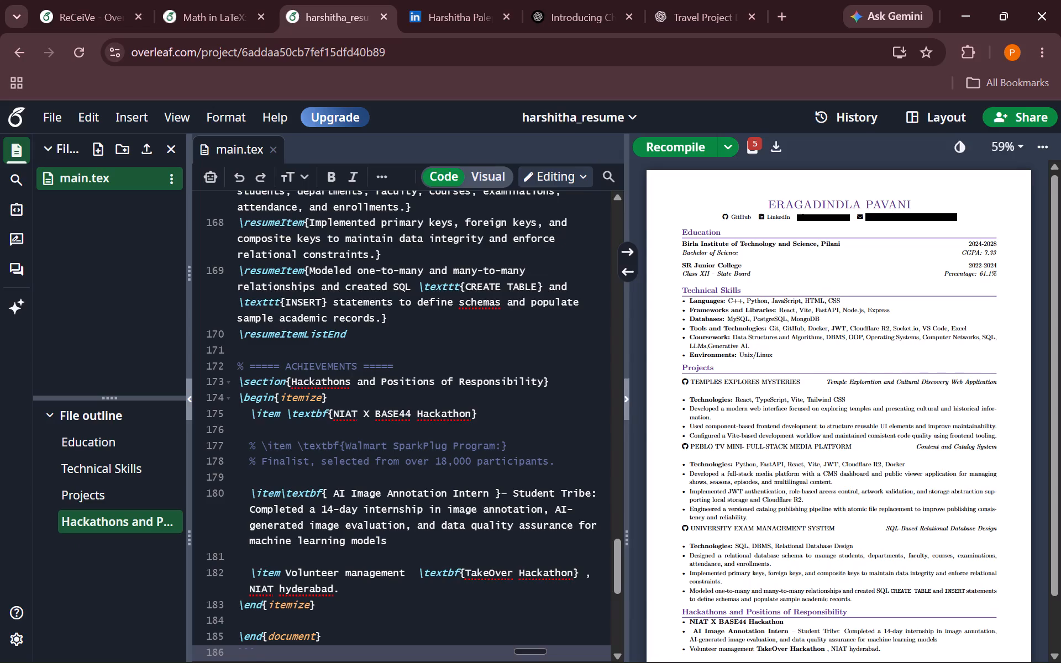
Jump from the name heading in the compiled resume to its line in the header source code.
double_click(891, 208)
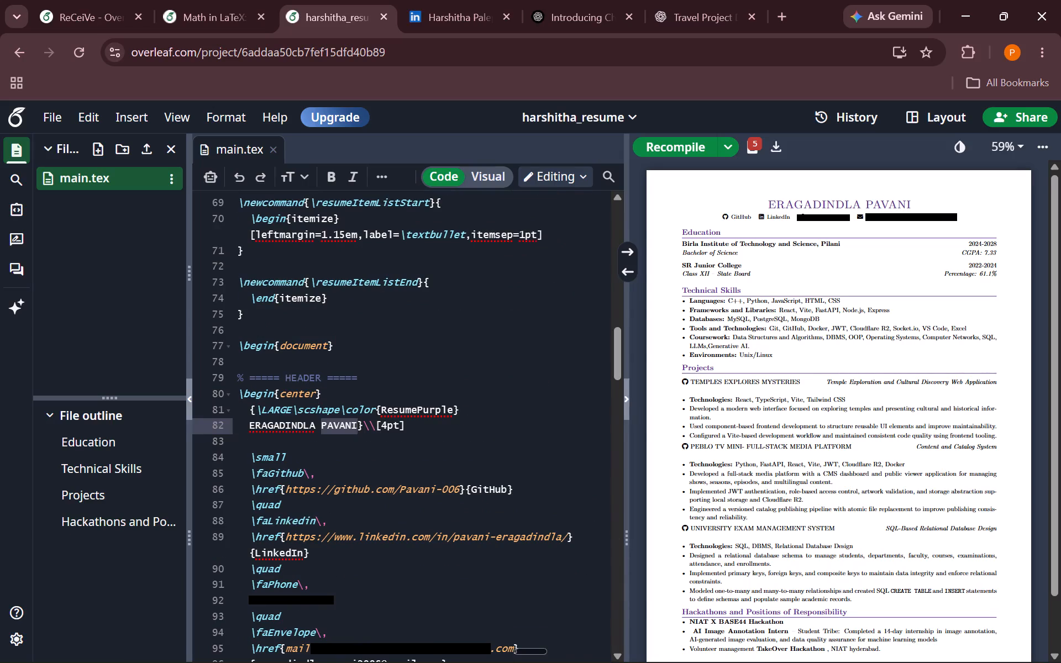
Replace the name in the header of main.tex with the new resume owner's full name in capitals.
key("BackSpace")
key("BackSpace")
key("BackSpace")
key("BackSpace")
key("BackSpace")
key("BackSpace")
key("BackSpace")
key("BackSpace")
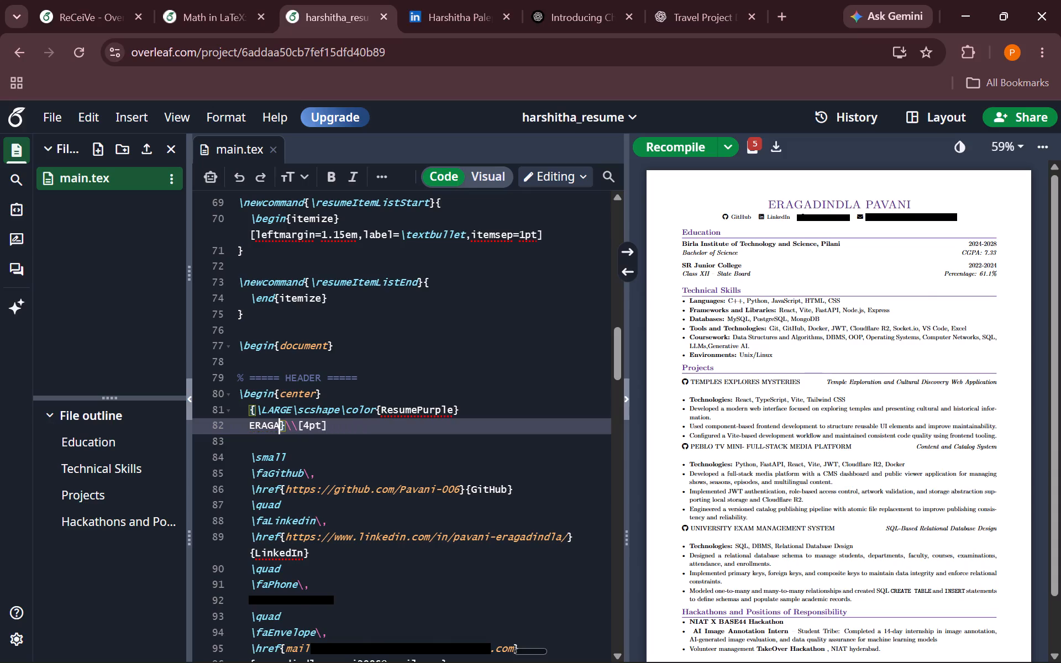
key("BackSpace")
key("BackSpace")
key("BackSpace")
key("BackSpace")
key("BackSpace")
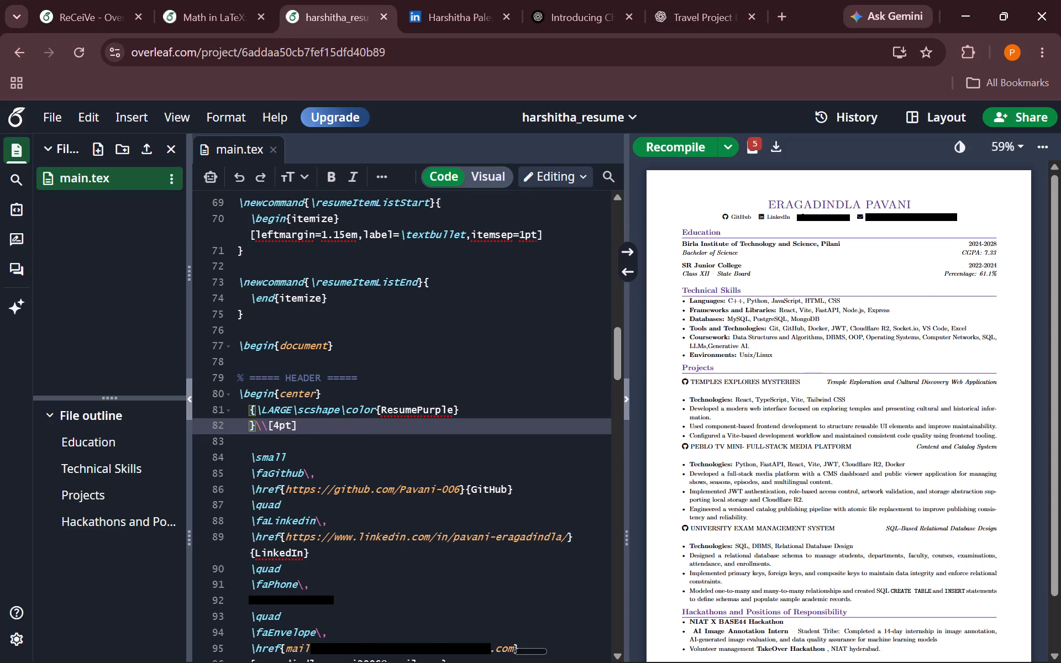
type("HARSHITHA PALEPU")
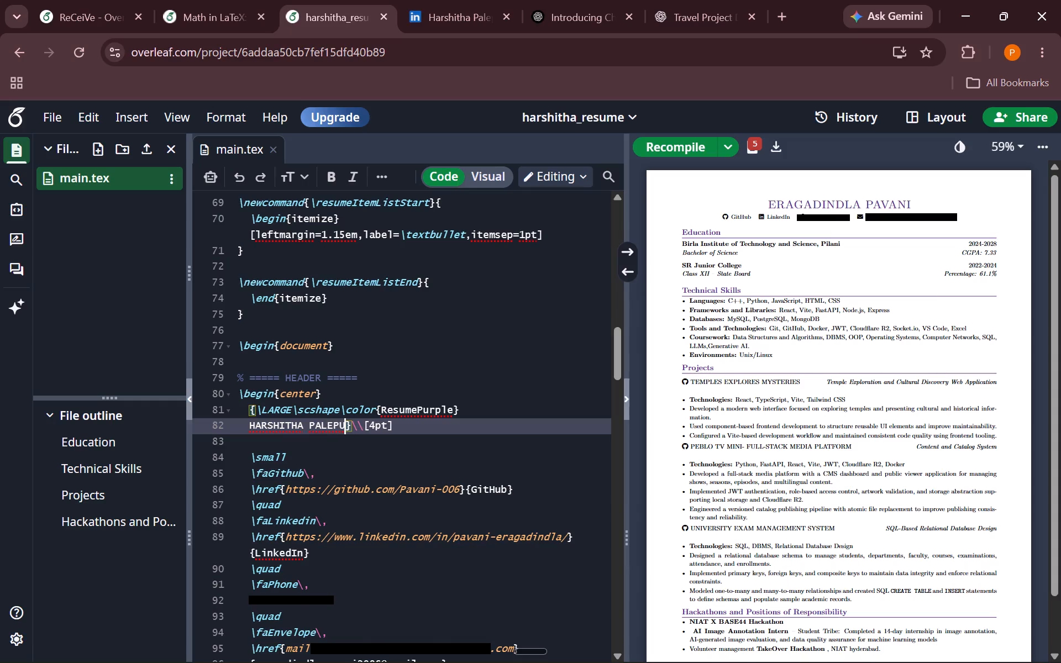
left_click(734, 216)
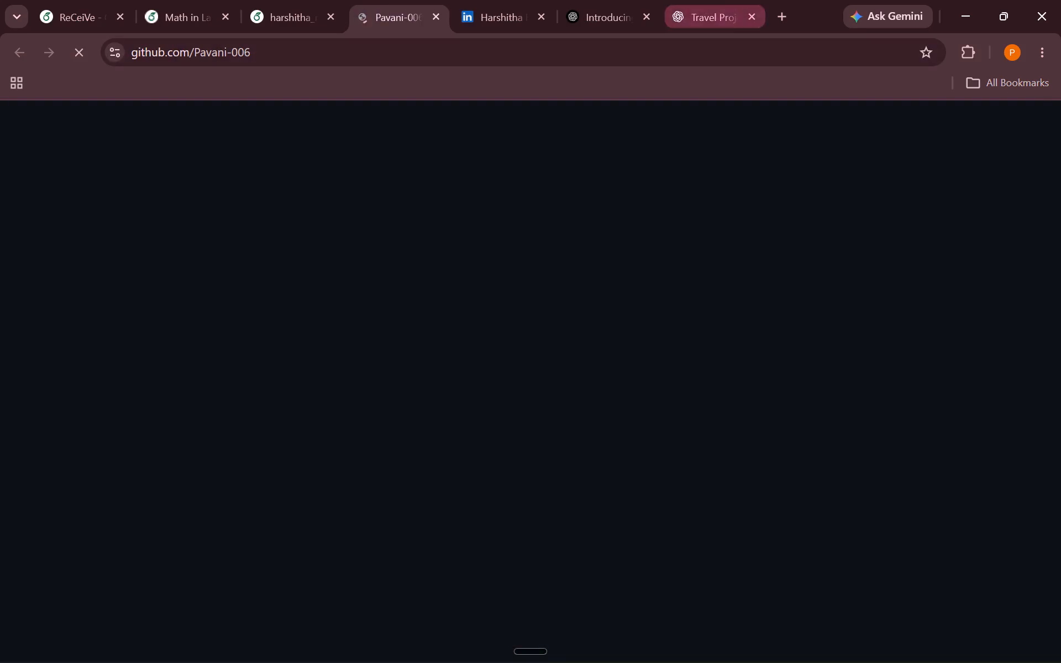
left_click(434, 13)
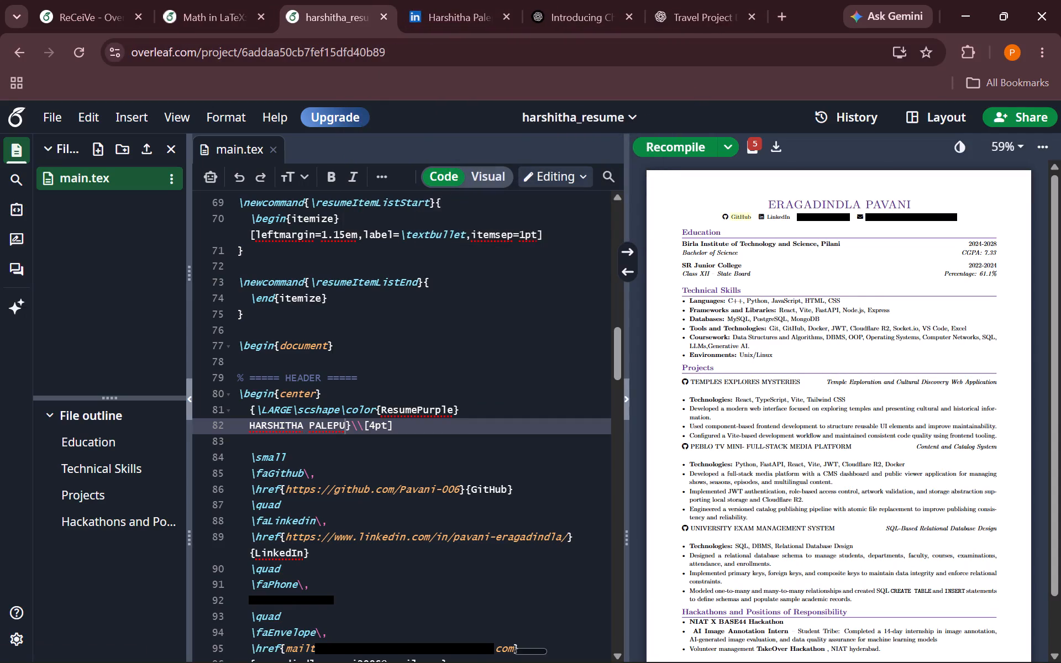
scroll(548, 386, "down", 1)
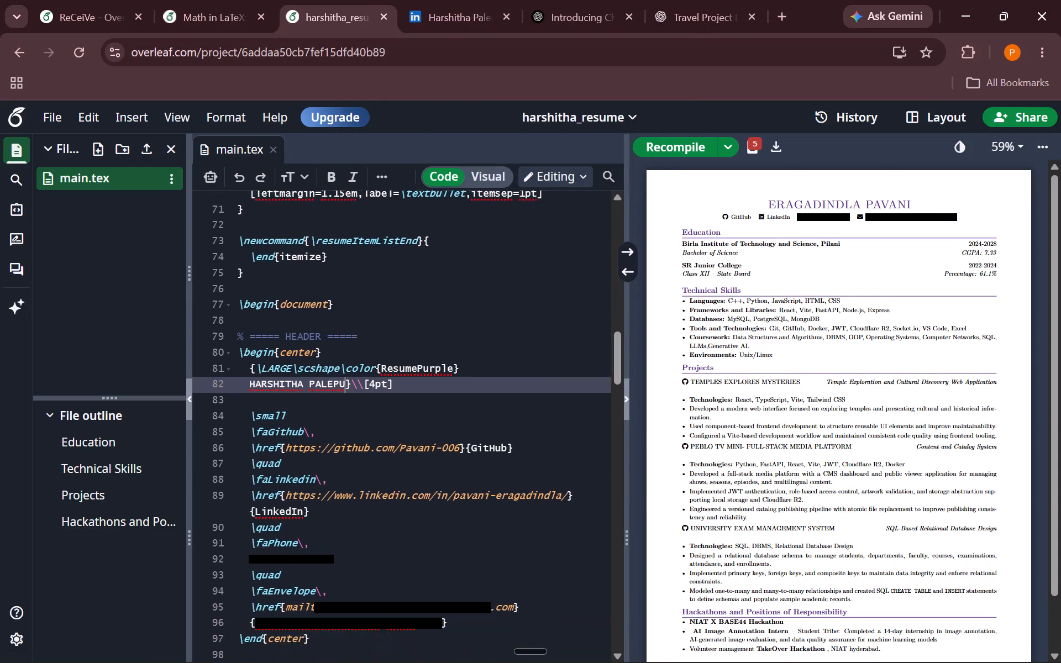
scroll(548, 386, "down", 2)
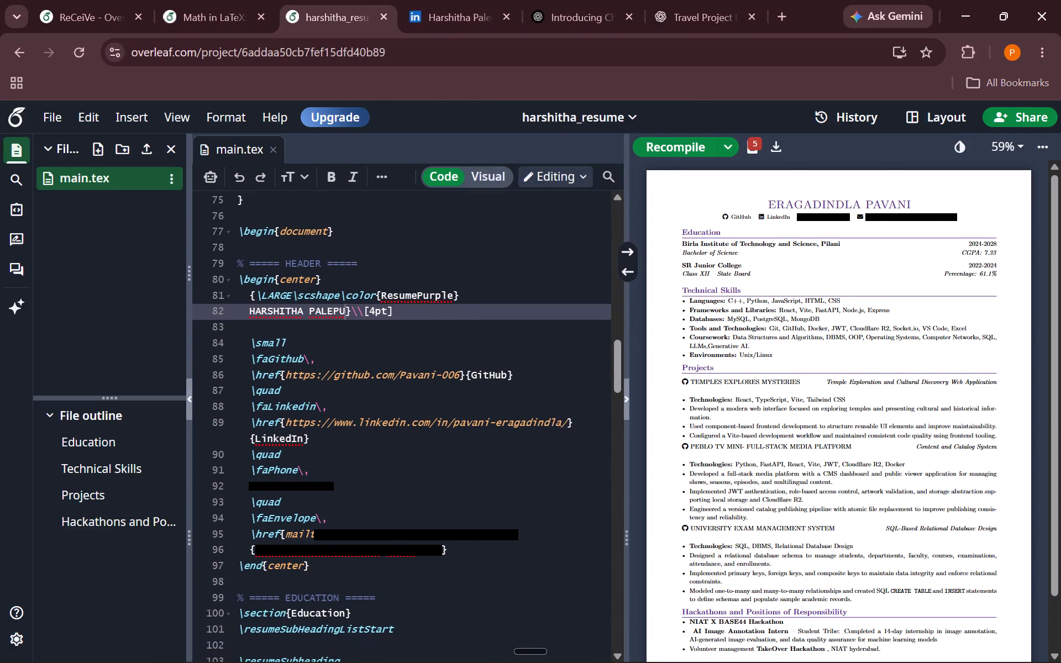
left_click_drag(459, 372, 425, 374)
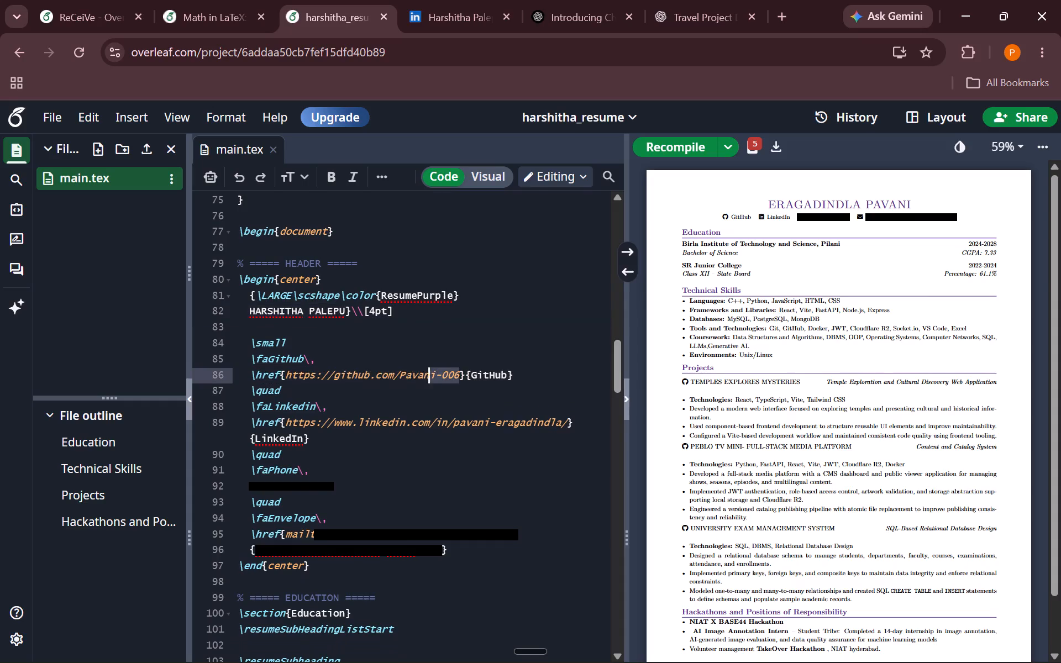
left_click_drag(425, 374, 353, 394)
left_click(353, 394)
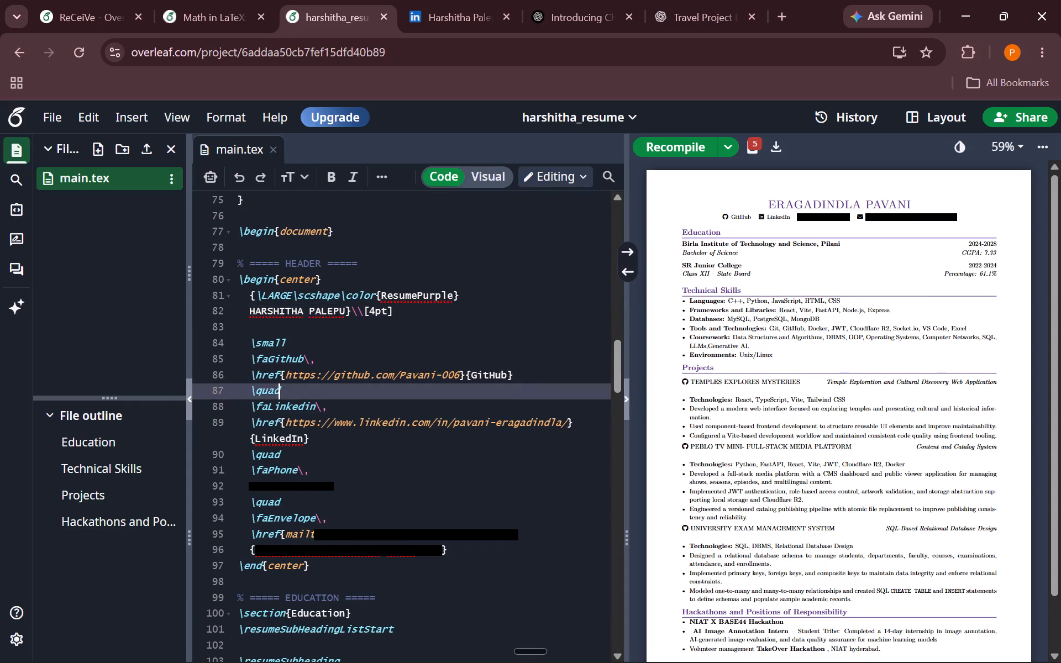
Close the two ChatGPT browser tabs, including the travel project chat.
left_click(749, 17)
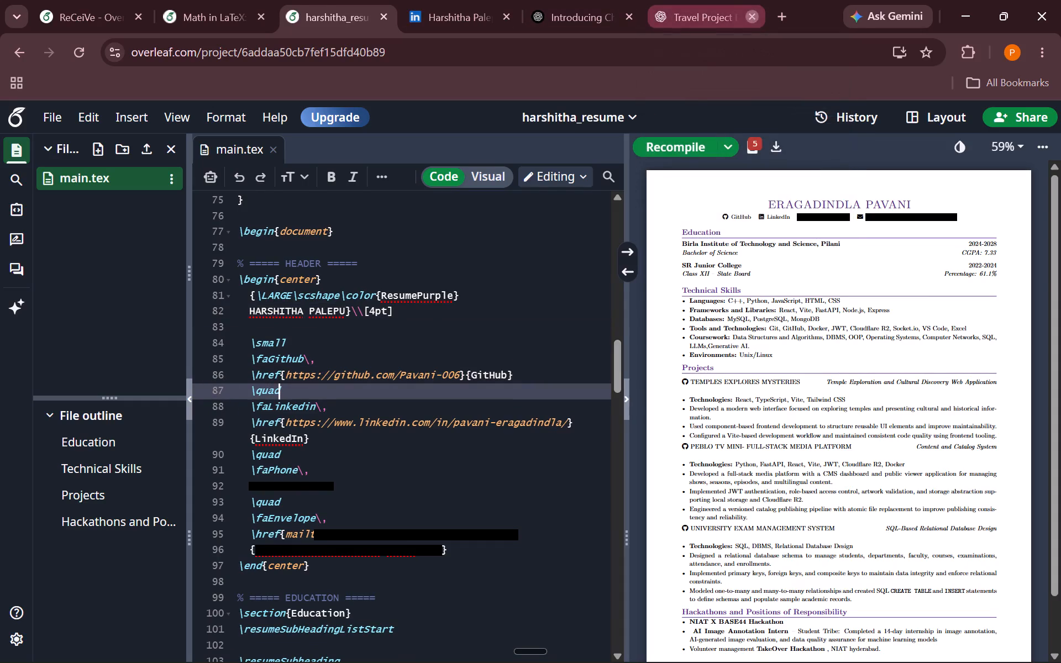
left_click(753, 17)
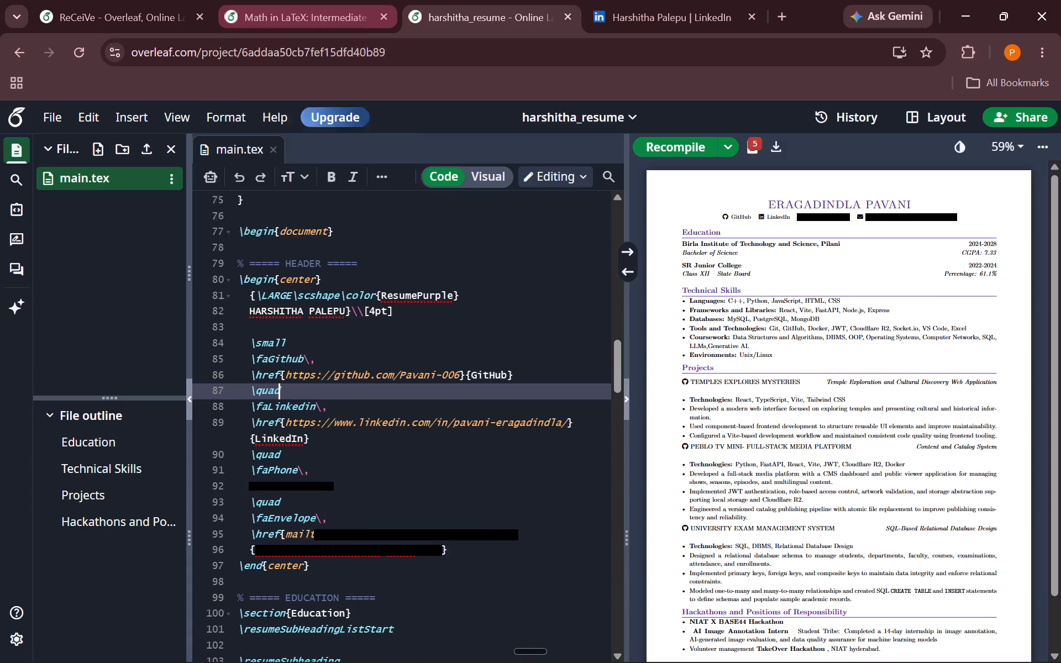
Copy the owner's LinkedIn profile URL and replace the LinkedIn link address in the main.tex header with it.
left_click(656, 0)
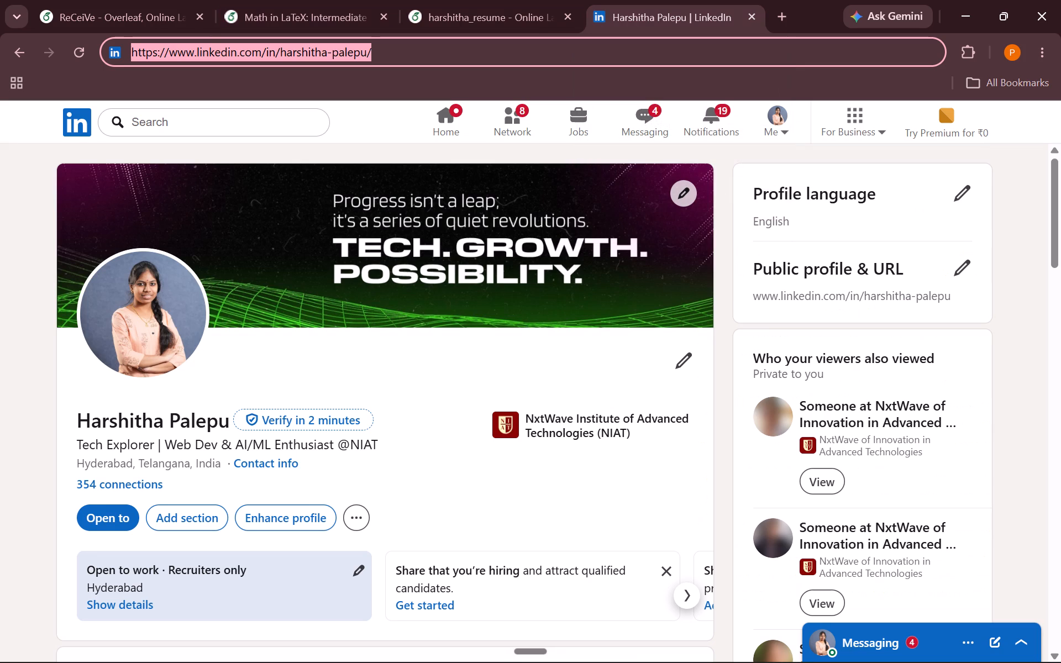
left_click(471, 0)
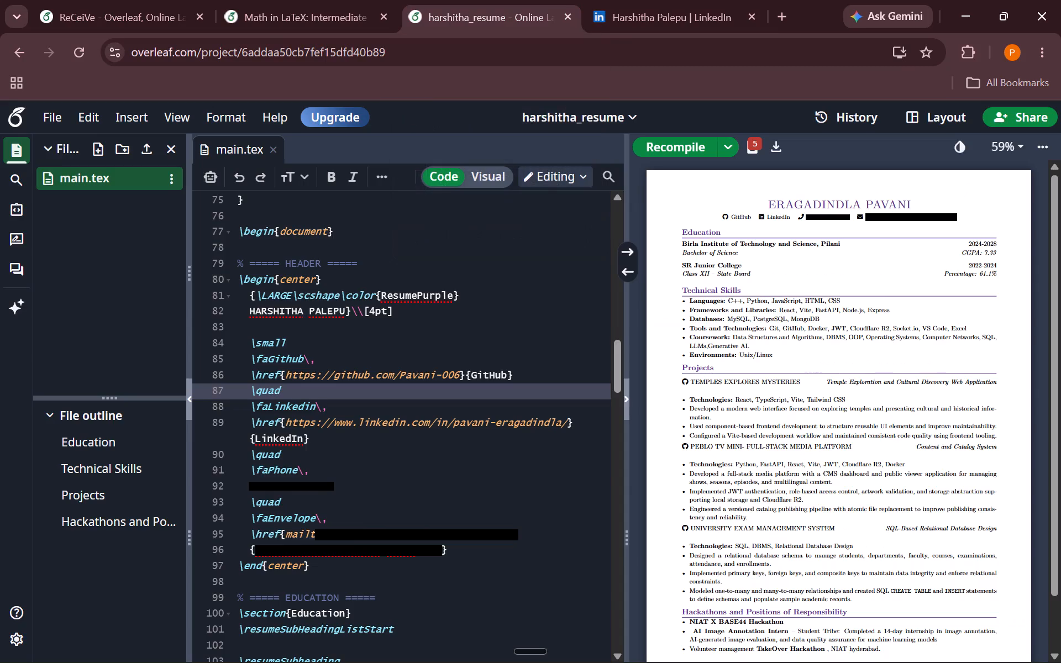
left_click(618, 0)
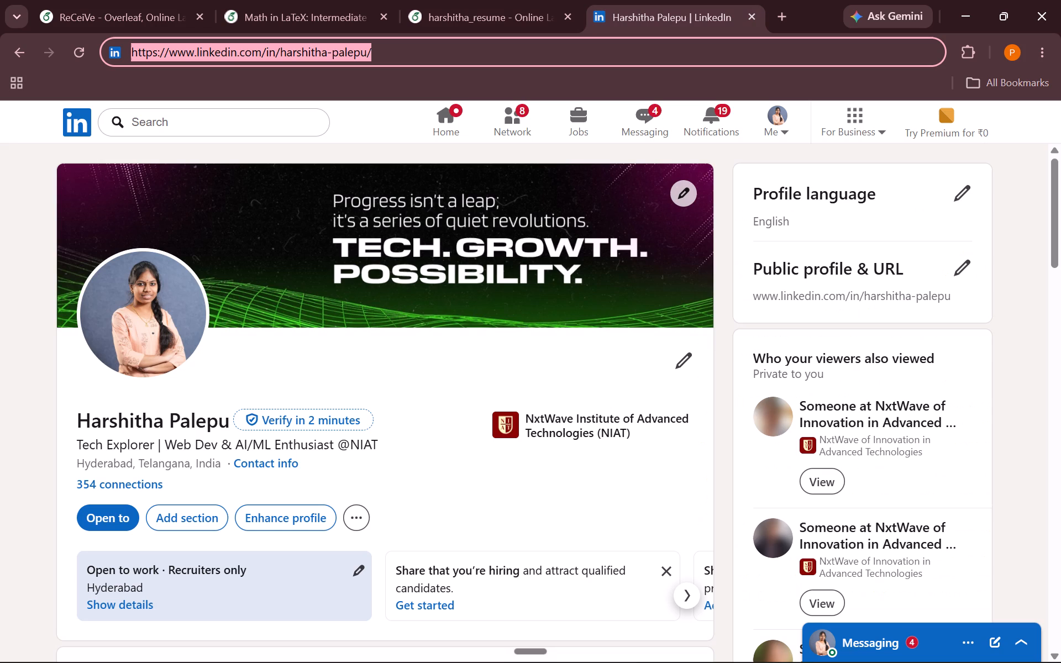
key("ctrl+c")
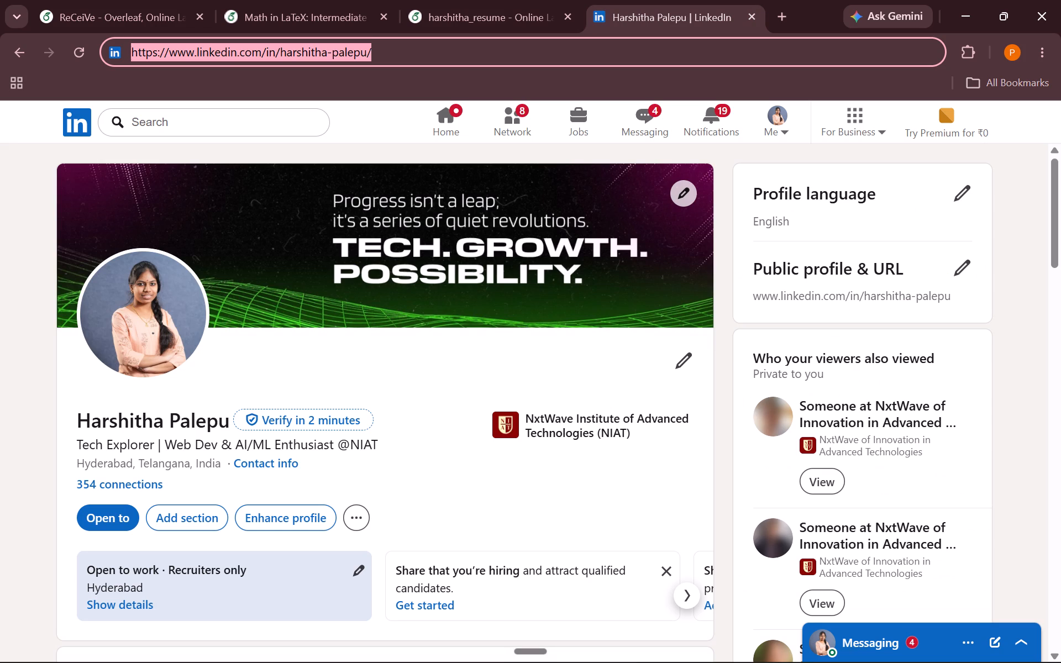
left_click(435, 1)
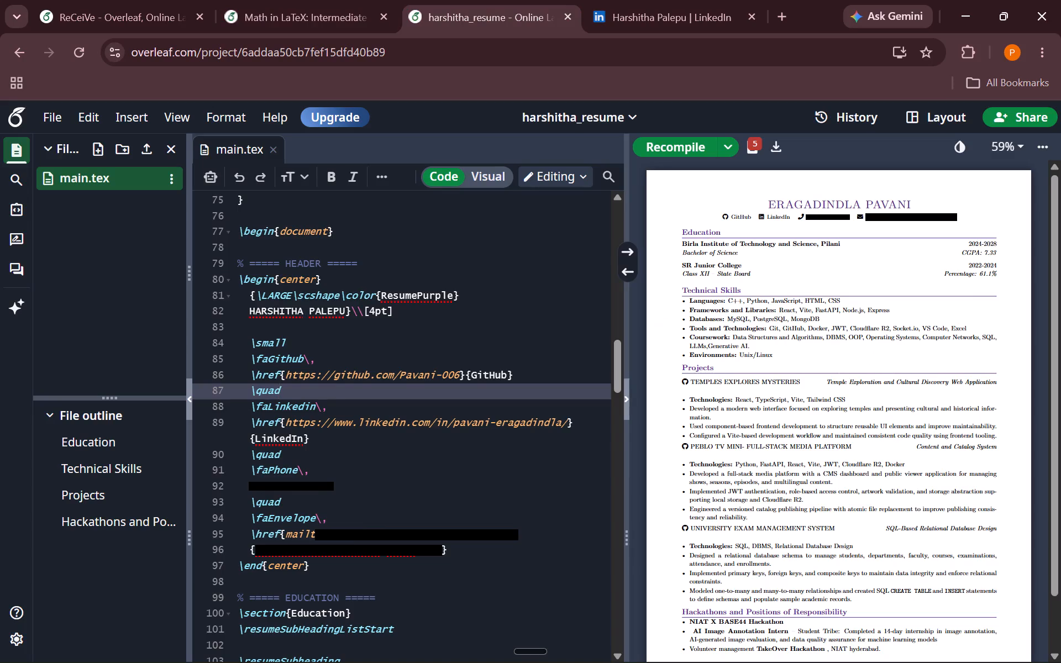
left_click_drag(569, 426, 448, 431)
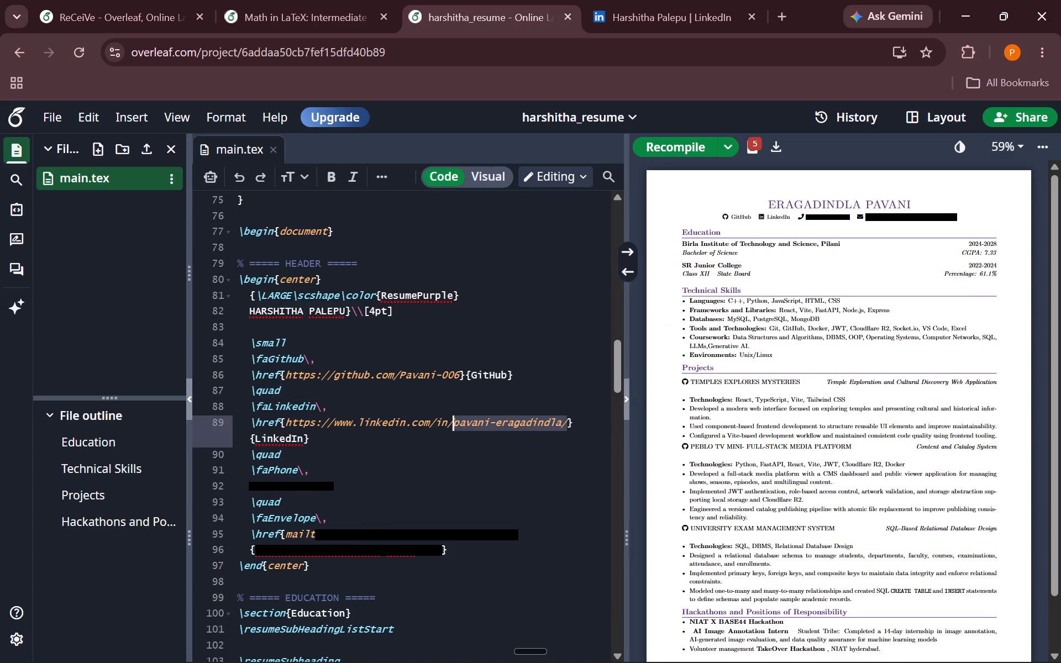
left_click_drag(448, 431, 285, 423)
key("BackSpace")
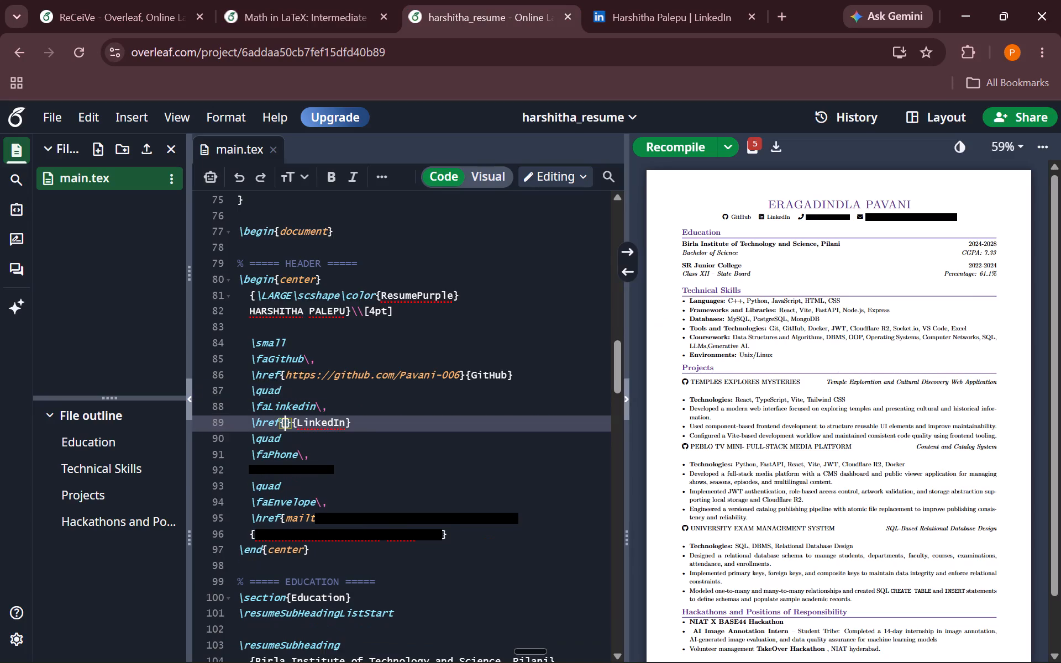
key("ctrl+v")
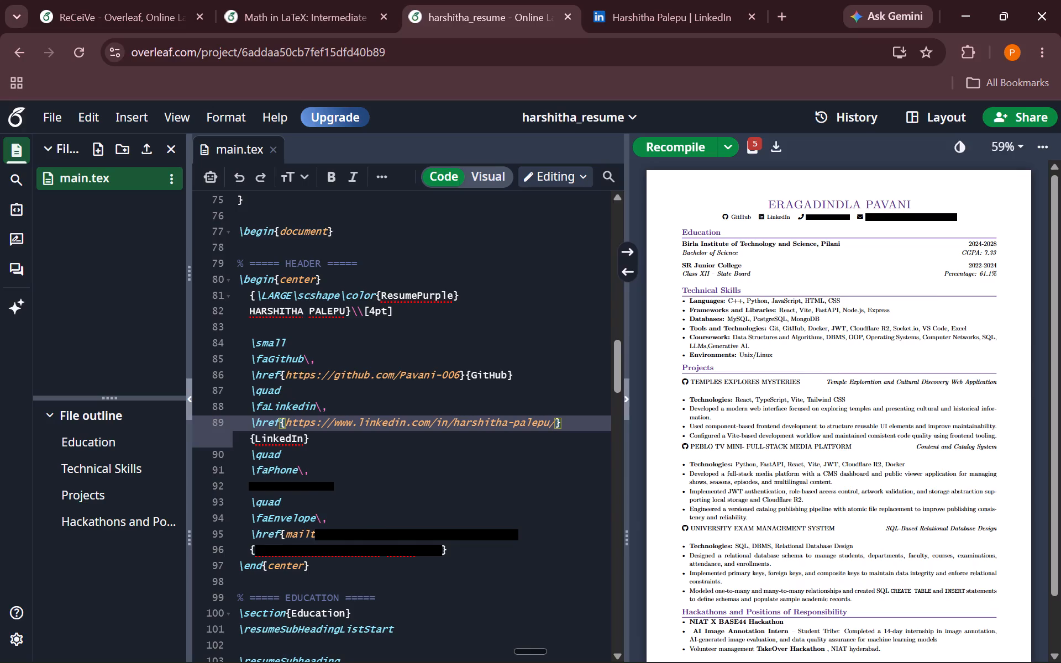
Search Google for GITHUB in a new browser tab and open the GitHub website from the results.
left_click(784, 17)
left_click(535, 347)
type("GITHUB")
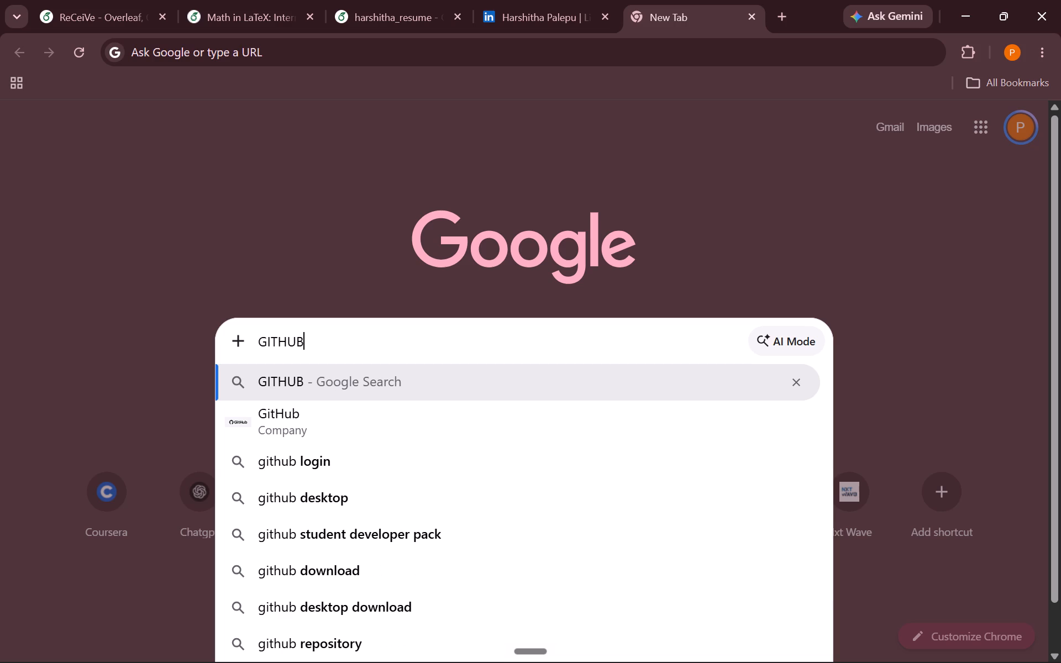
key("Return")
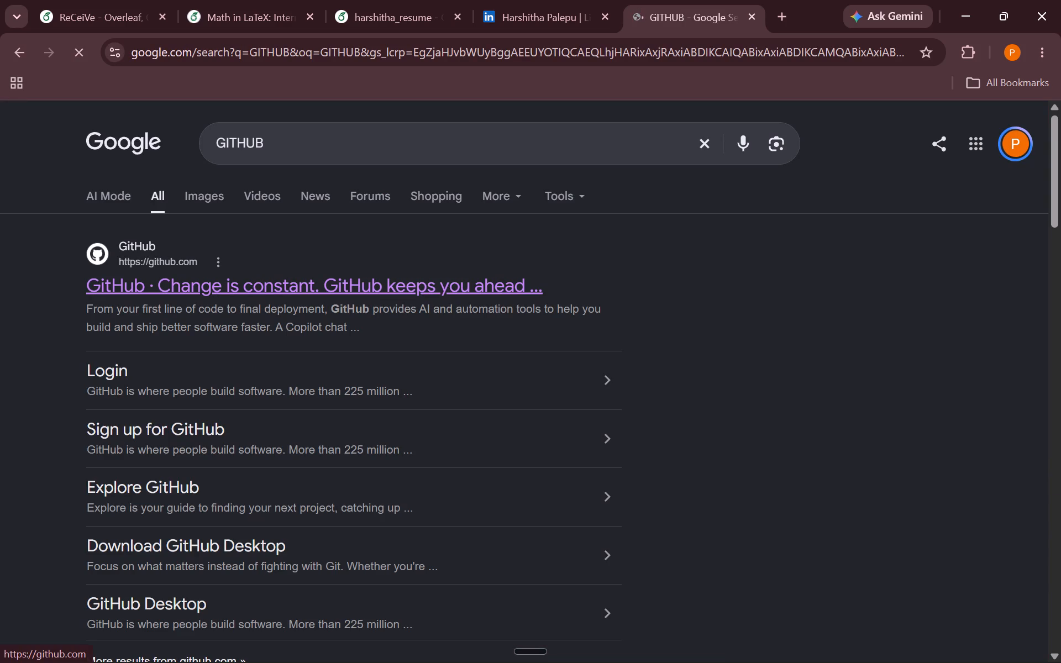
left_click(452, 285)
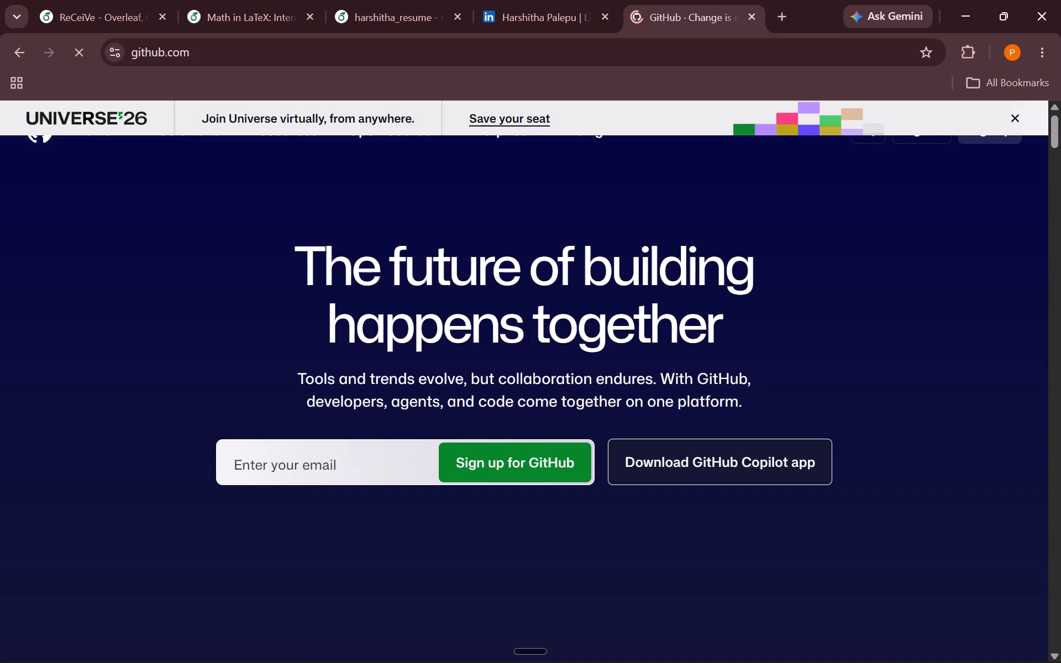
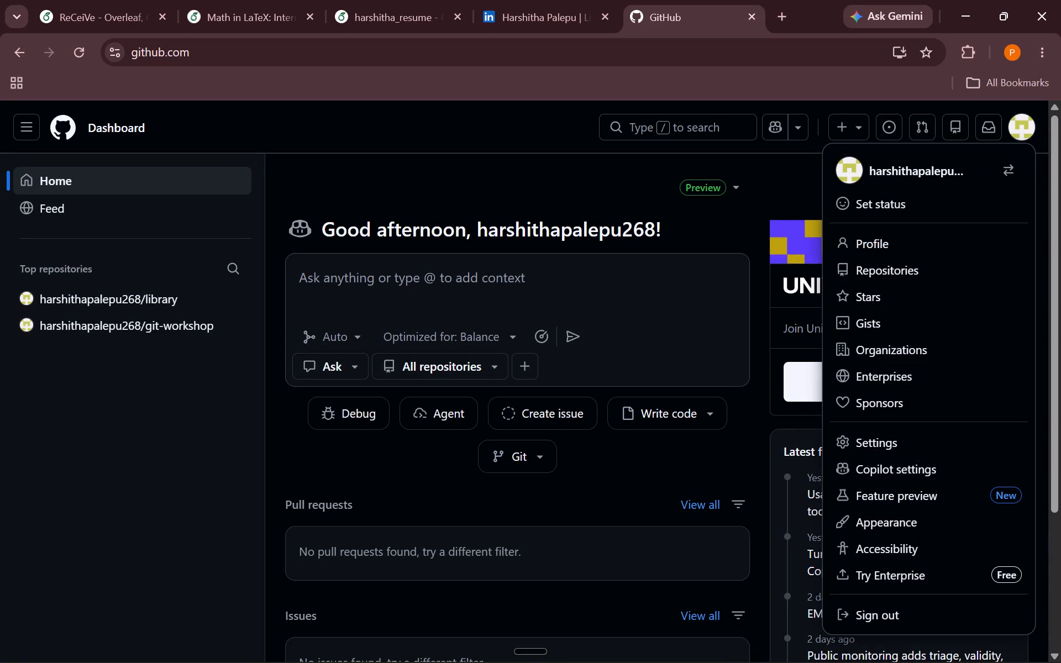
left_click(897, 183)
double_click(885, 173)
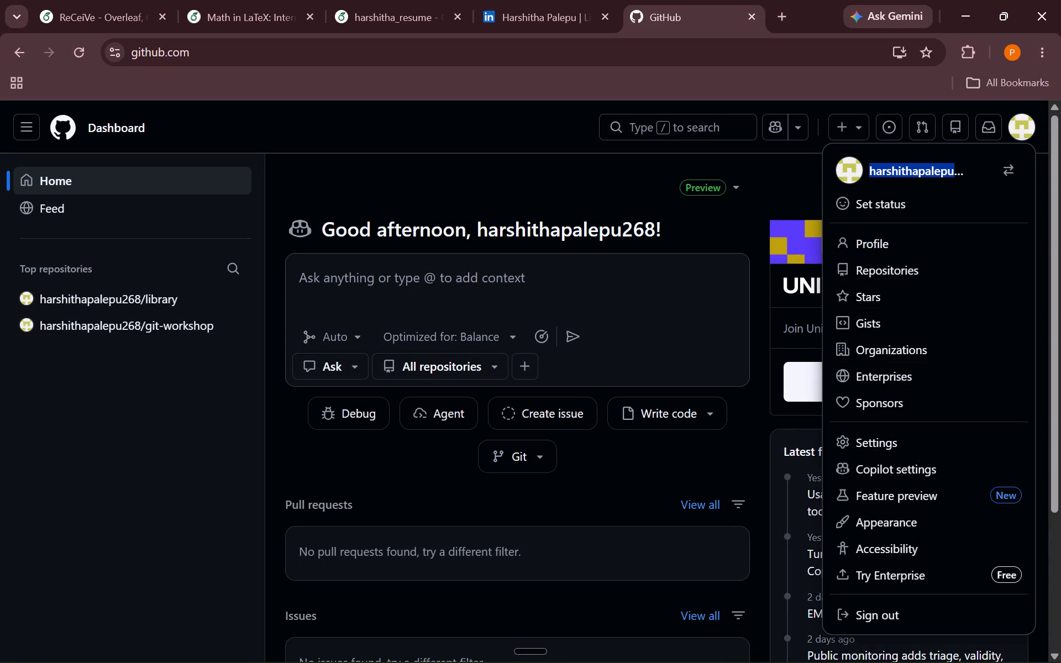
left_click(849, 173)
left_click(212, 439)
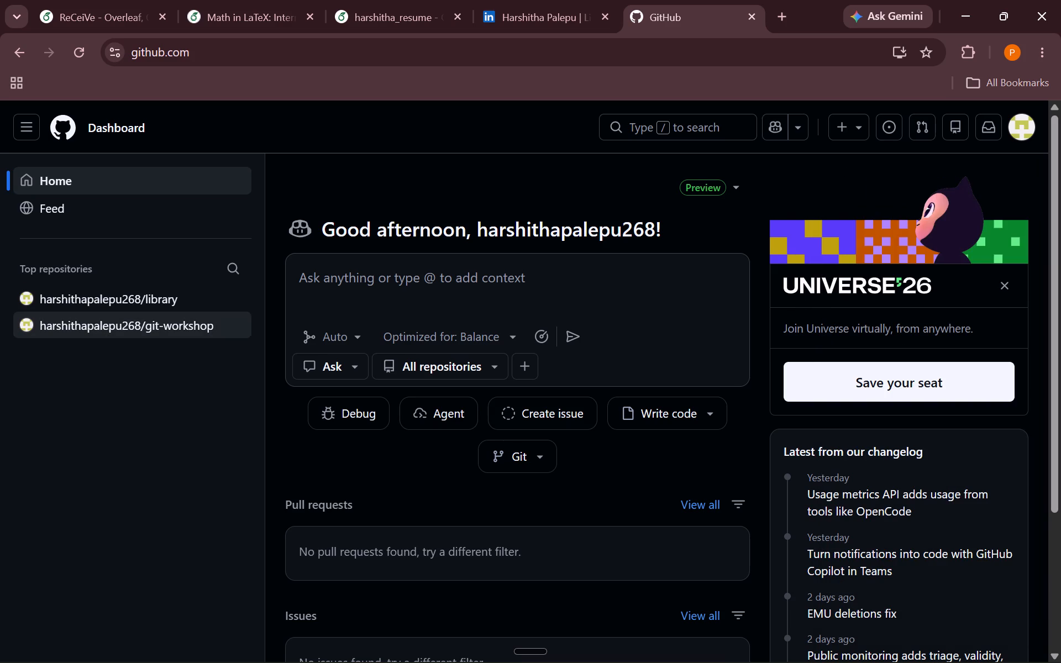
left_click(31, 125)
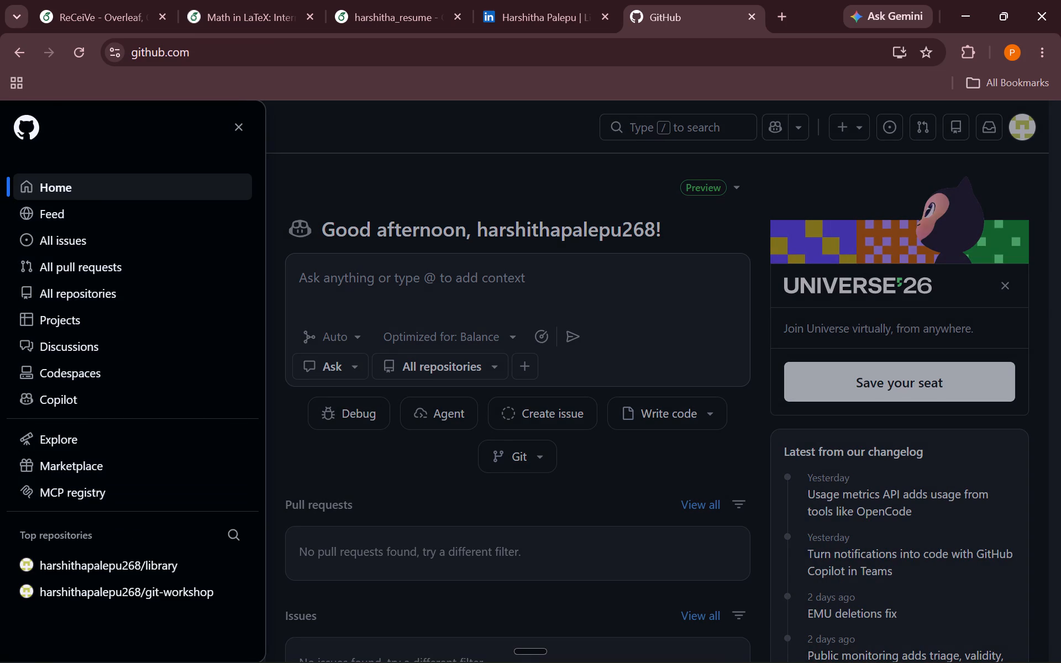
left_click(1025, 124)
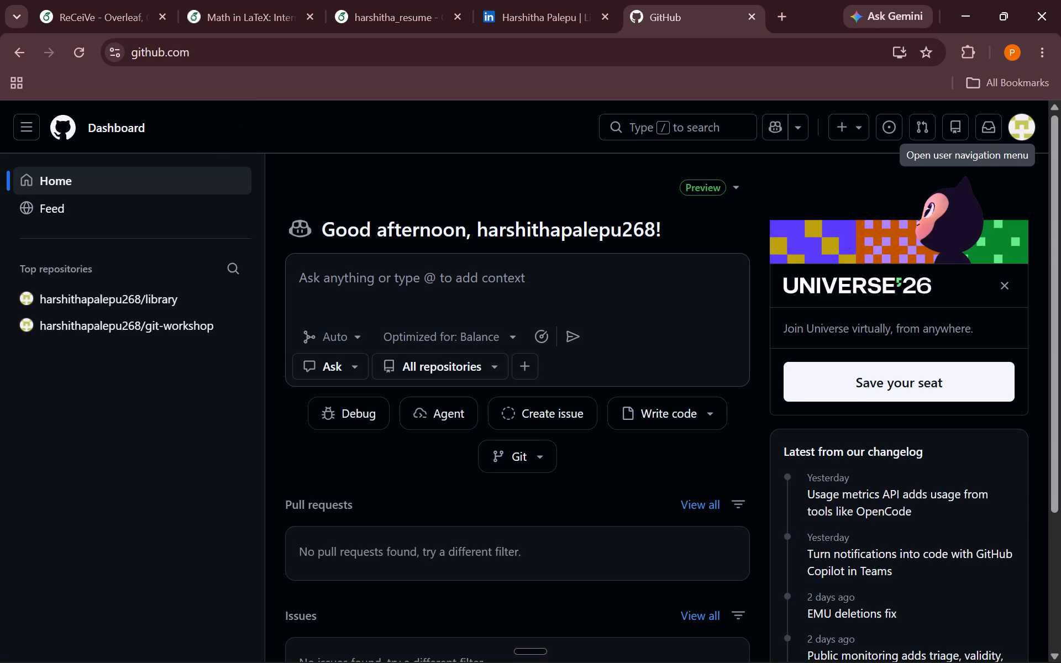
Open the owner's GitHub profile, copy its URL and replace the GitHub link address in the main.tex header with it.
left_click(1025, 124)
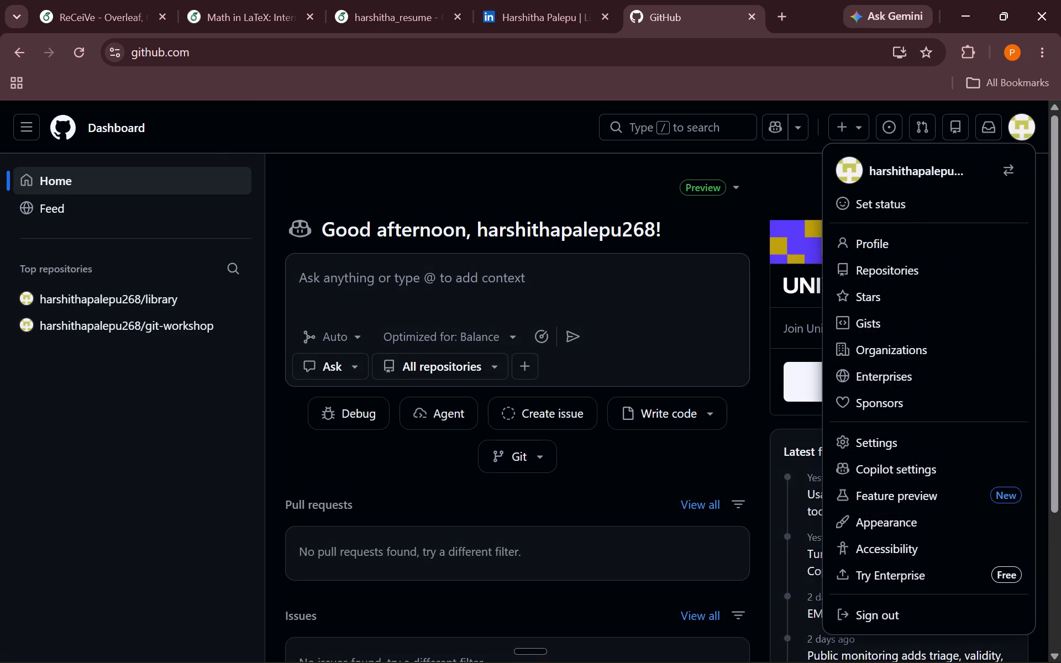
left_click(874, 239)
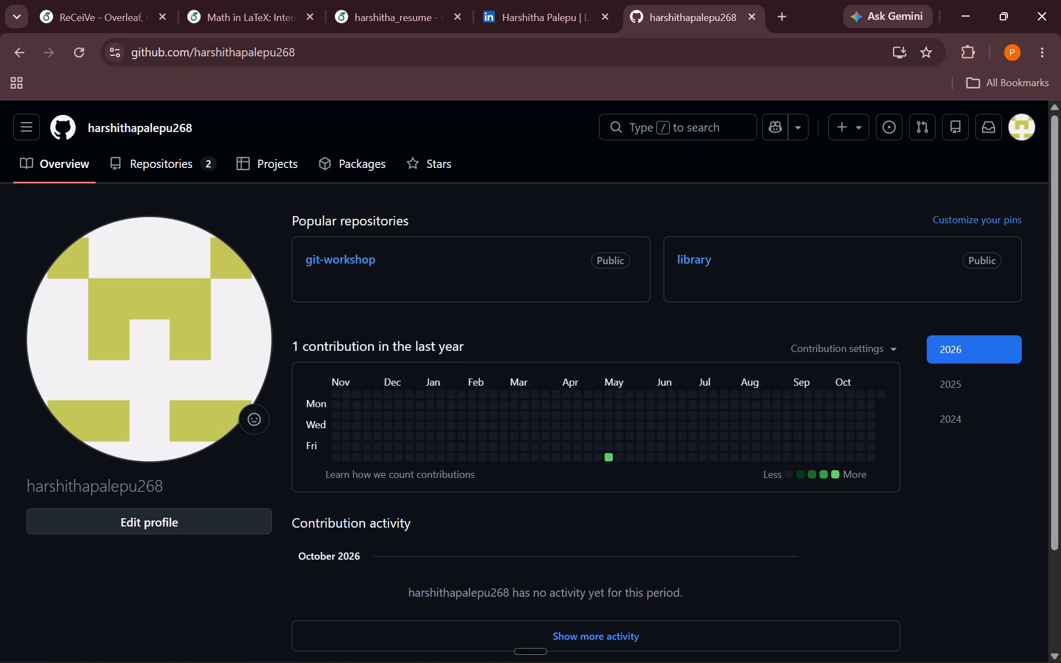
left_click_drag(302, 54, 104, 46)
key("ctrl+c")
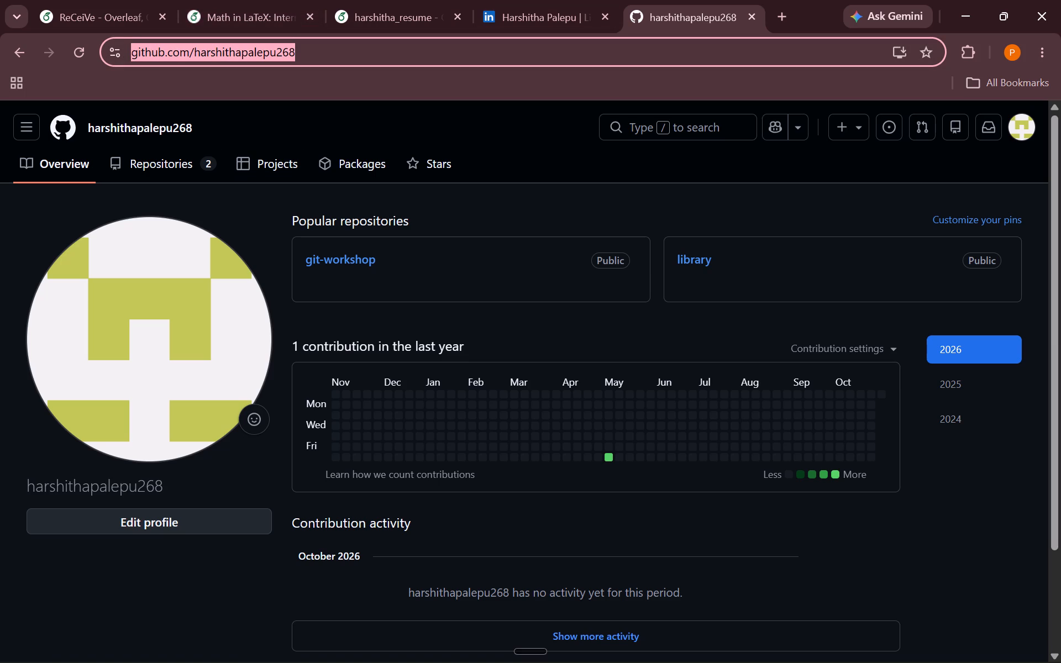
left_click(379, 0)
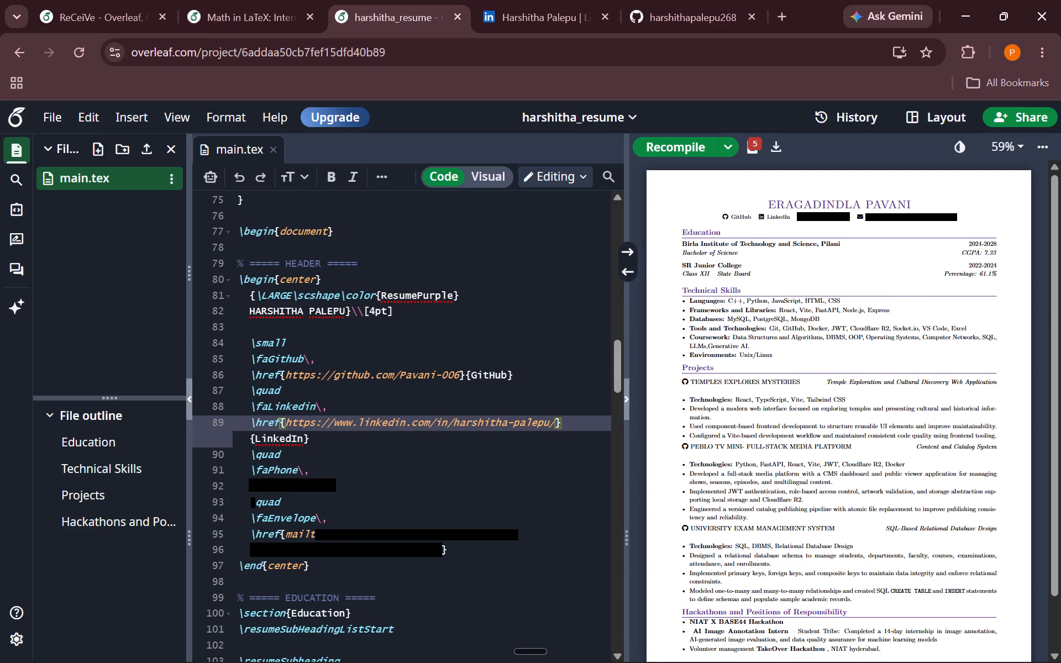
left_click_drag(462, 372, 286, 370)
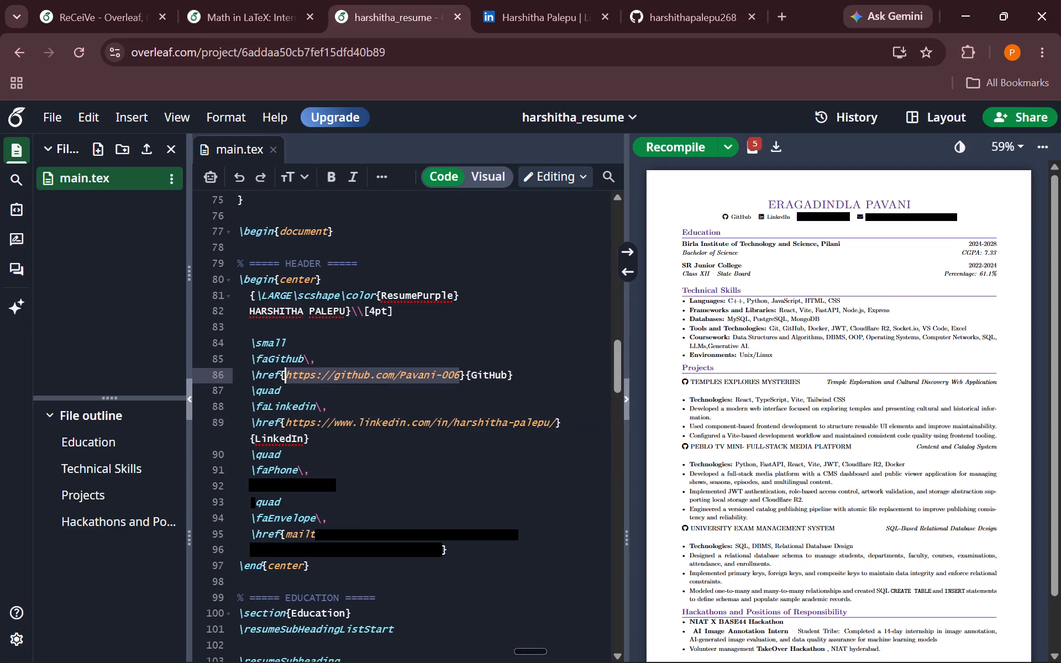
key("BackSpace")
key("ctrl+v")
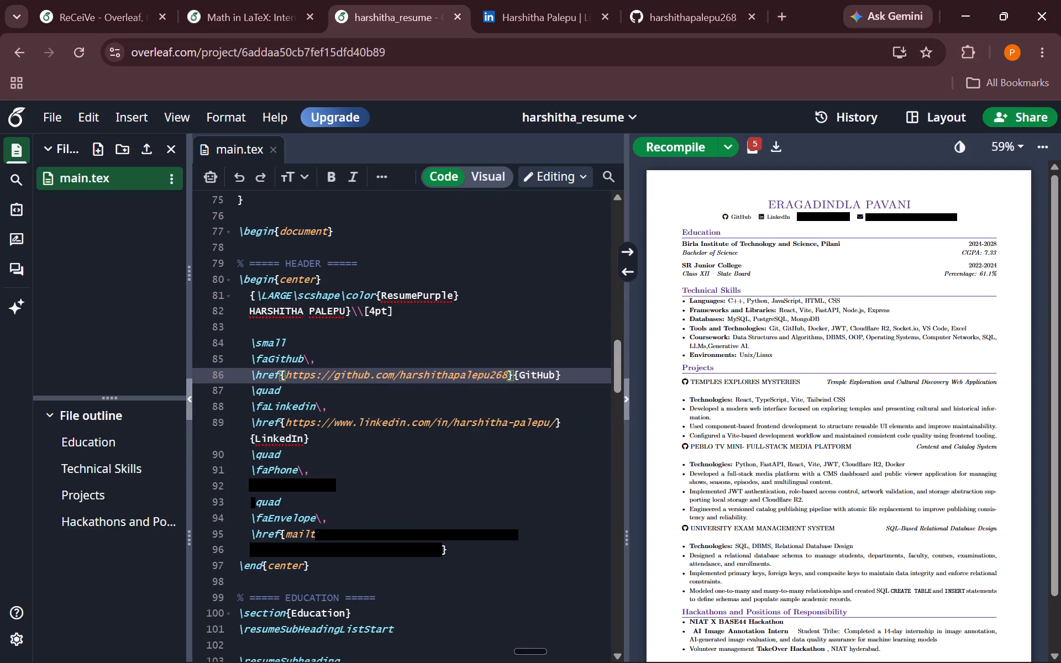
Replace the ending of the phone number in the main.tex header with the digits of the owner's phone number.
scroll(475, 454, "down", 1)
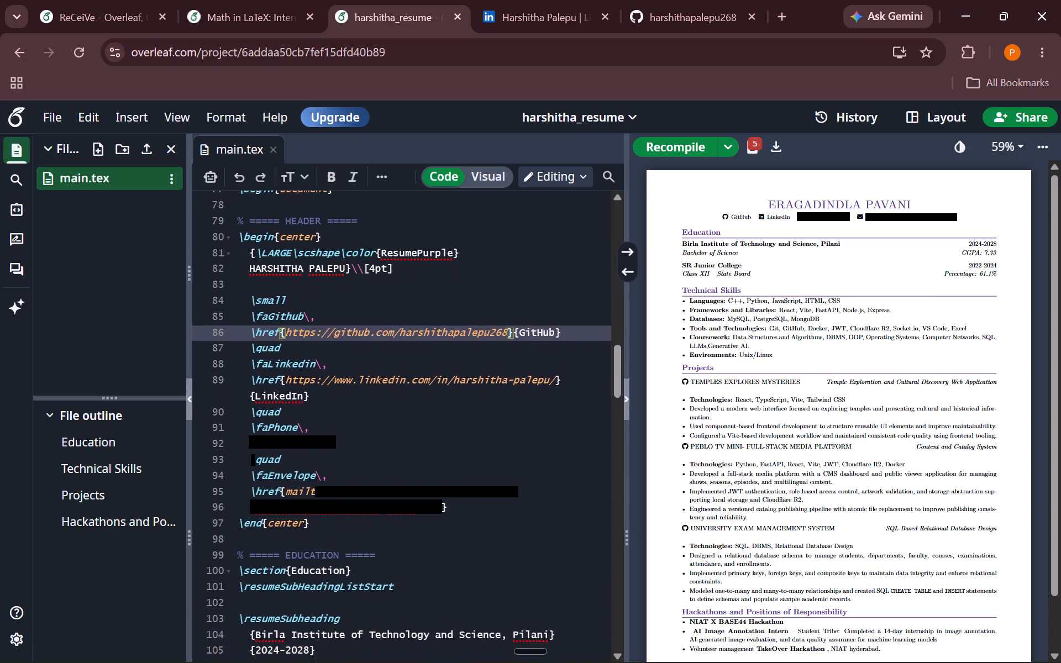
scroll(475, 454, "down", 1)
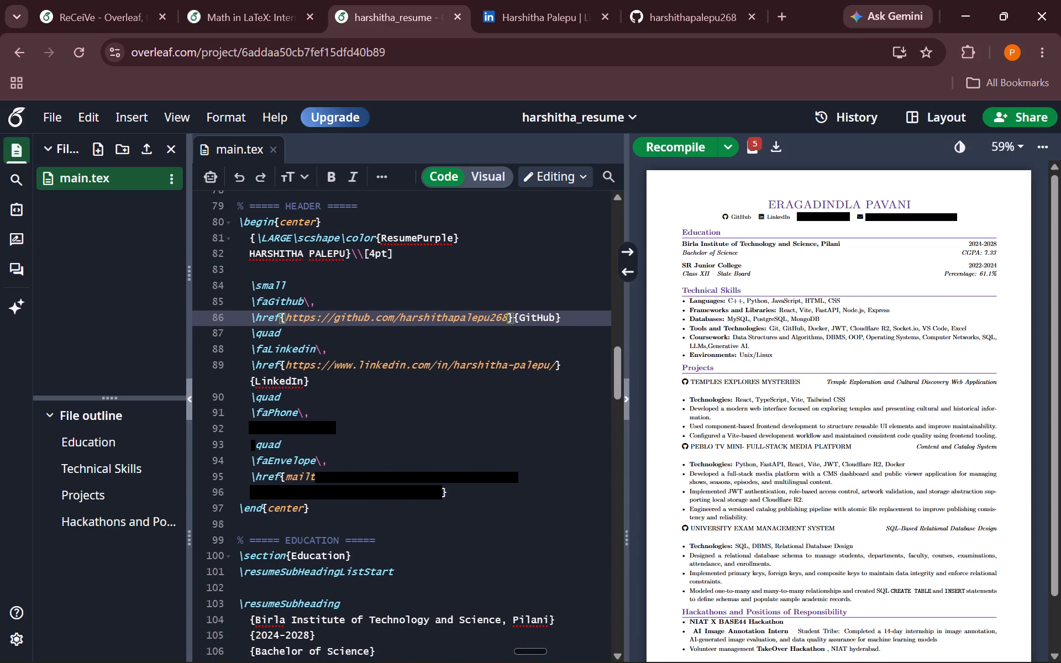
scroll(507, 434, "down", 1)
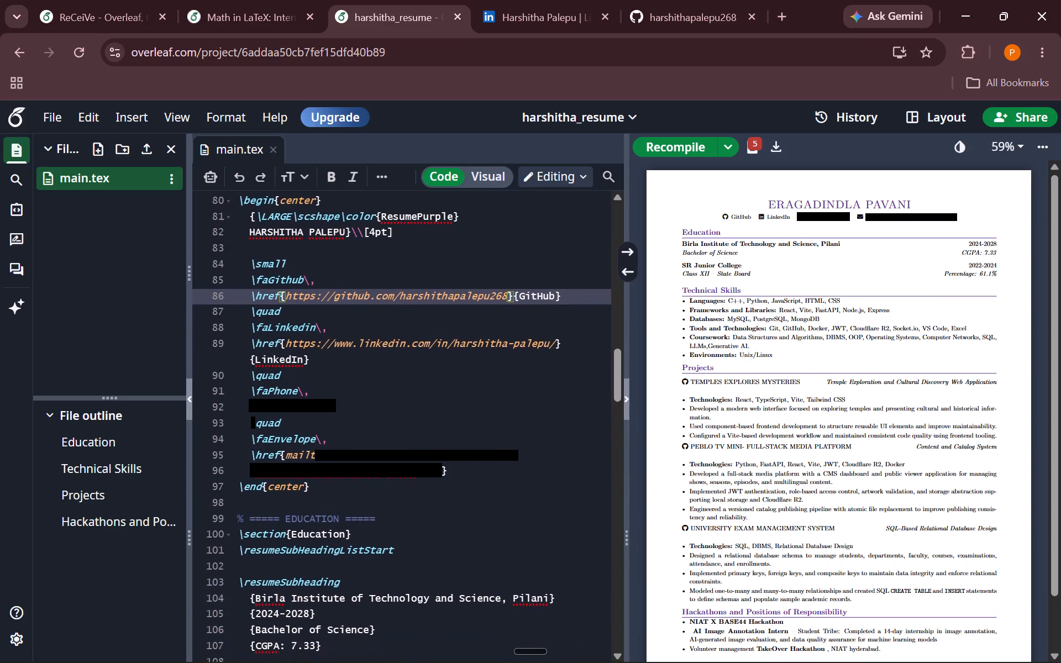
scroll(507, 434, "down", 1)
left_click(337, 405)
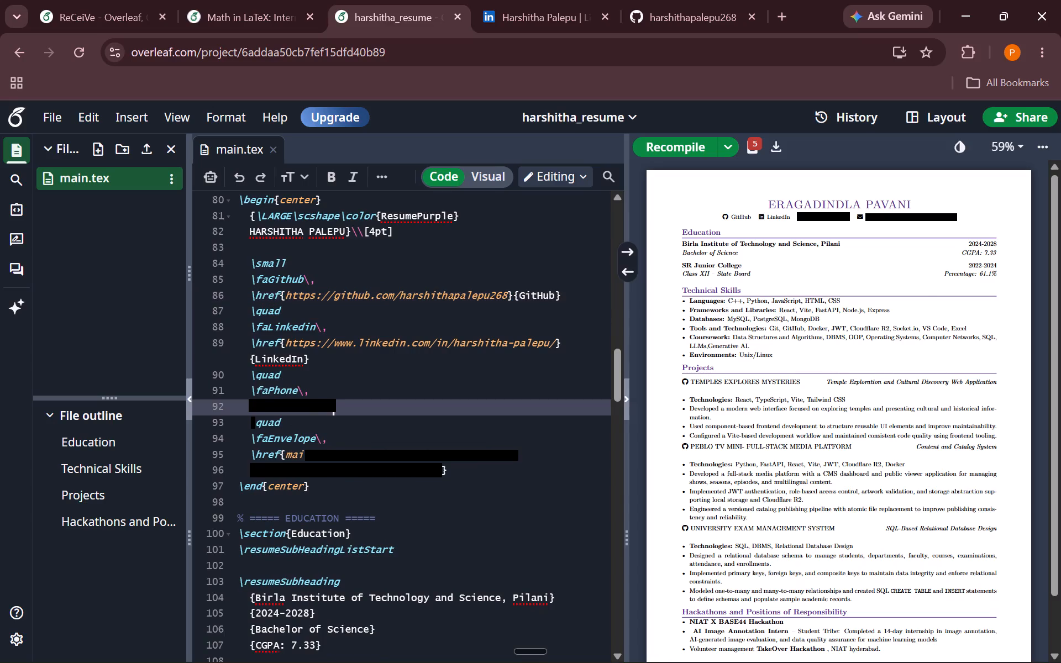
key("BackSpace")
key("BackSpace")
key("BackSpace")
key("BackSpace")
key("BackSpace")
key("BackSpace")
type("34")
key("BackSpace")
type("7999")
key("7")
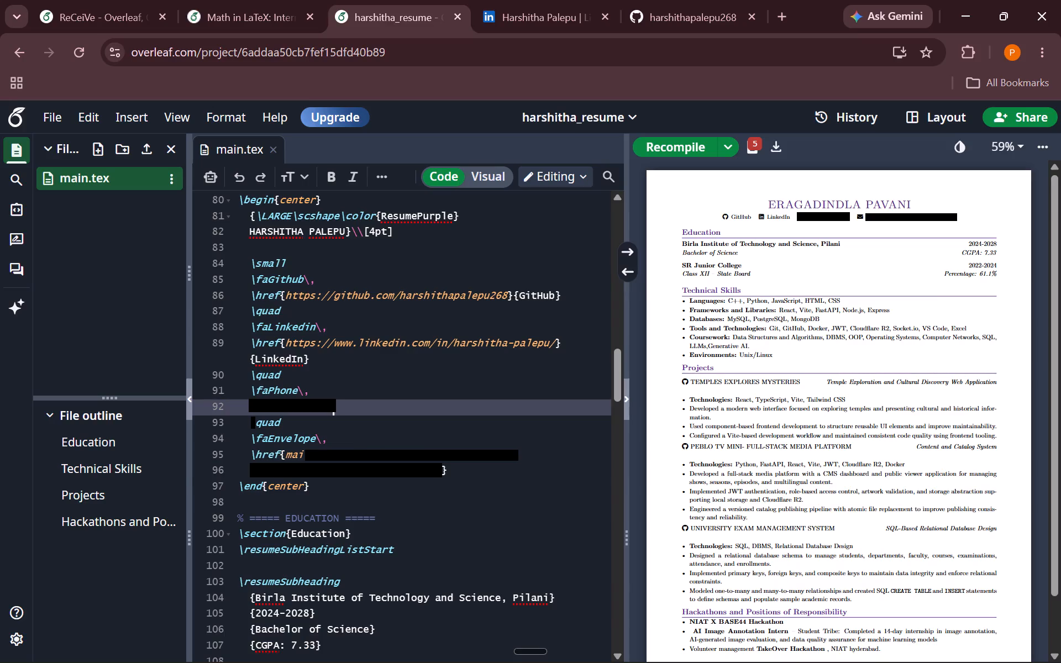
Replace the username part of the displayed email address in the main.tex header with the owner's email username.
left_click_drag(380, 470, 260, 470)
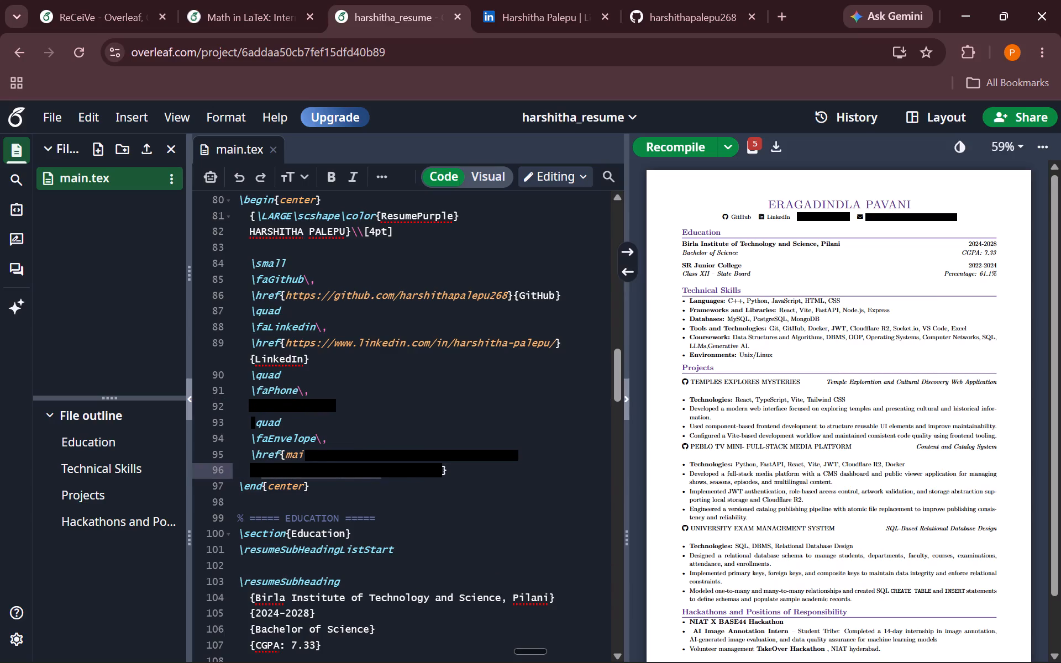
left_click_drag(260, 470, 257, 471)
key("BackSpace")
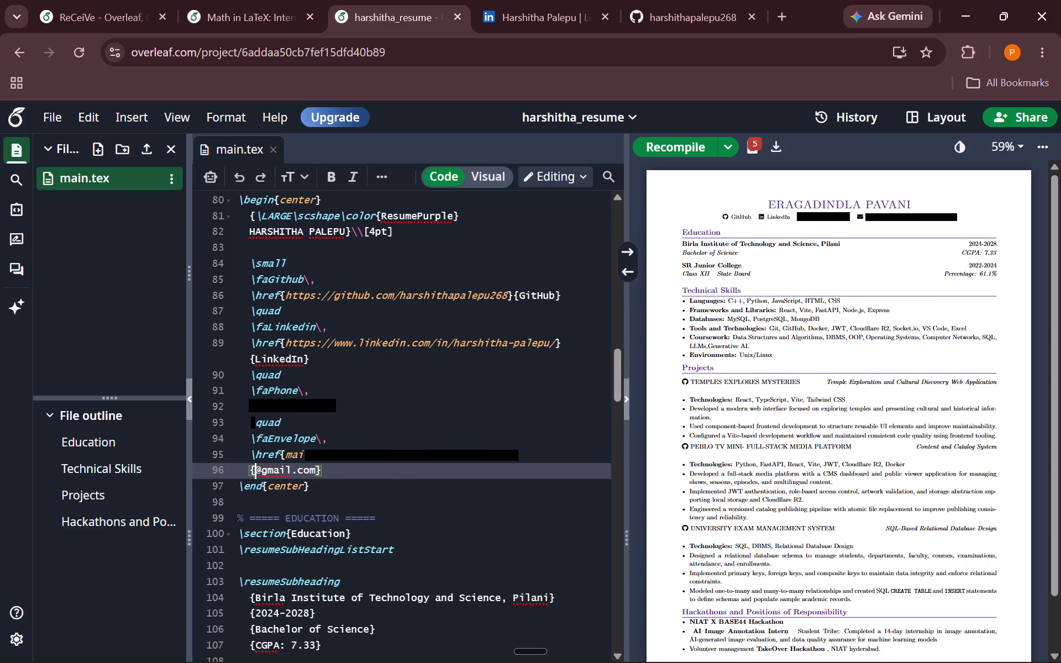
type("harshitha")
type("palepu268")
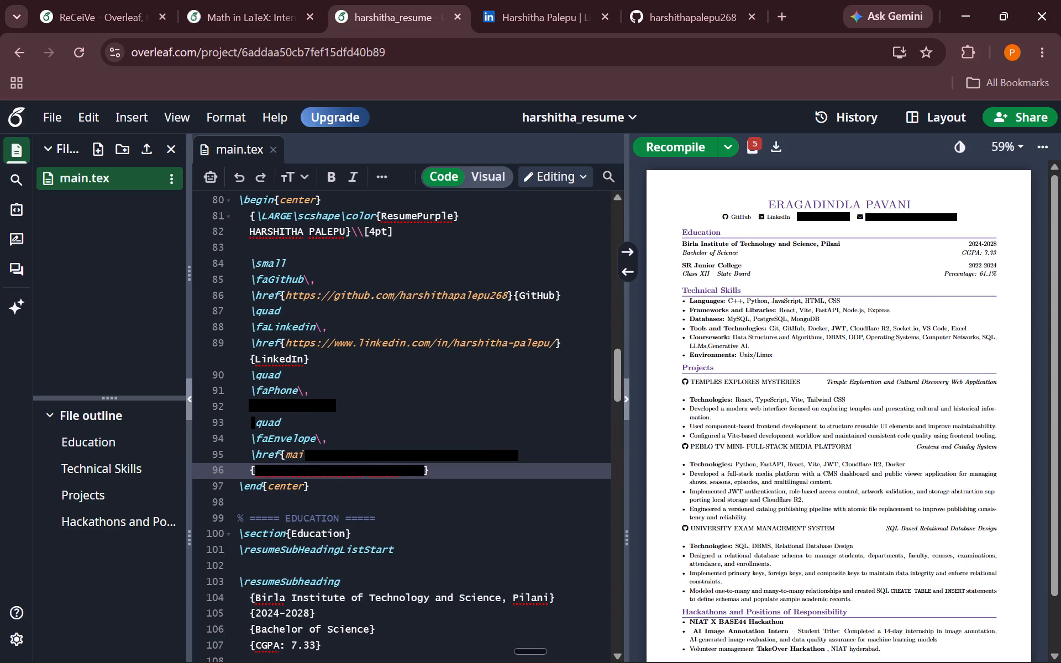
Set the CGPA of the Birla Institute of Technology and Science entry in the Education section to 6.95.
scroll(391, 560, "down", 1)
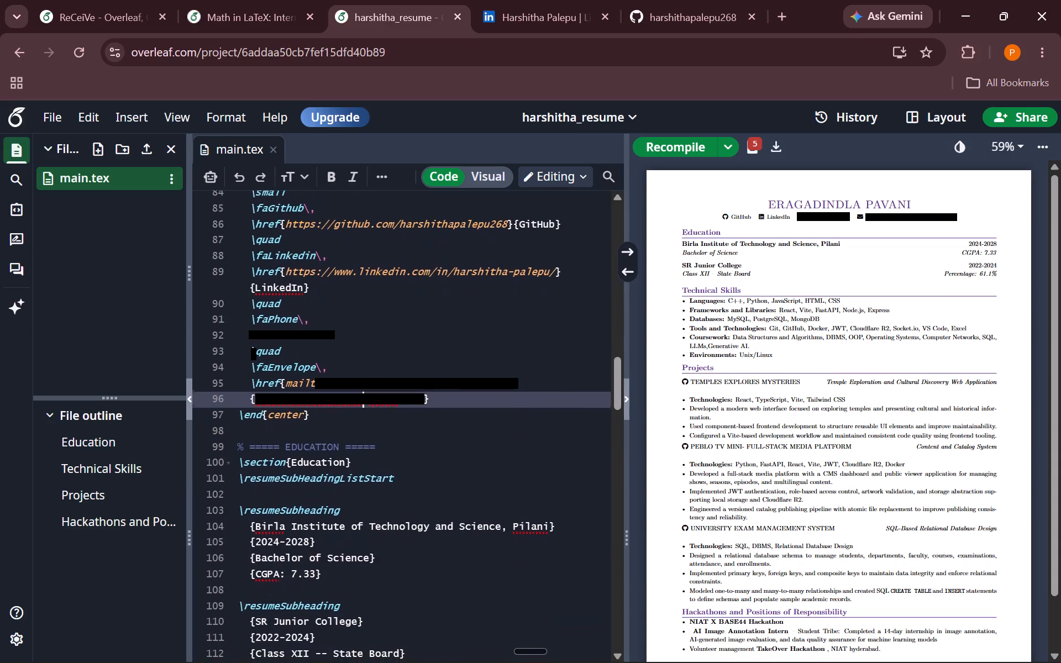
scroll(391, 560, "down", 3)
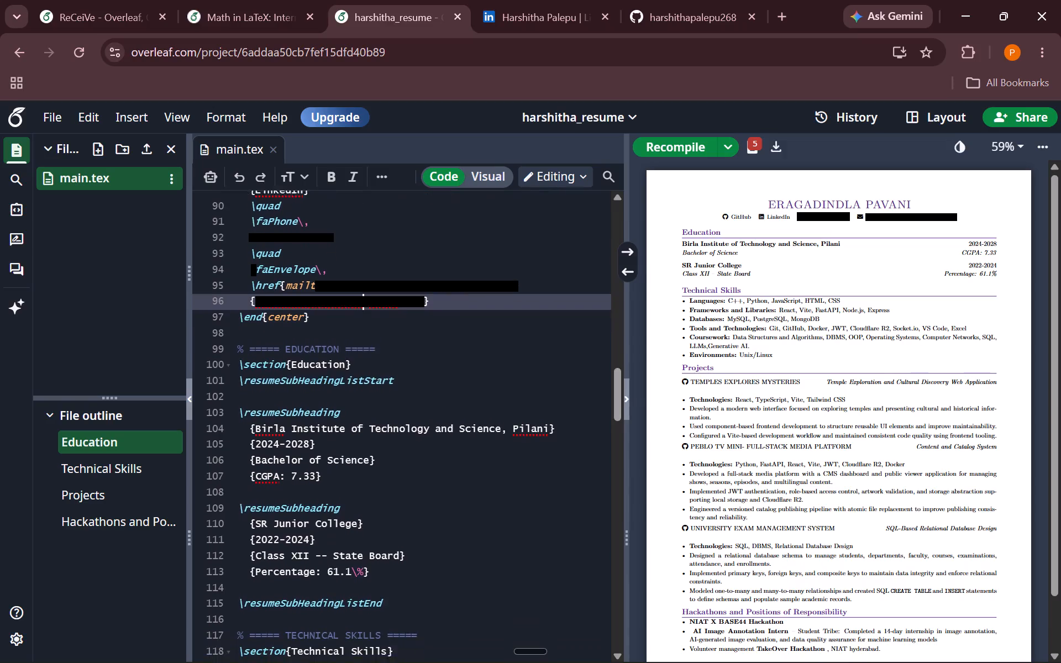
scroll(391, 560, "down", 1)
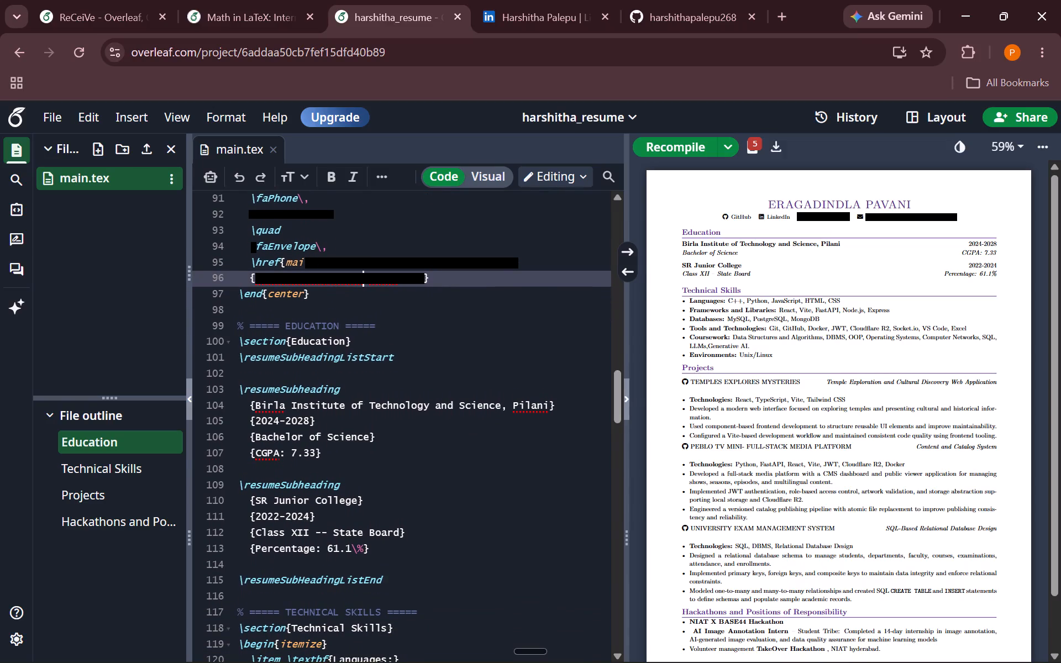
left_click(316, 453)
key("BackSpace")
key("BackSpace")
key("BackSpace")
key("BackSpace")
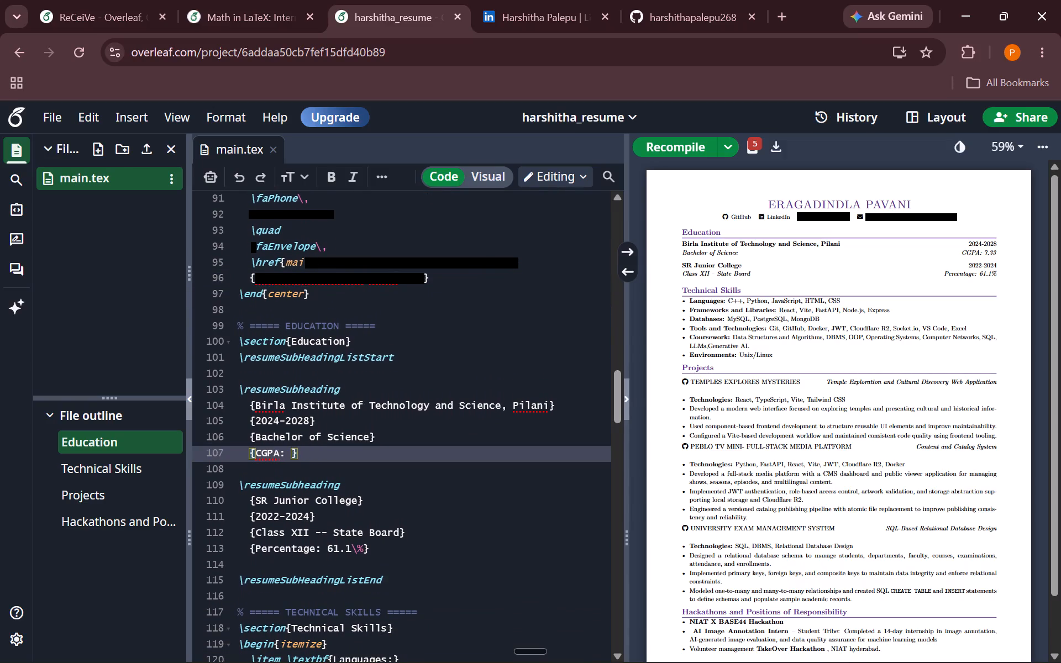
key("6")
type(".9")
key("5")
Change the college name in the second Education entry to SRIVANI Junior College.
scroll(316, 453, "down", 1)
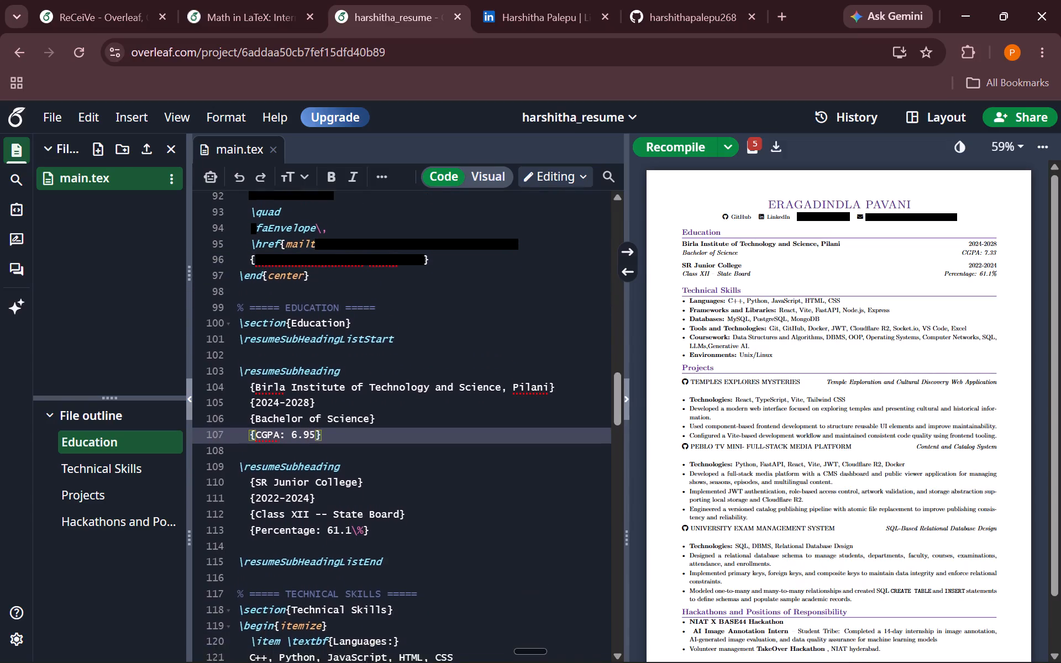
scroll(316, 453, "down", 1)
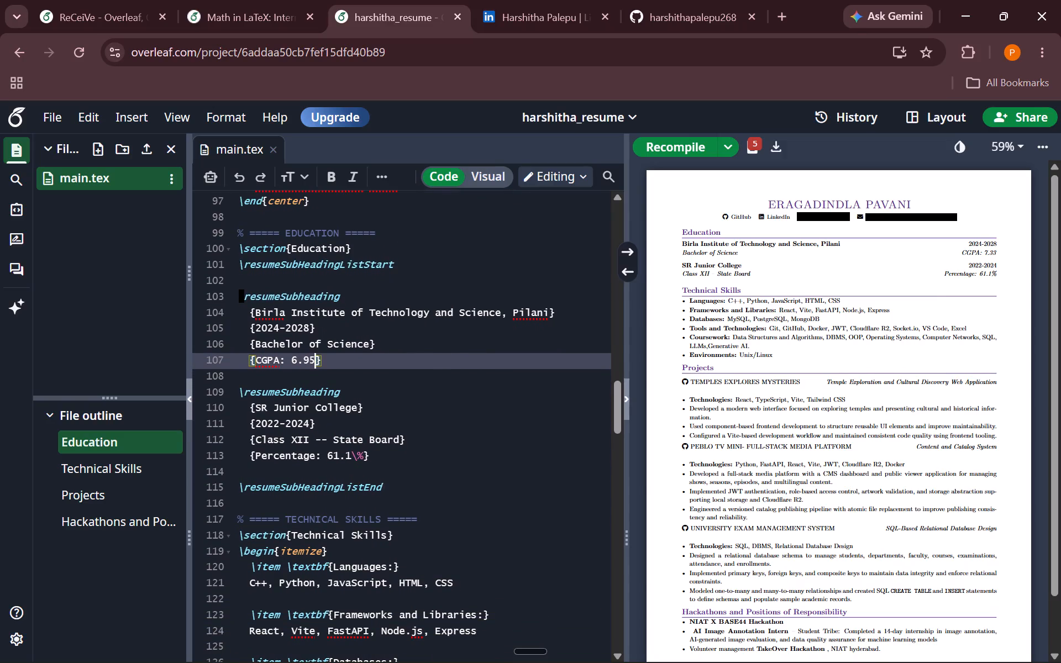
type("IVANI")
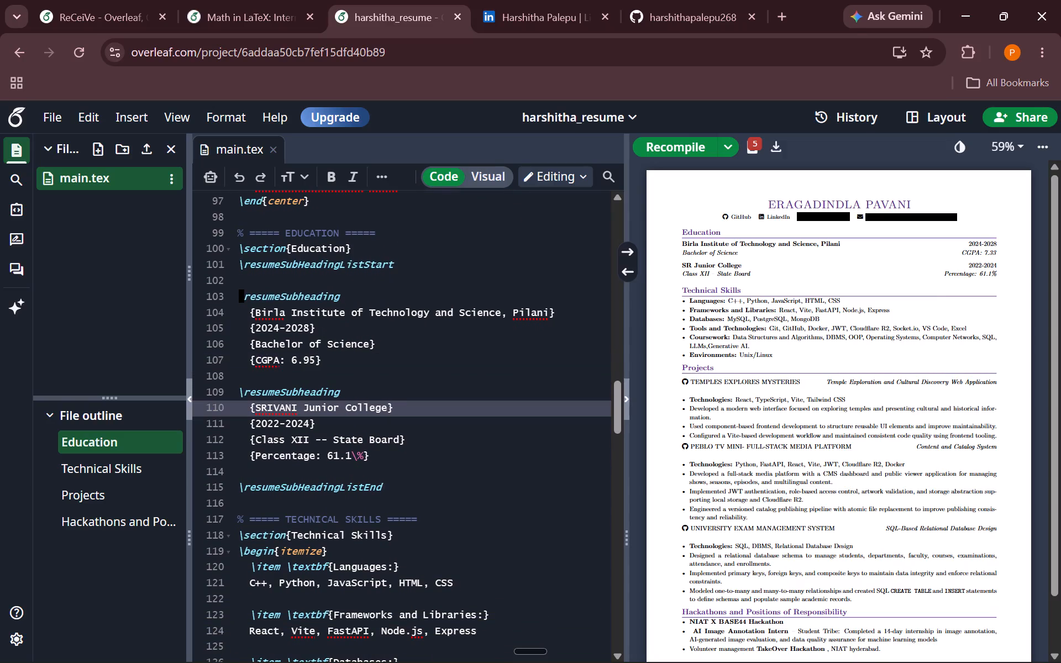
Set the percentage of the junior college Class XII entry to 92.2, keeping the escaped percent sign.
left_click_drag(351, 457, 325, 458)
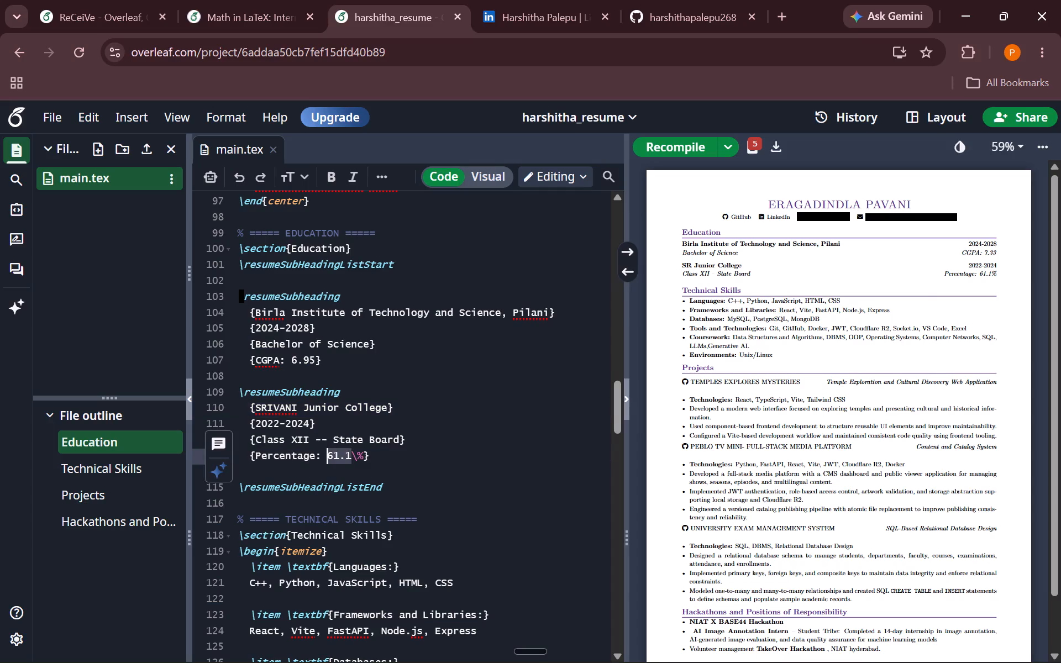
key("BackSpace")
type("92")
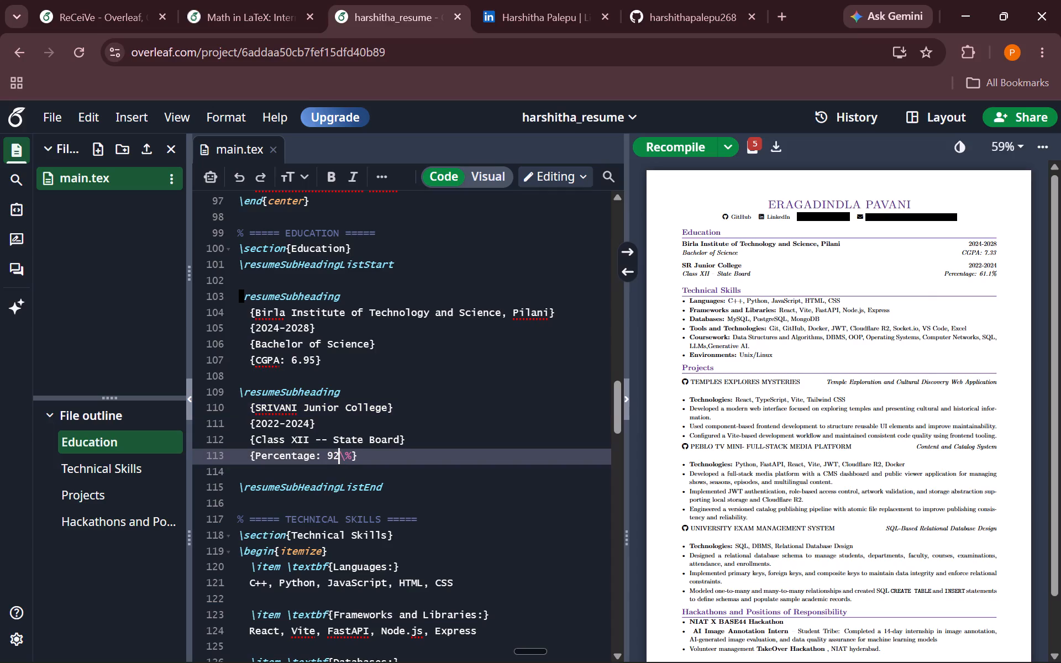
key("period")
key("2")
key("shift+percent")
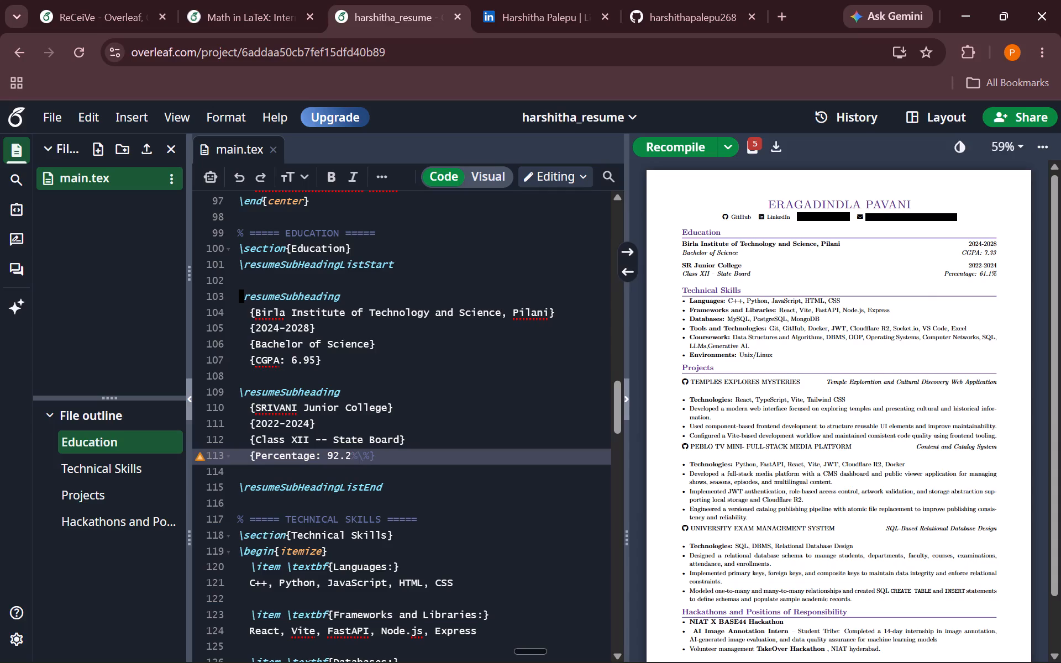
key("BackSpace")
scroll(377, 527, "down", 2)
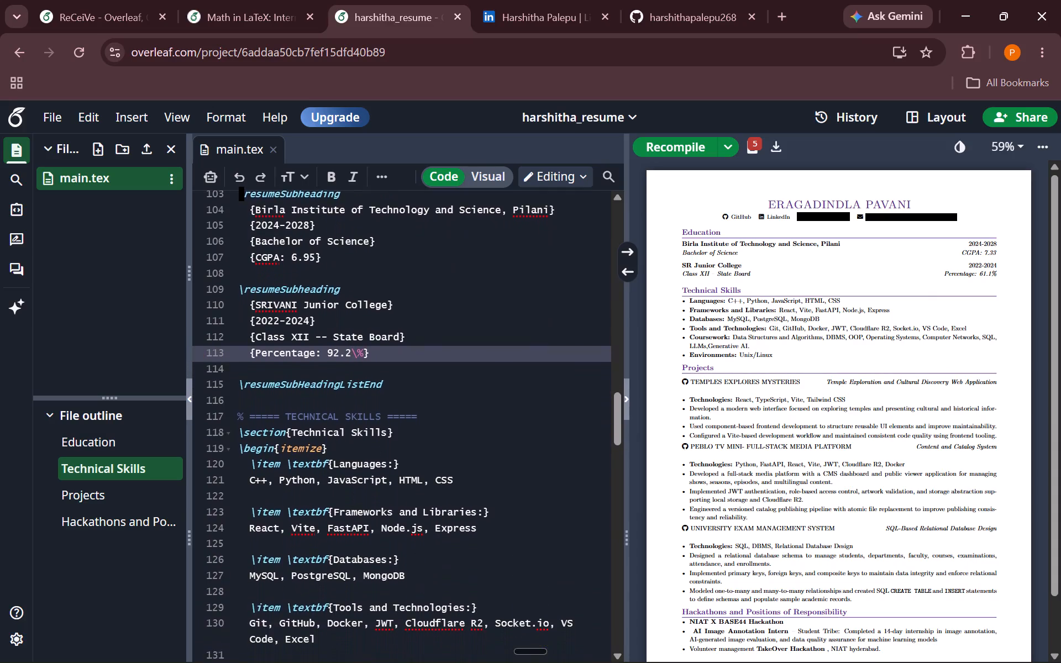
Examine the Technical Skills and Projects sections of main.tex for content belonging to the previous owner.
scroll(377, 527, "down", 2)
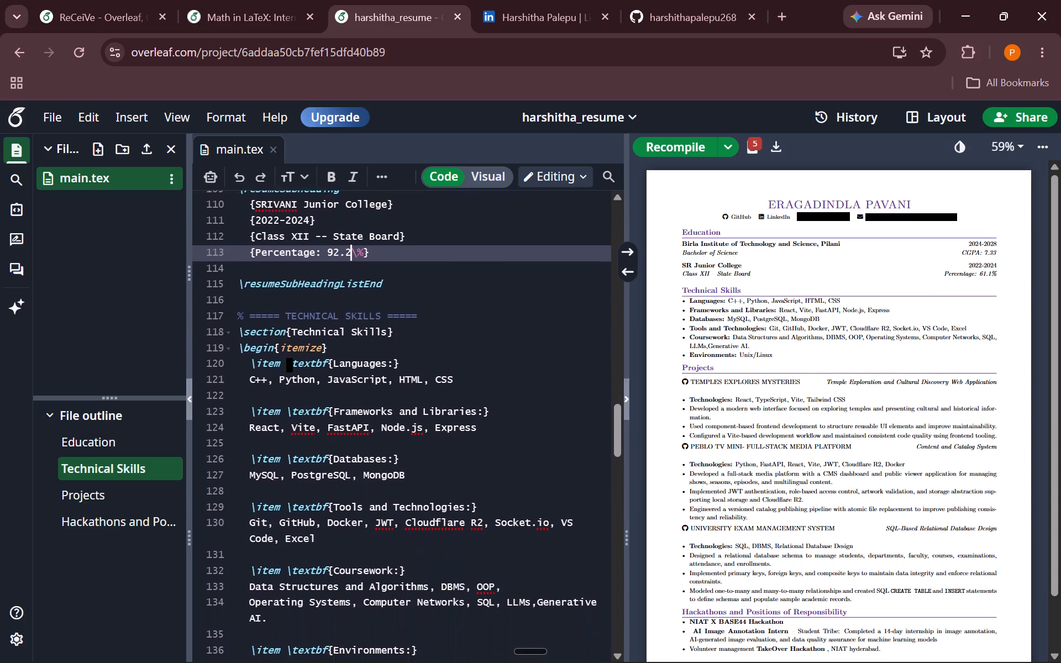
scroll(377, 527, "down", 6)
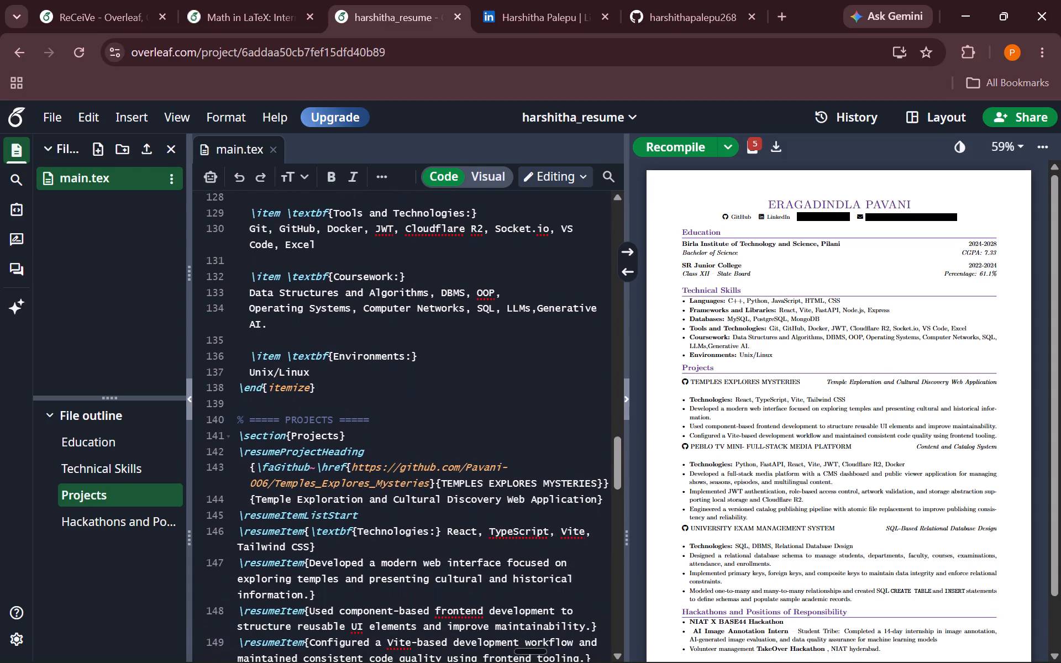
scroll(377, 527, "down", 2)
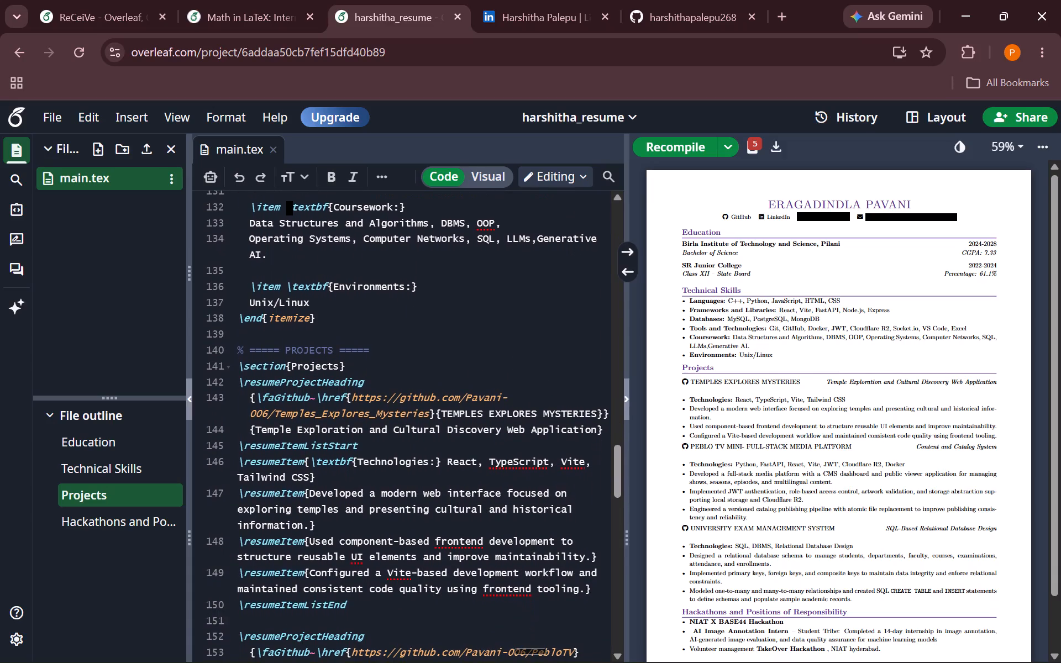
scroll(377, 527, "down", 2)
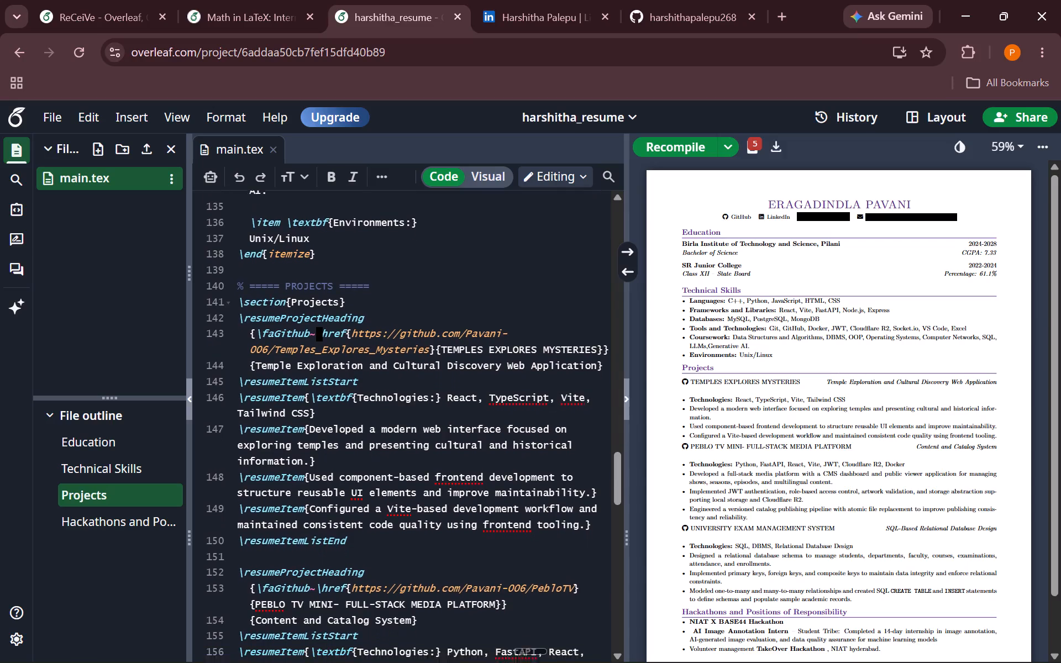
scroll(377, 527, "down", 3)
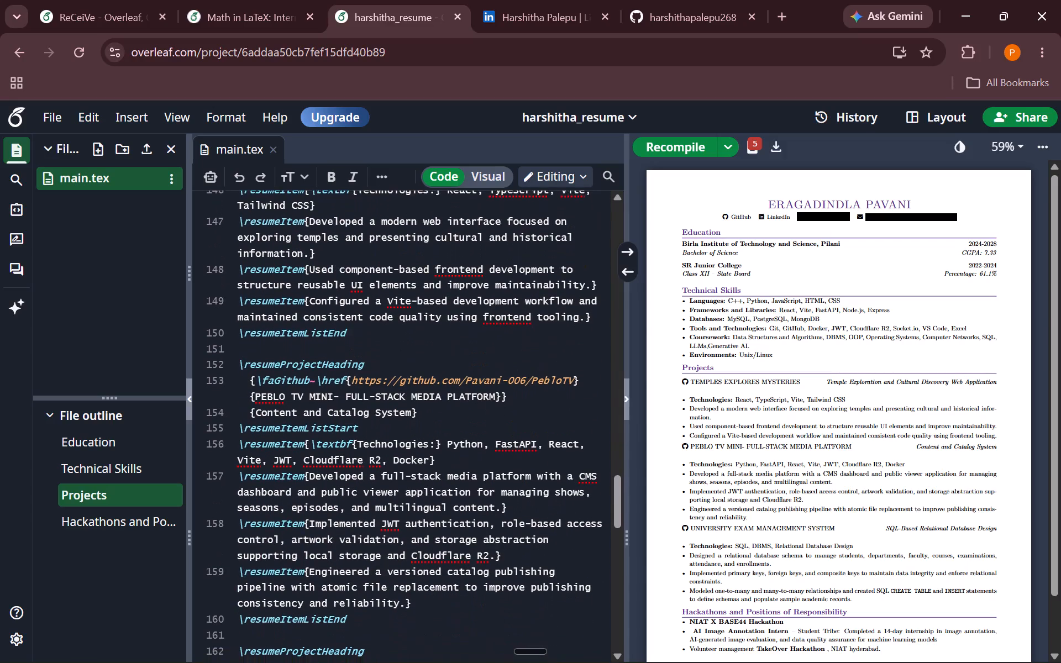
scroll(377, 527, "down", 1)
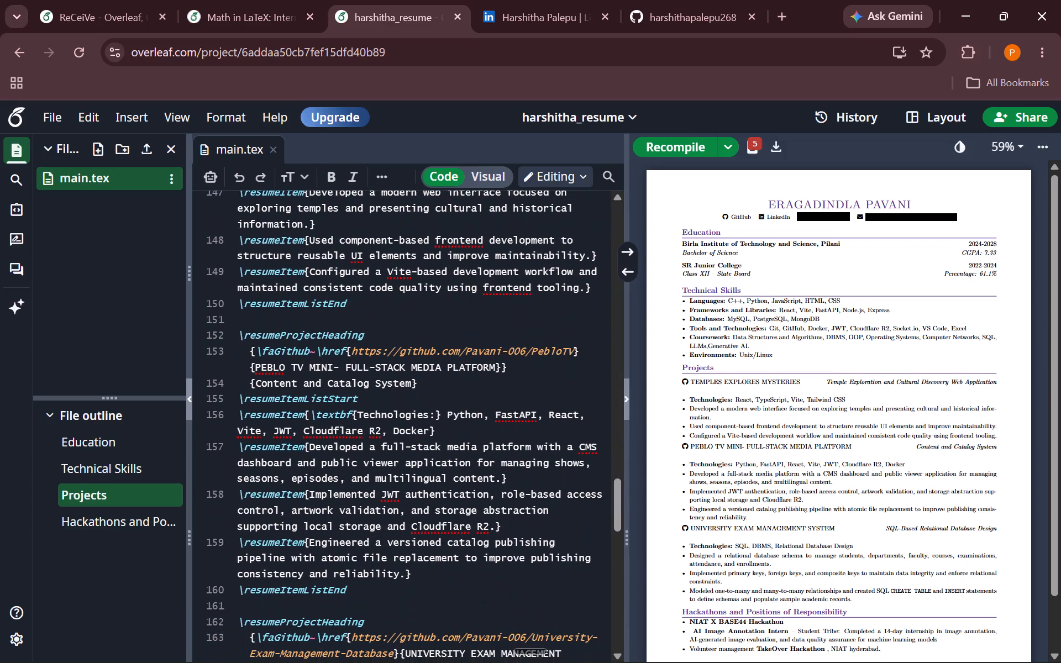
scroll(377, 527, "up", 3)
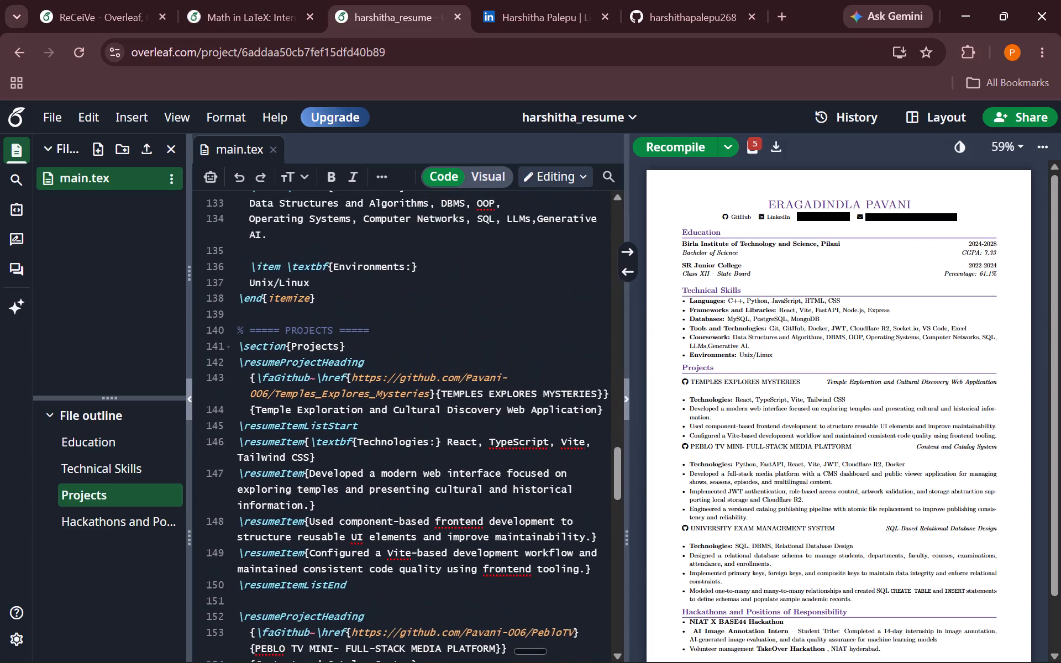
Recompile the resume to bring the edited header and education details into the PDF preview.
left_click(698, 143)
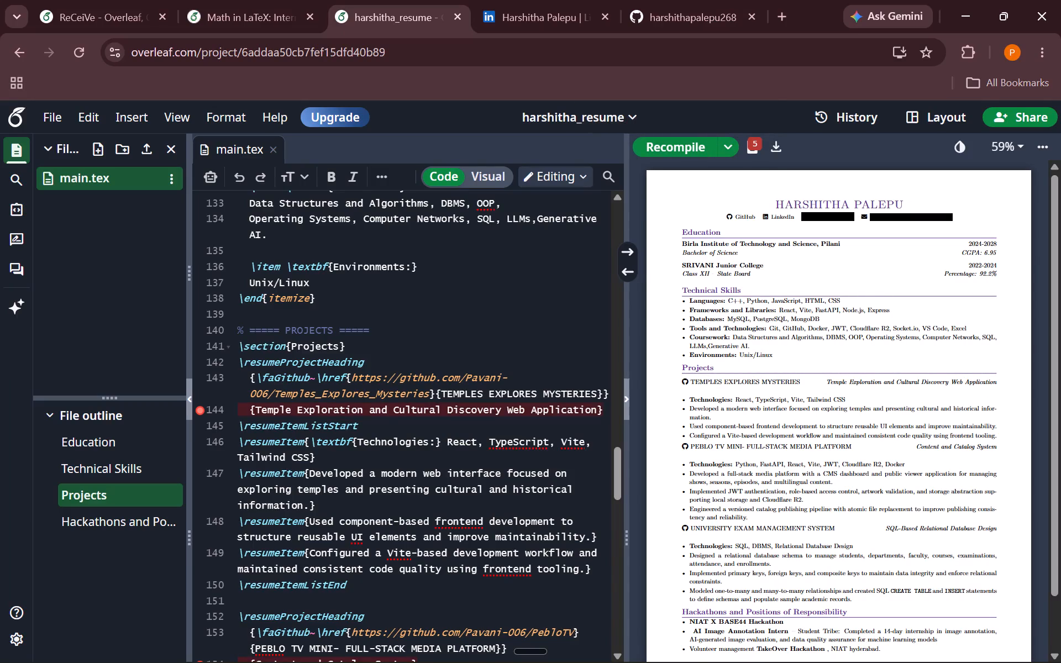
Review the recompiled PDF from header to end and compare it with the Projects section of the source.
scroll(775, 266, "down", 2)
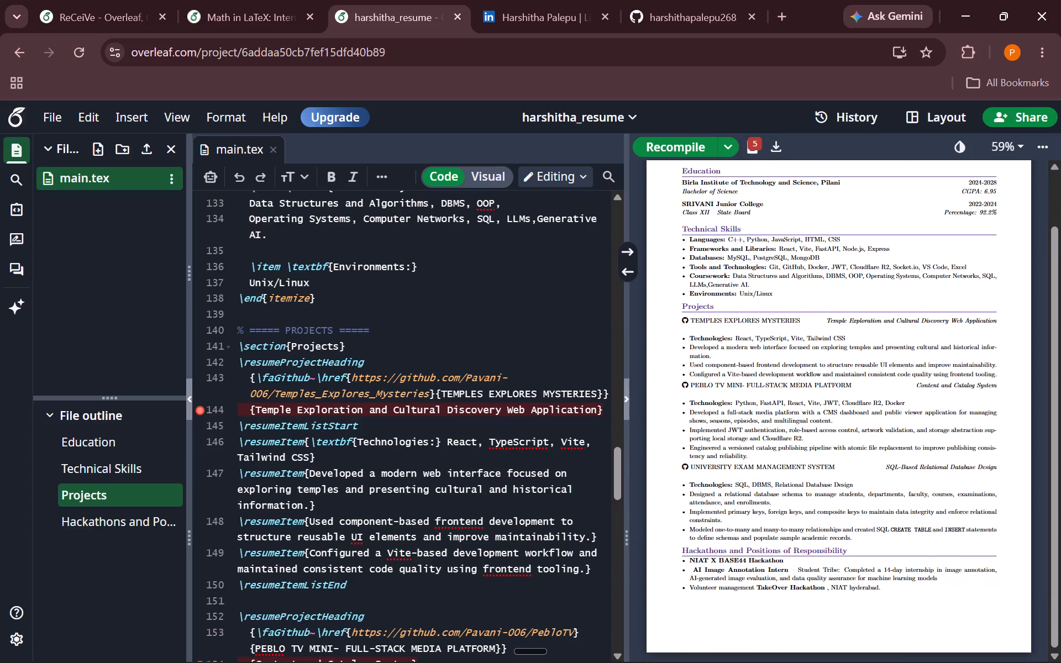
scroll(775, 266, "down", 2)
scroll(700, 344, "up", 1)
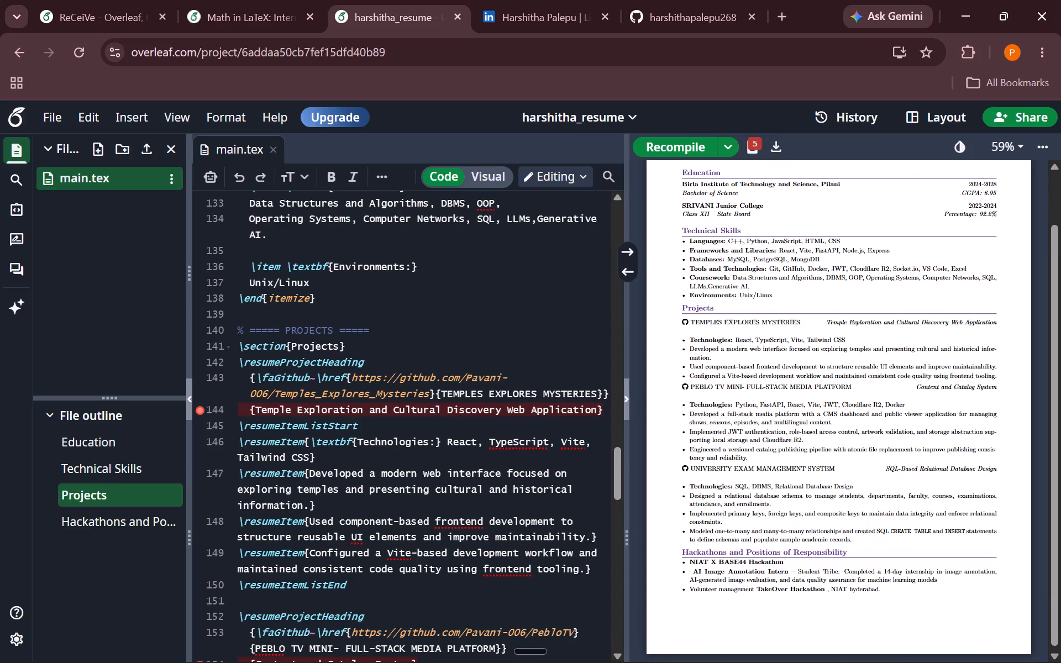
scroll(700, 344, "up", 1)
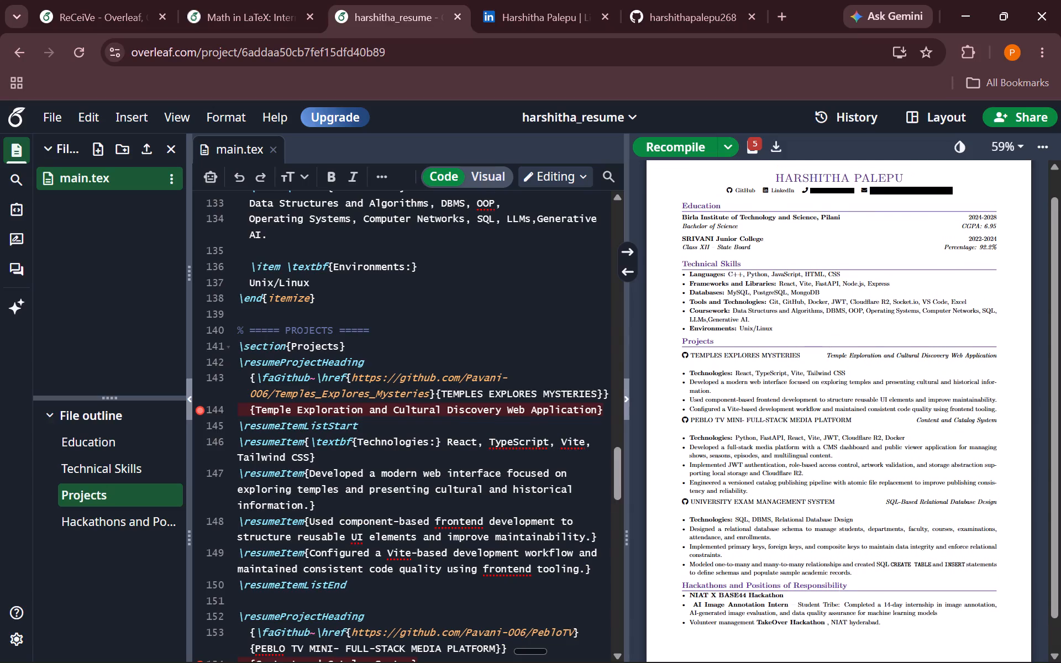
scroll(544, 368, "down", 1)
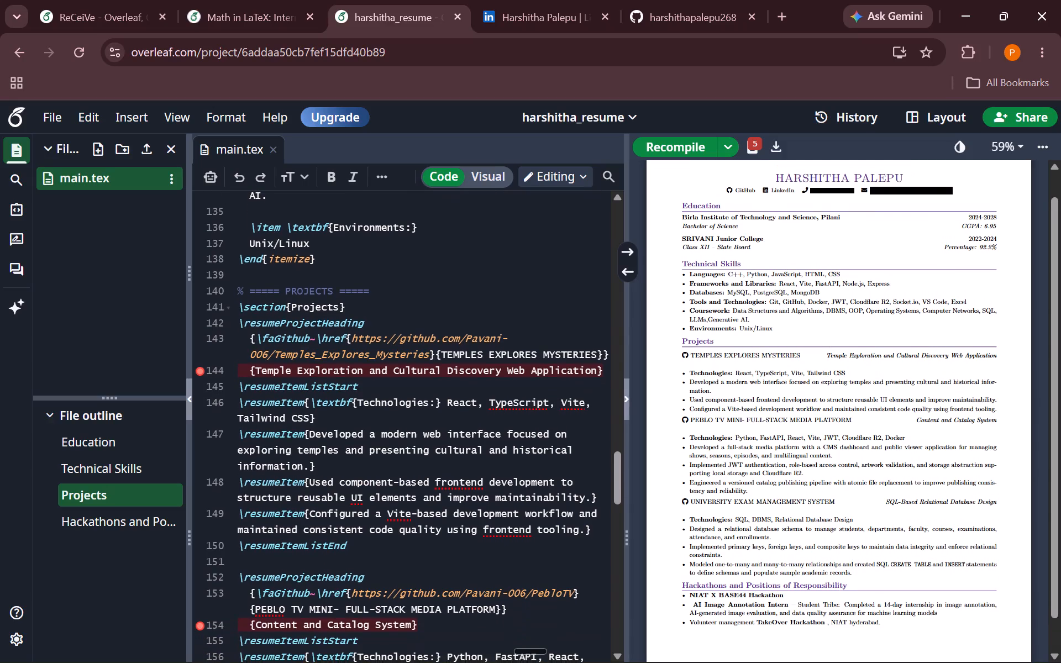
left_click(523, 292)
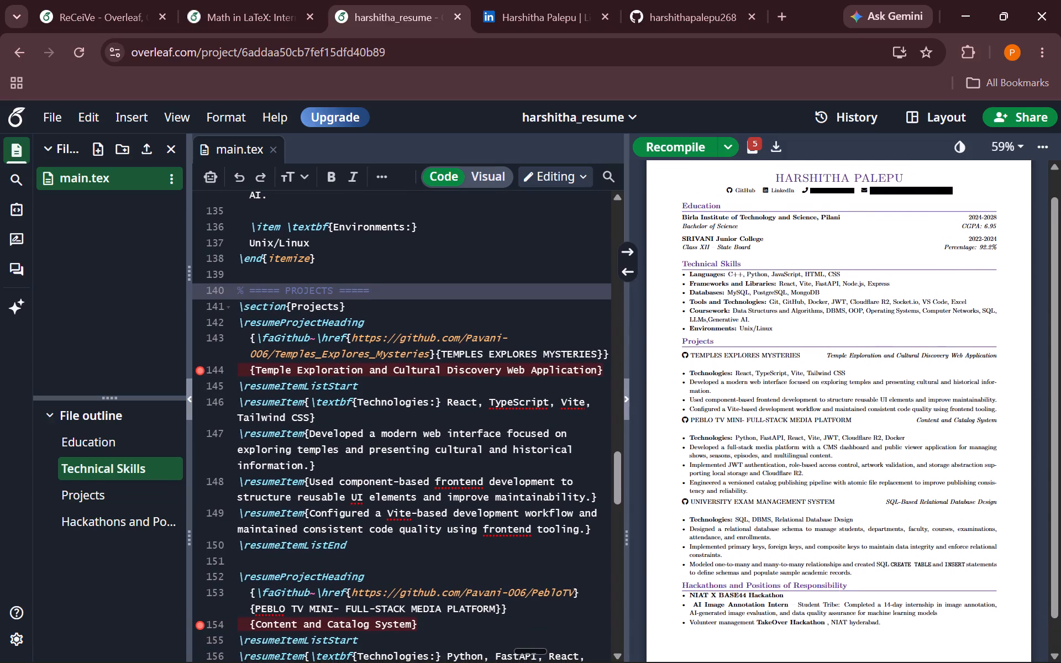
scroll(315, 333, "up", 1)
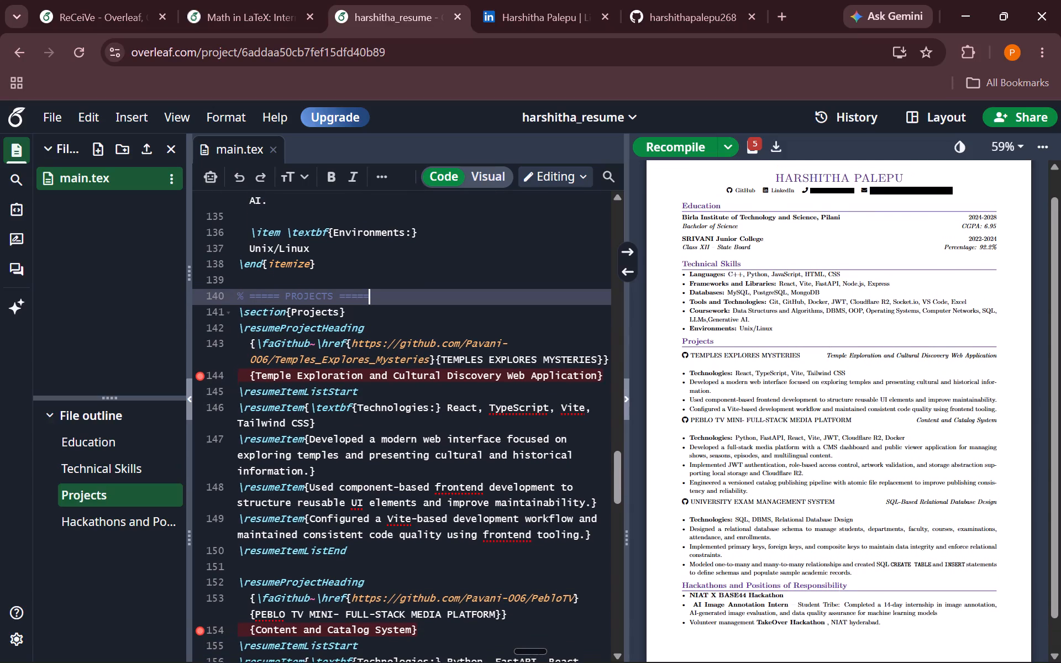
scroll(315, 333, "up", 1)
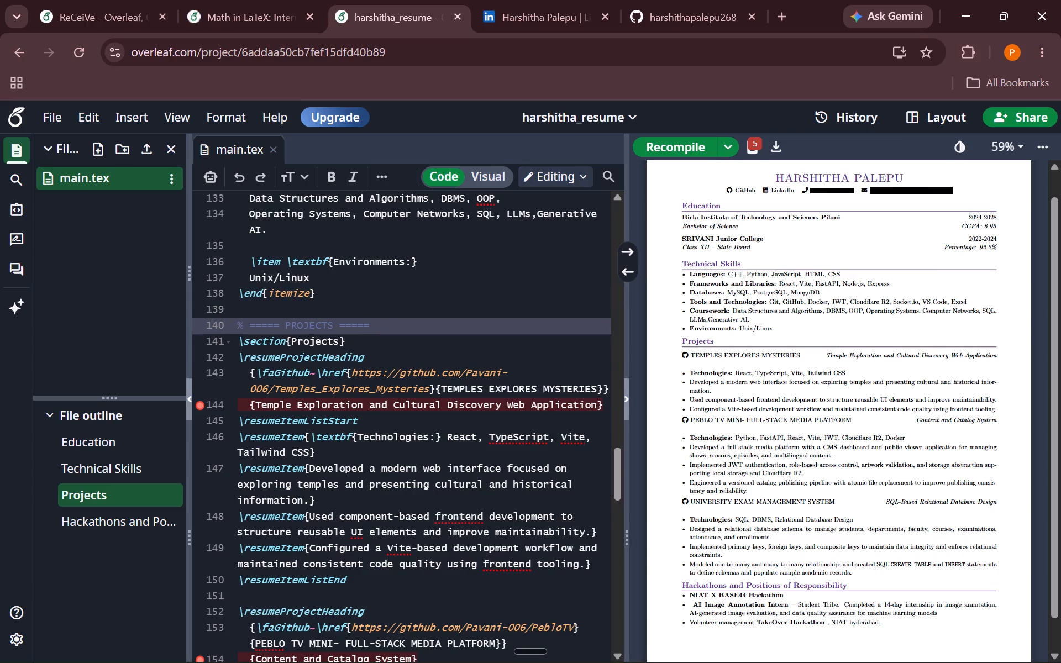
Switch to GitHub and open the account's dashboard to look over its repositories.
left_click(701, 1)
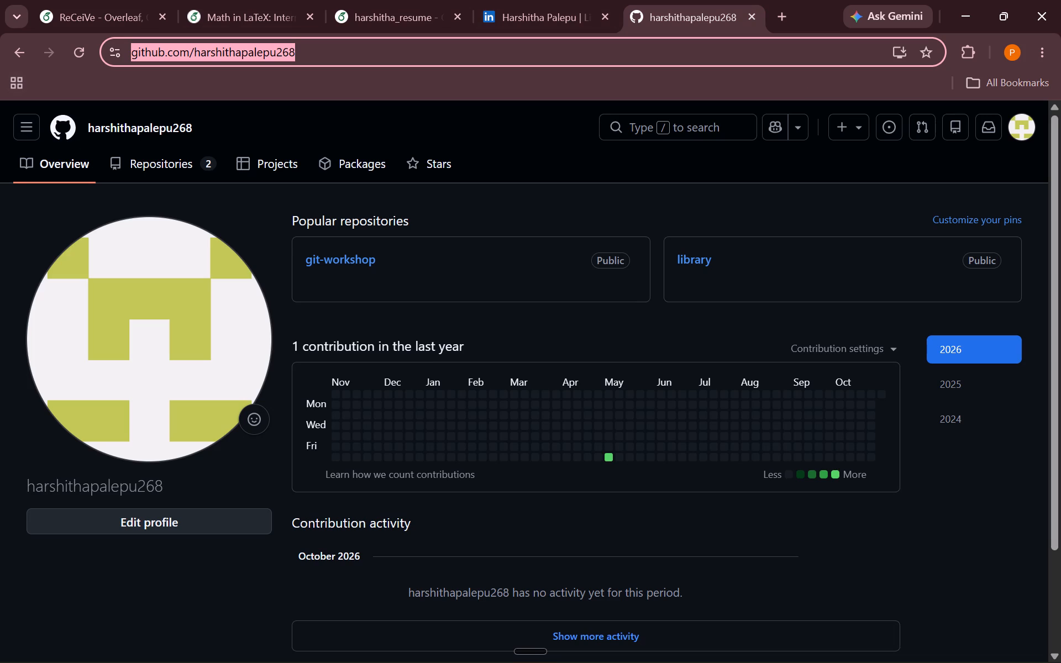
left_click(53, 127)
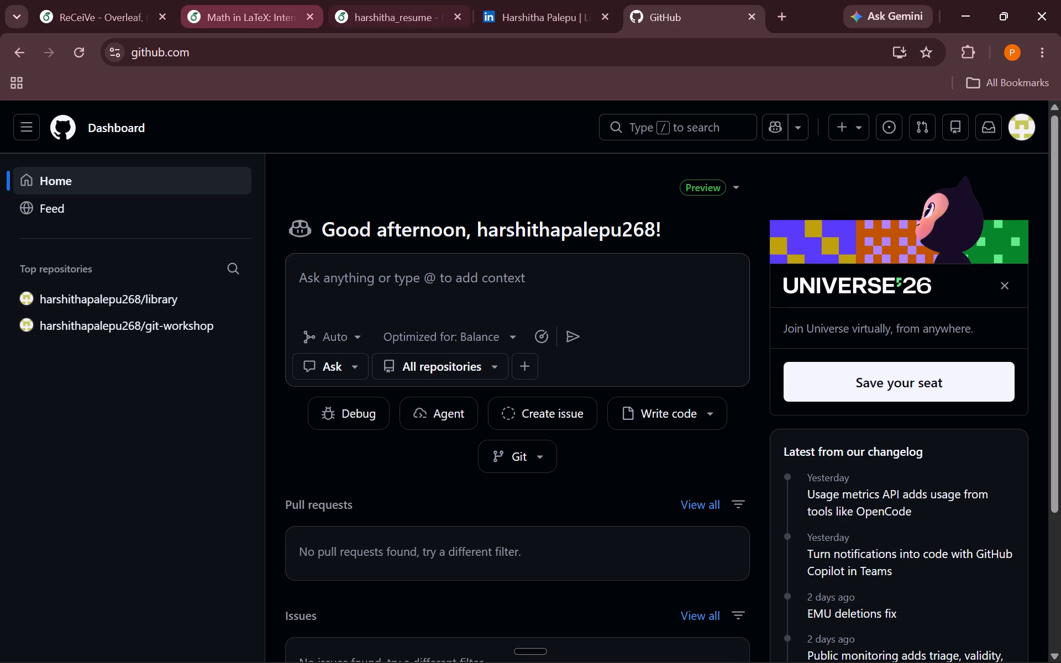
left_click(364, 1)
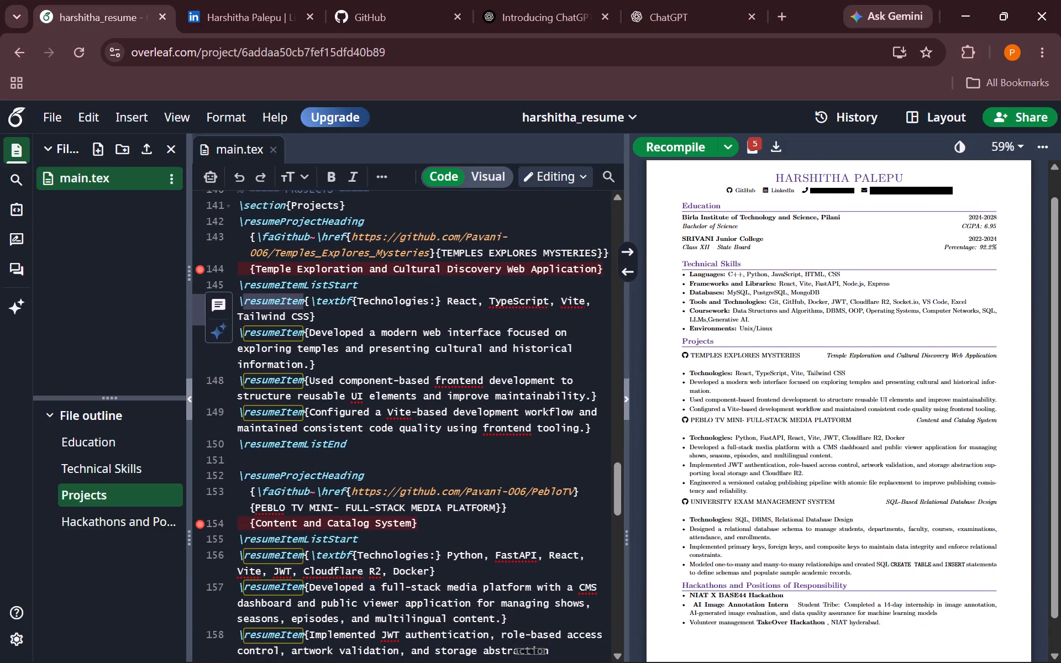
scroll(447, 460, "down", 1)
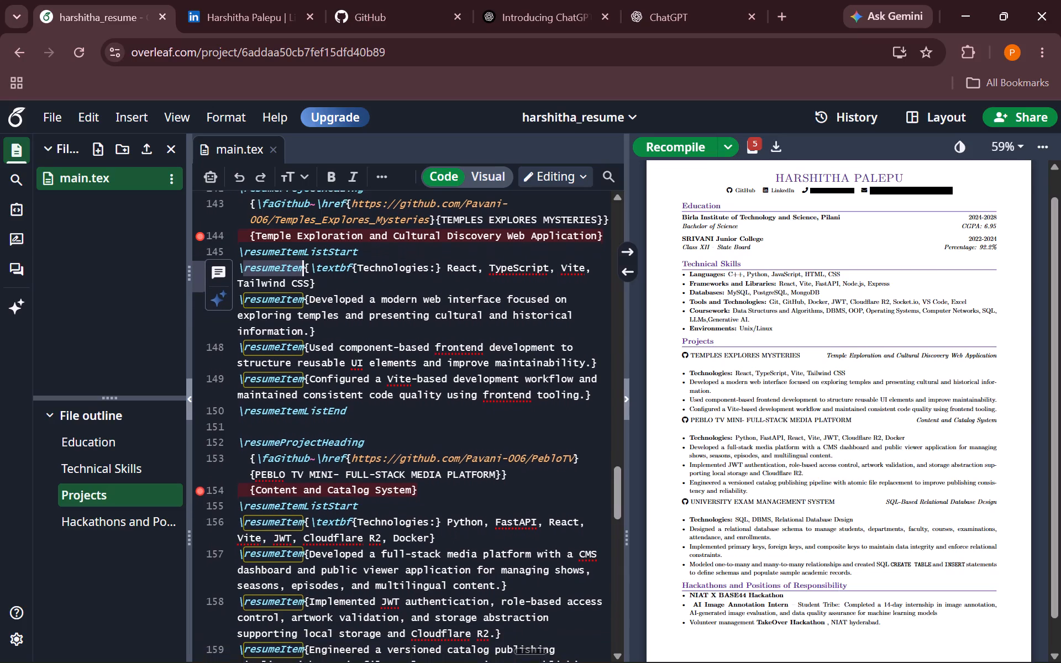
scroll(447, 460, "down", 2)
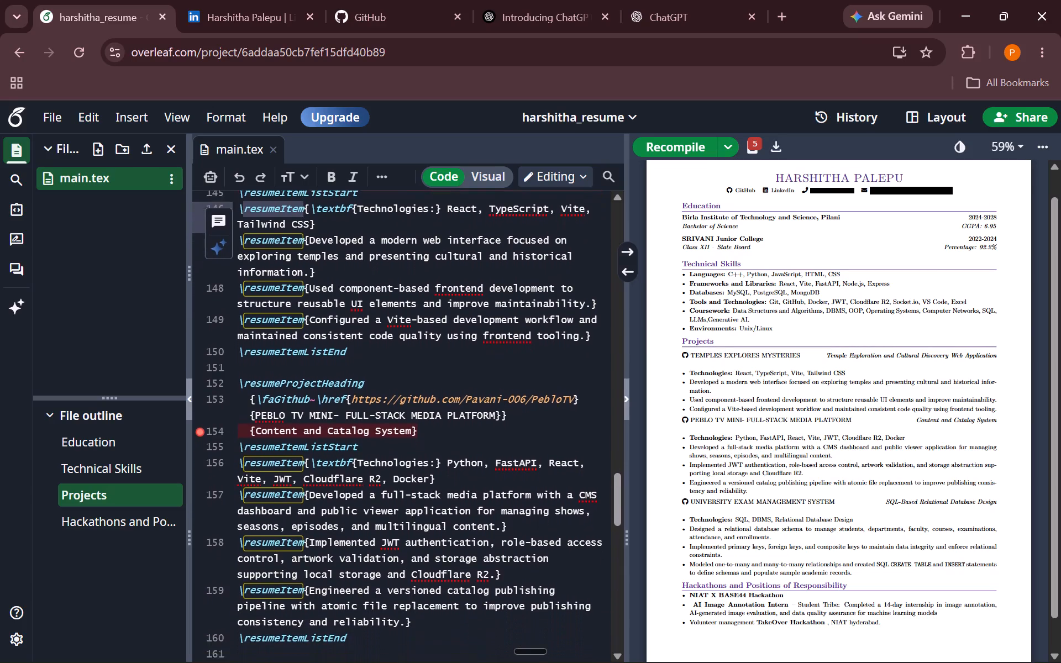
scroll(447, 460, "down", 1)
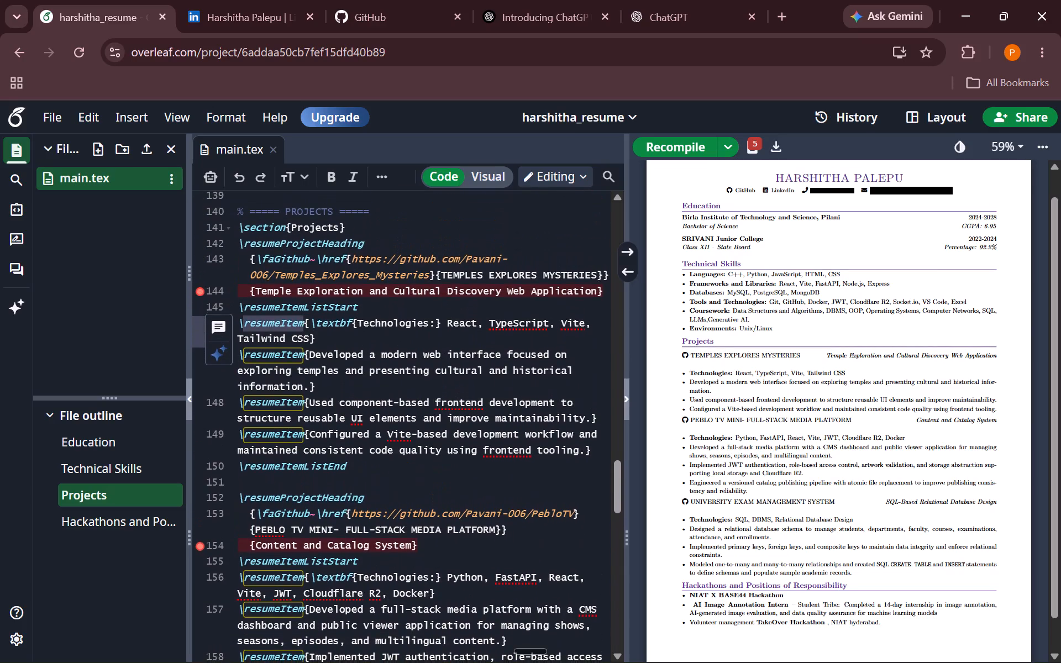
scroll(447, 460, "down", 2)
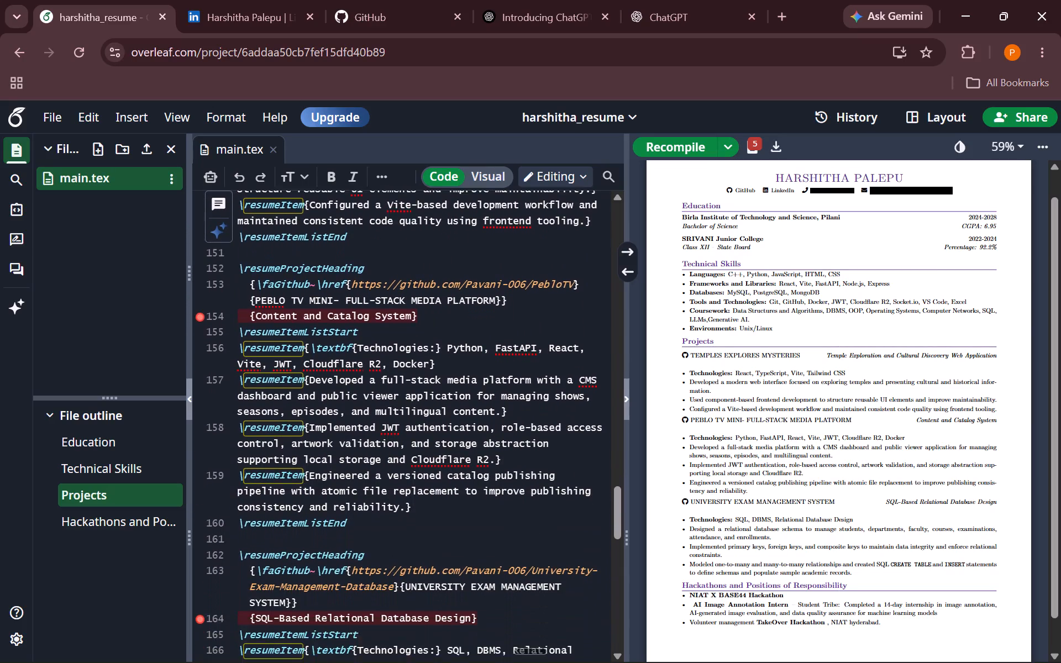
scroll(447, 460, "down", 2)
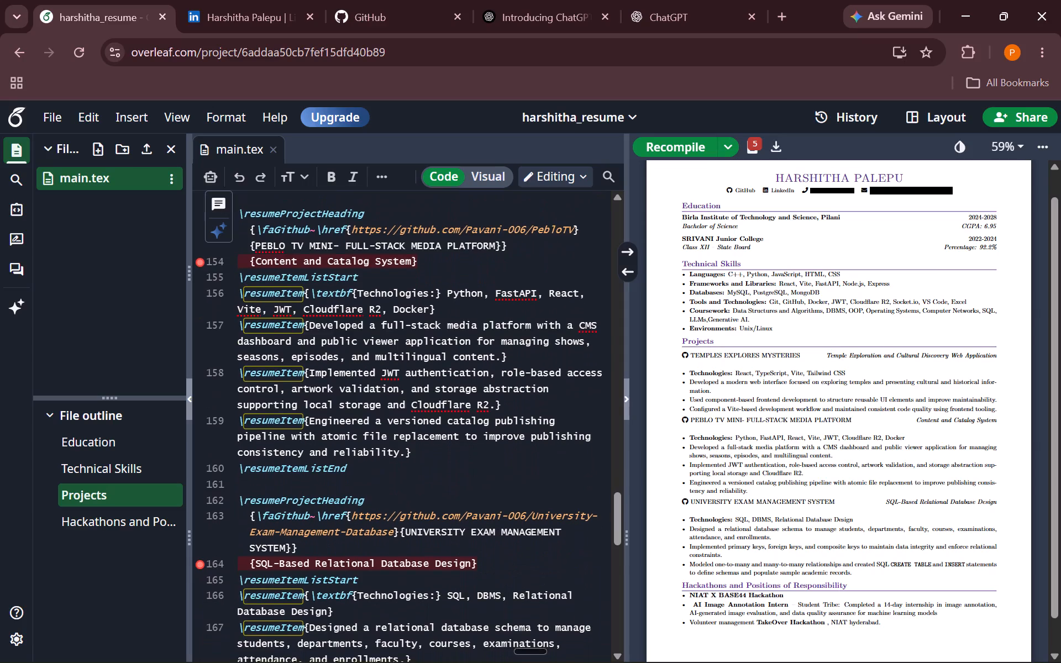
scroll(447, 460, "down", 2)
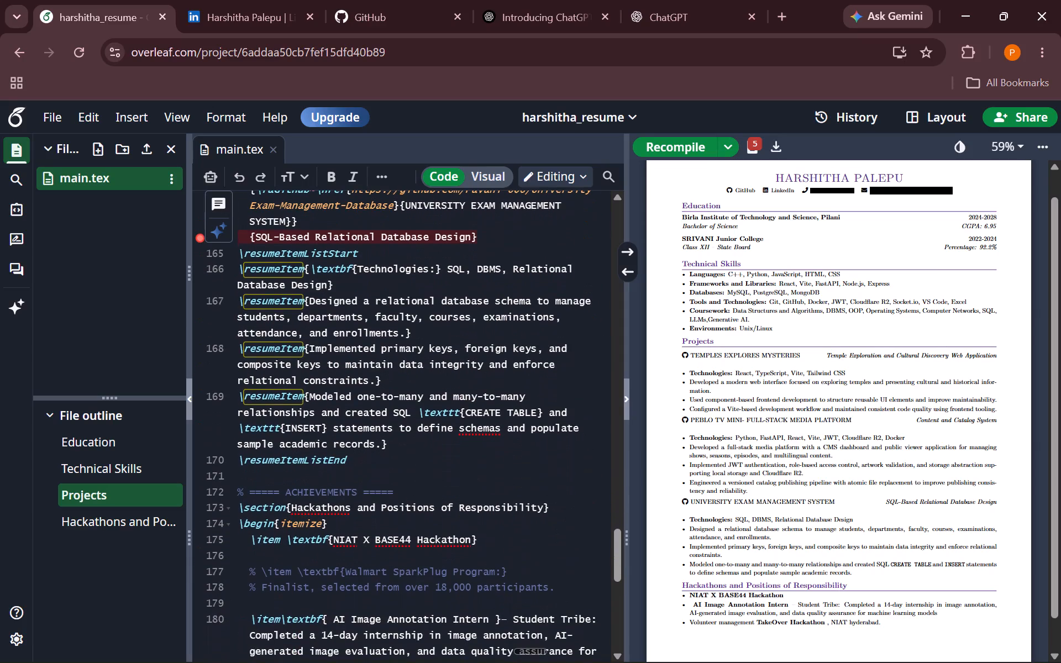
Delete the University Exam Management System project's subtitle, technologies line and all bullet items from main.tex.
scroll(447, 460, "down", 2)
left_click_drag(389, 443, 366, 441)
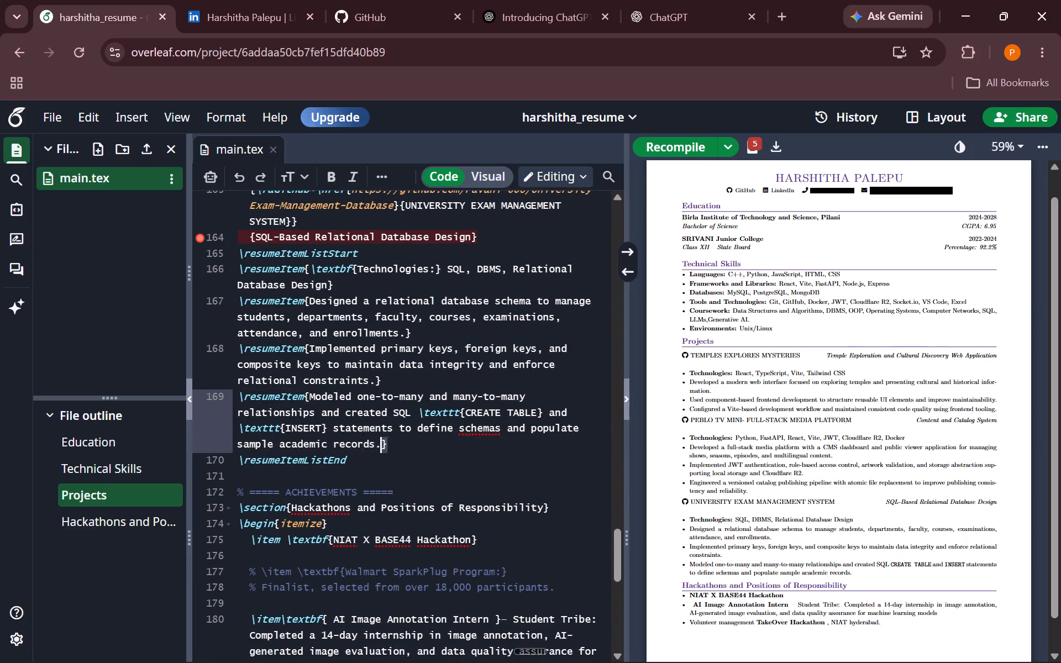
left_click_drag(366, 441, 237, 230)
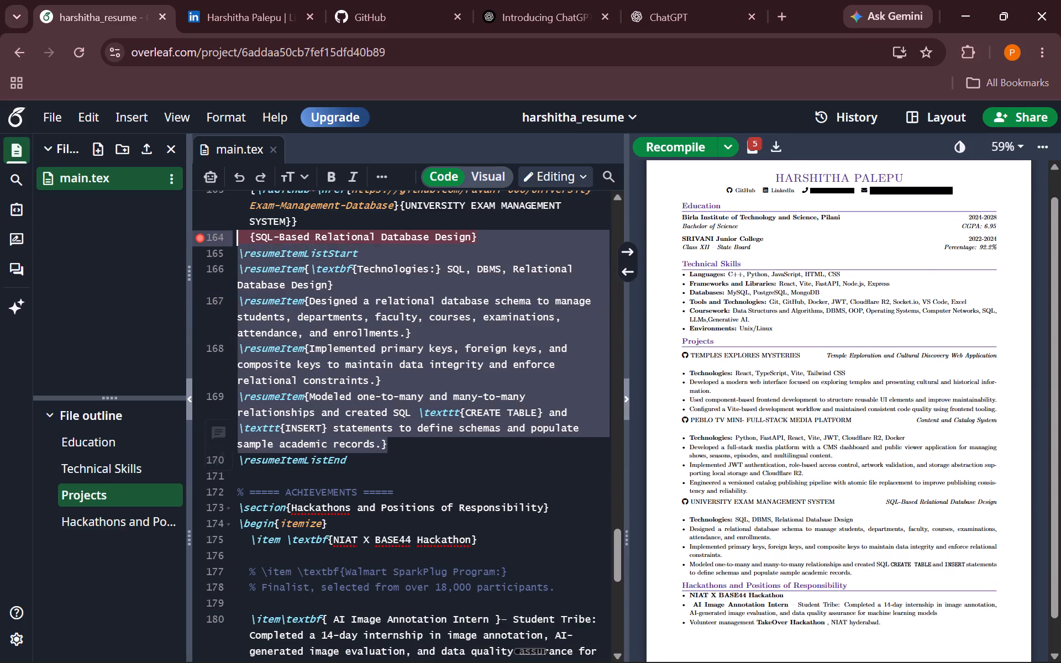
key("BackSpace")
Delete the whole PEBLO TV MINI project entry and the remaining University Exam Management System heading, leaving only the first project.
scroll(237, 230, "up", 1)
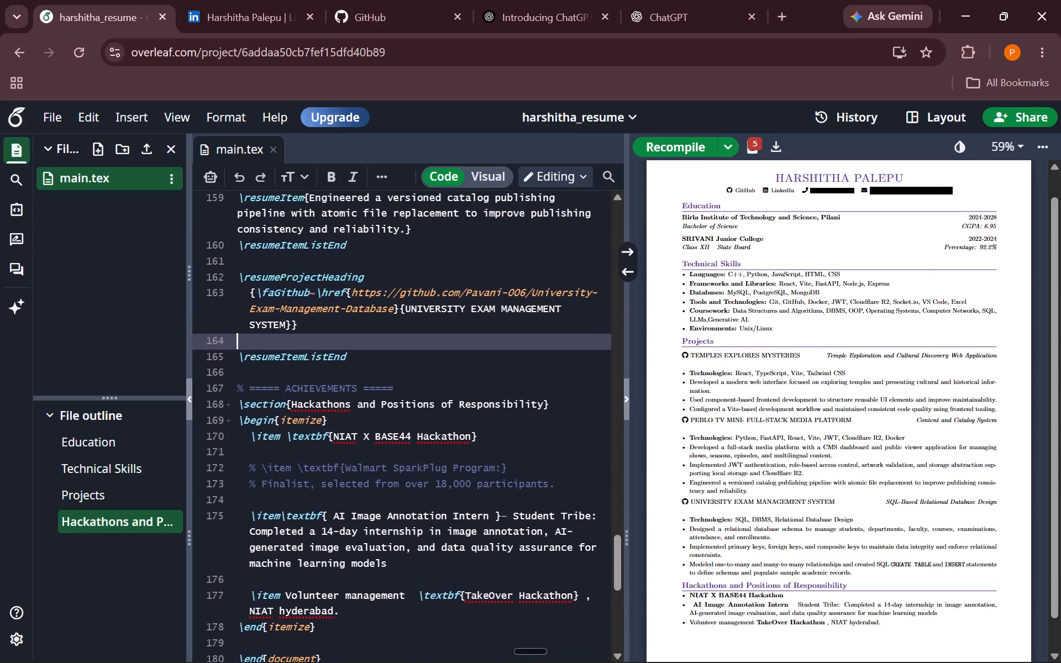
scroll(237, 230, "up", 2)
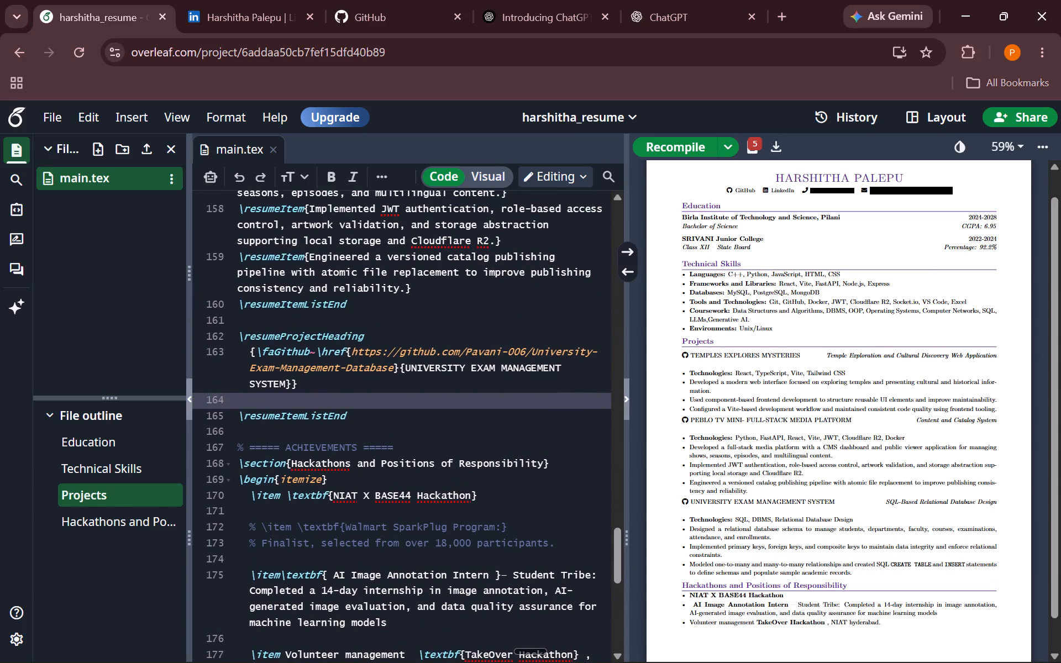
scroll(369, 375, "up", 1)
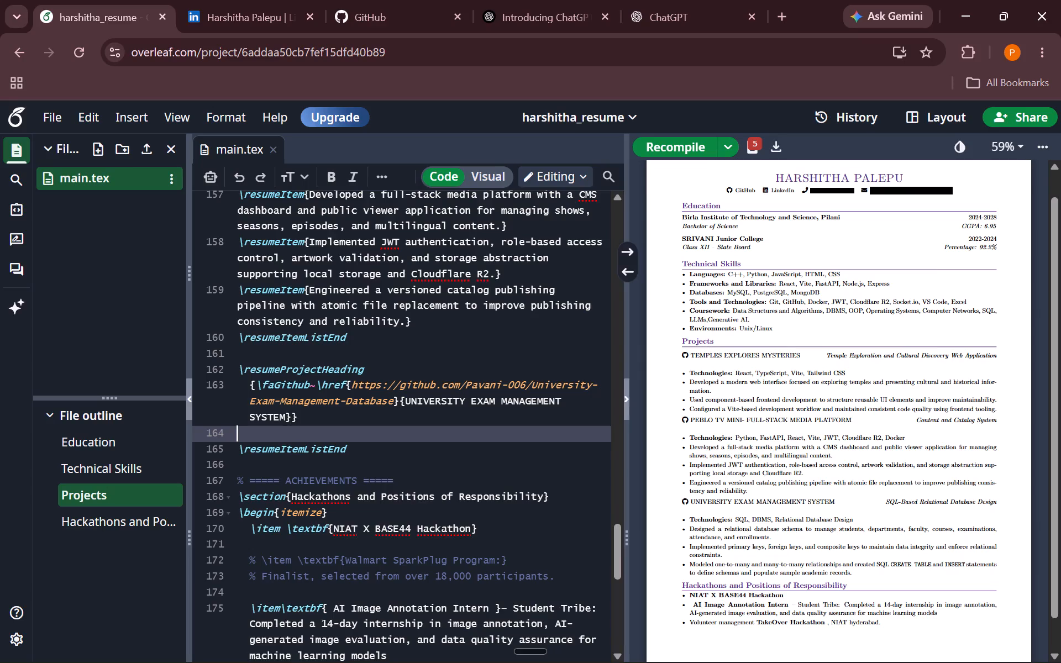
scroll(299, 414, "up", 3)
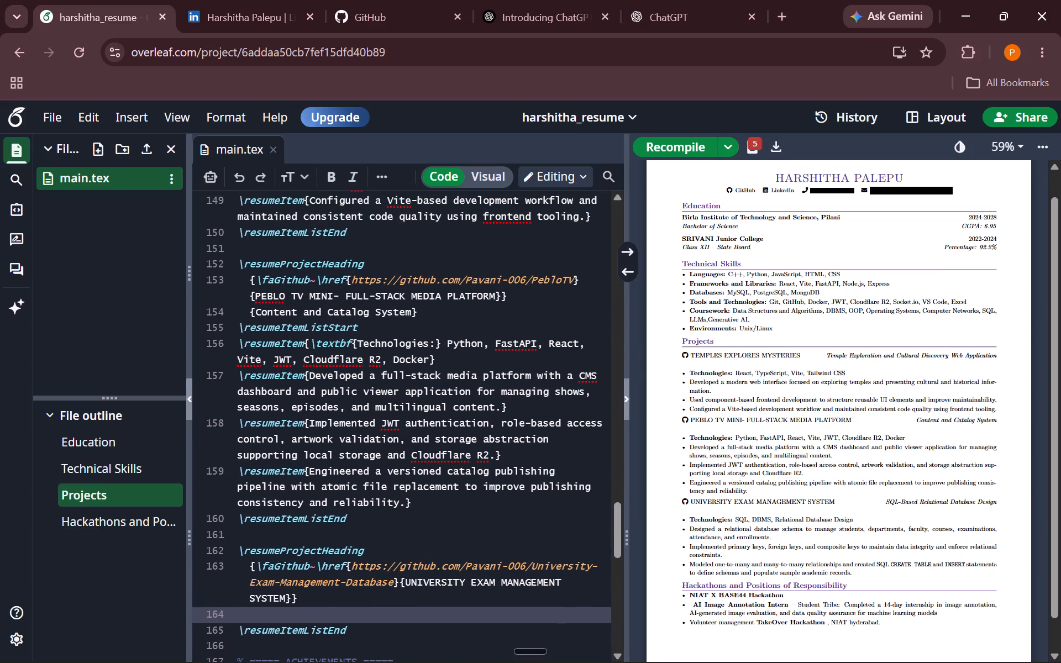
scroll(299, 414, "up", 3)
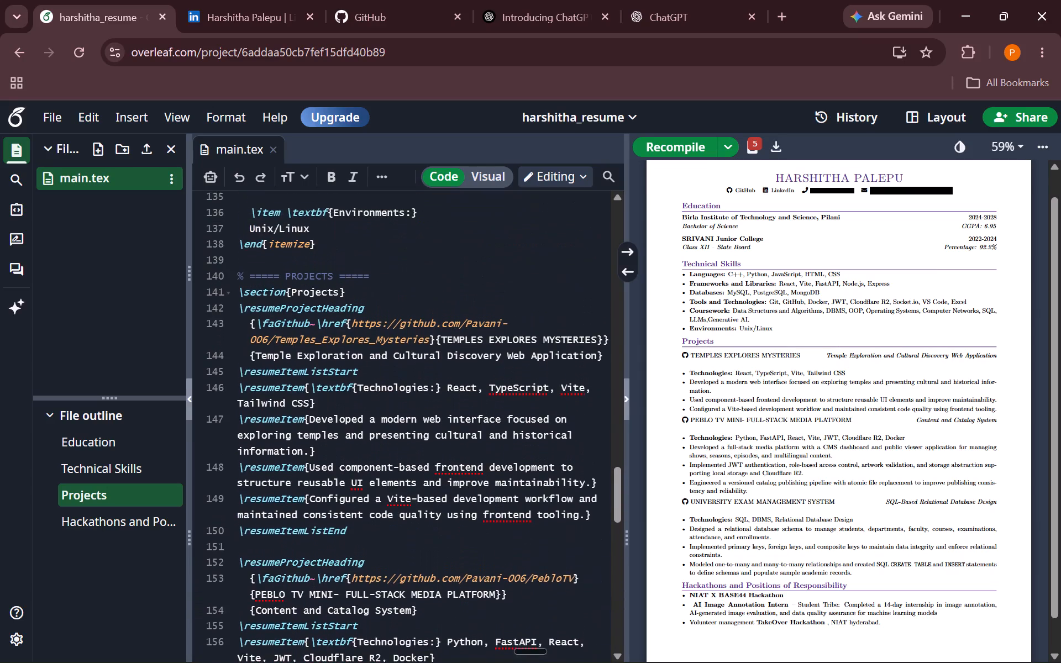
scroll(299, 414, "up", 2)
scroll(299, 414, "down", 2)
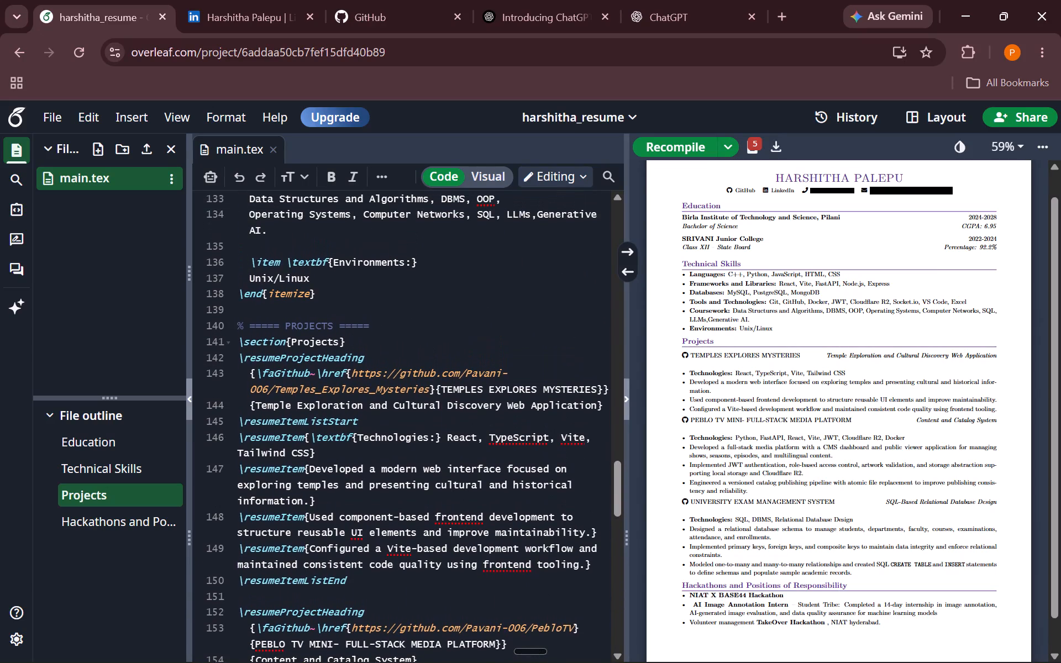
scroll(299, 414, "down", 1)
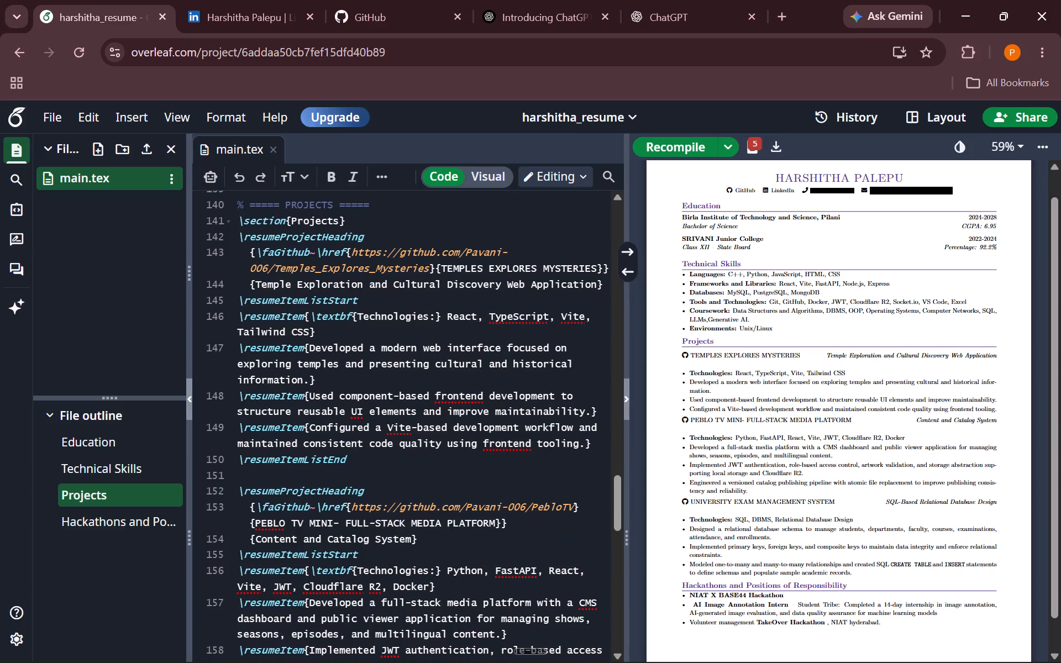
left_click_drag(237, 495, 322, 640)
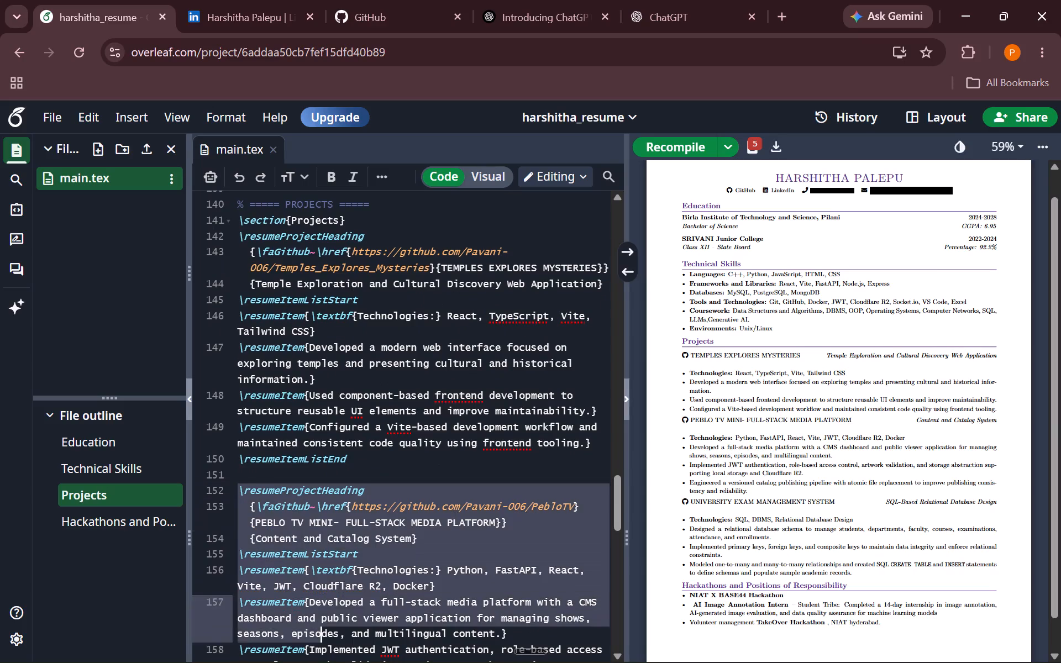
left_click_drag(322, 640, 349, 631)
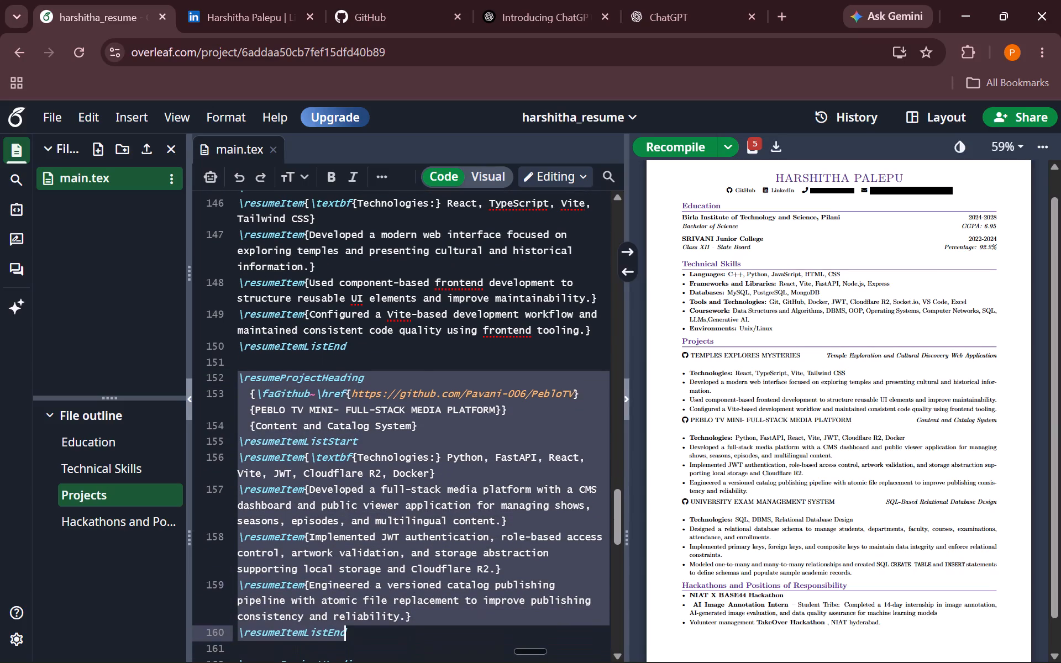
left_click_drag(349, 631, 361, 662)
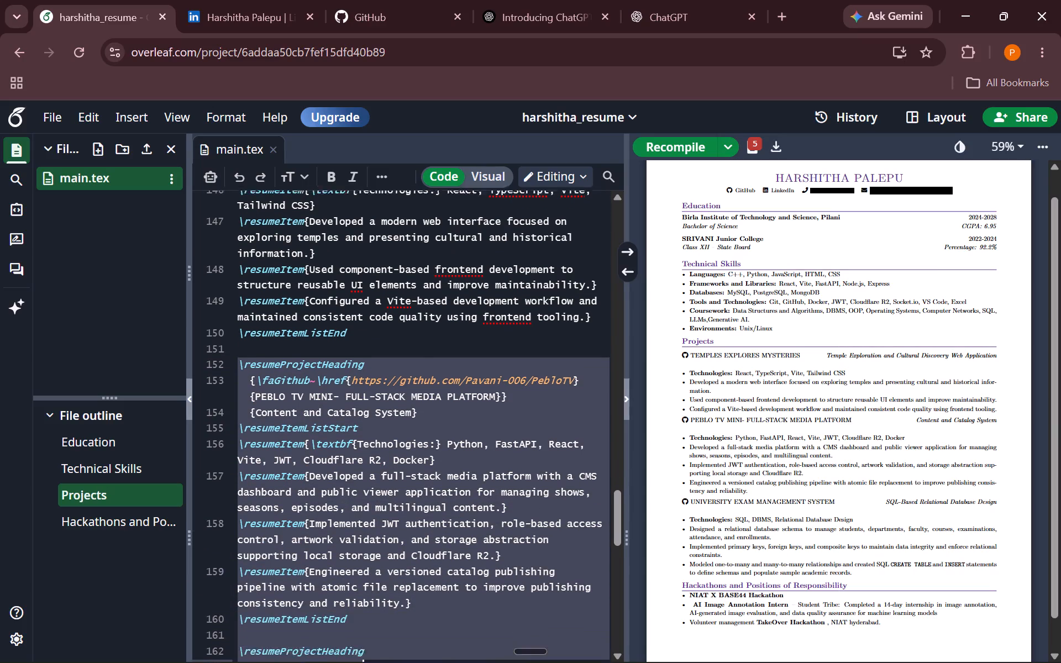
left_click_drag(361, 662, 363, 631)
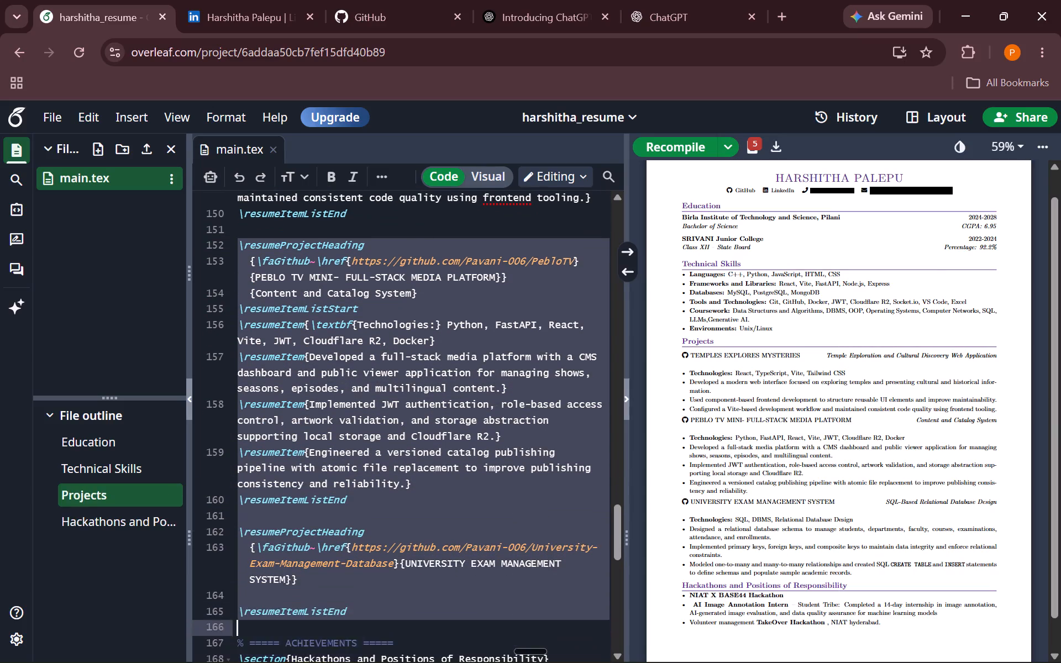
left_click_drag(363, 631, 359, 625)
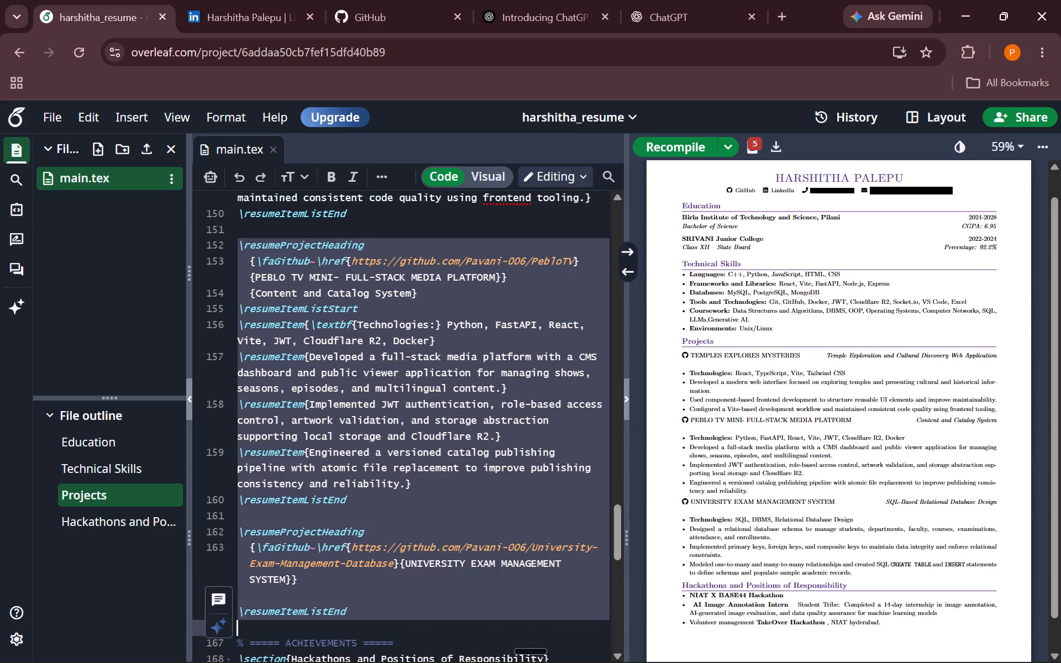
key("BackSpace")
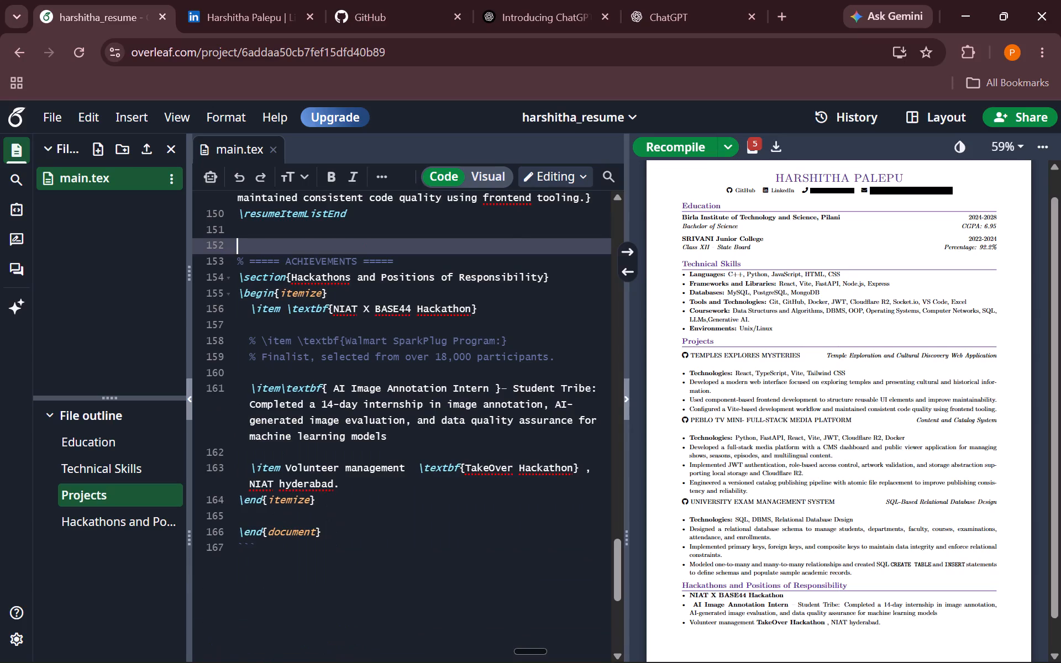
Replace the project title TEMPLES EXPLORES MYSTERIES with AMBER HORIZONS in the Projects section.
scroll(359, 625, "up", 7)
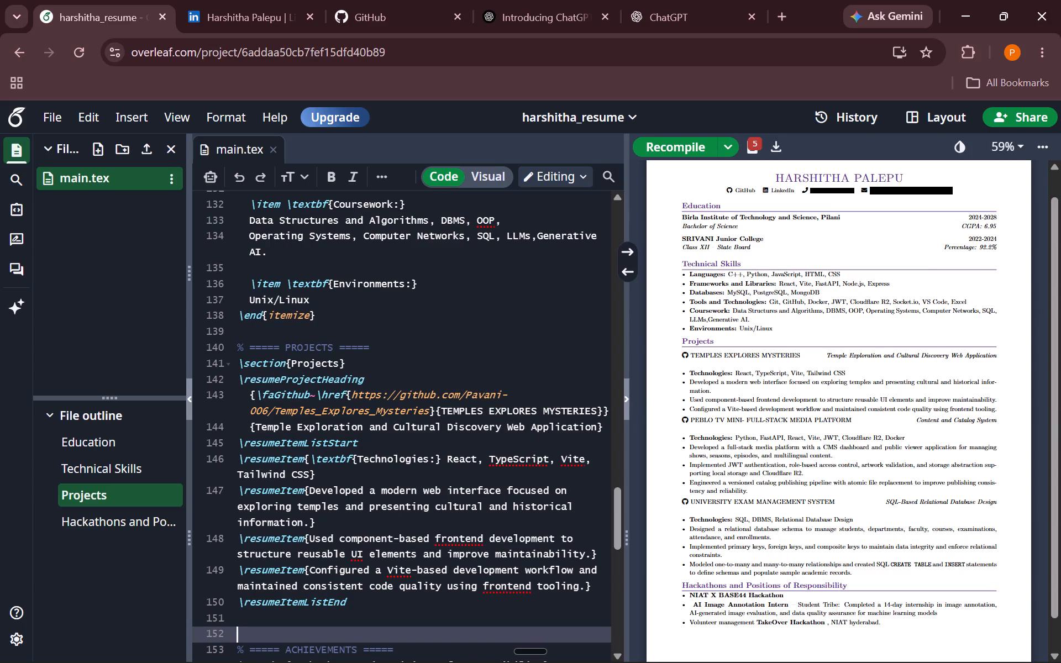
left_click(596, 411)
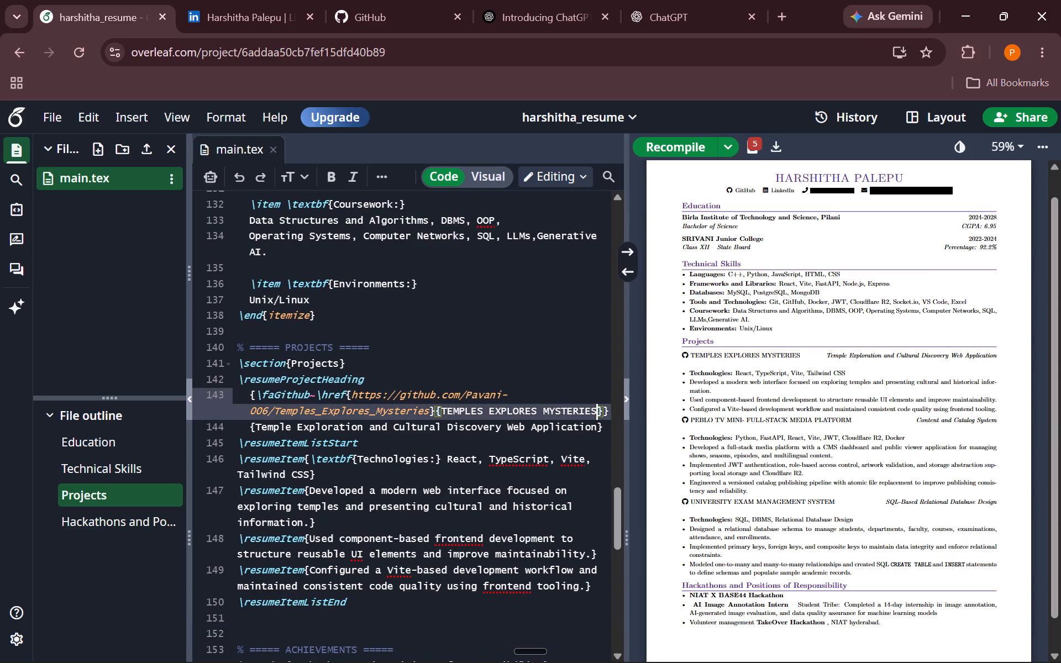
left_click(596, 411)
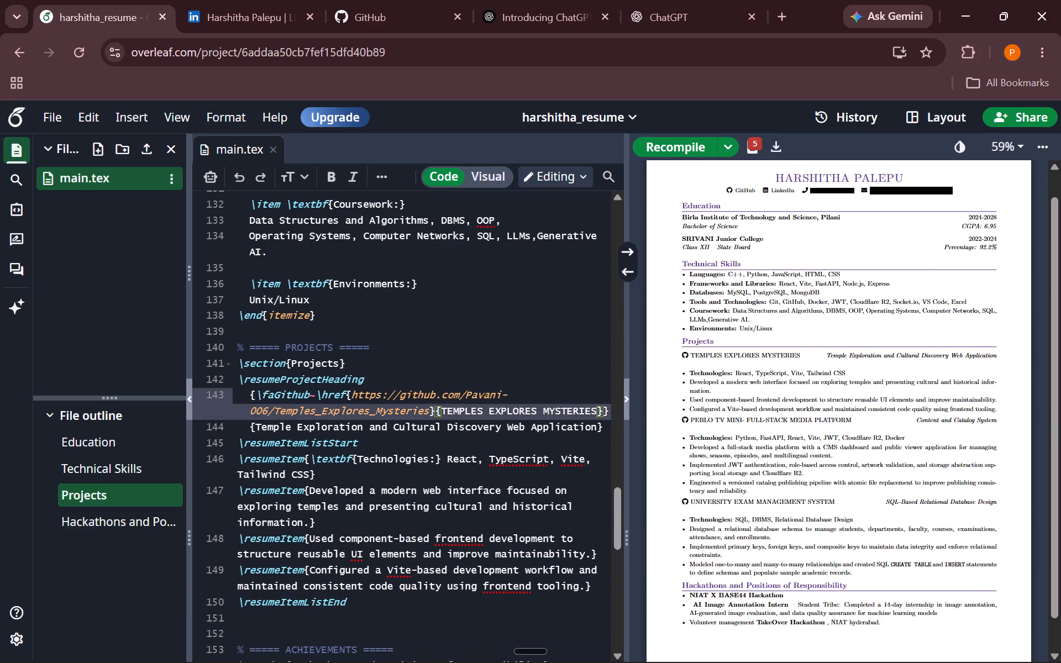
left_click(568, 387)
left_click(601, 408)
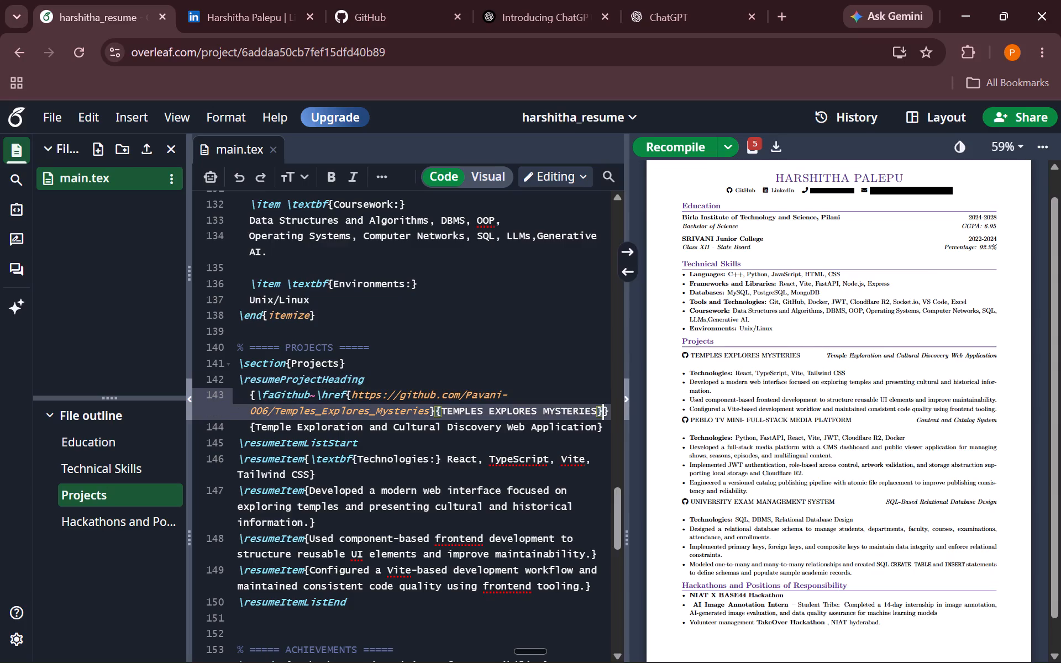
left_click(600, 408)
key("Left")
key("BackSpace")
key("BackSpace")
key("BackSpace")
key("BackSpace")
key("BackSpace")
key("BackSpace")
key("BackSpace")
key("BackSpace")
key("BackSpace")
key("BackSpace")
key("BackSpace")
key("BackSpace")
key("BackSpace")
key("BackSpace")
key("BackSpace")
key("BackSpace")
key("BackSpace")
key("BackSpace")
key("BackSpace")
key("BackSpace")
key("BackSpace")
key("BackSpace")
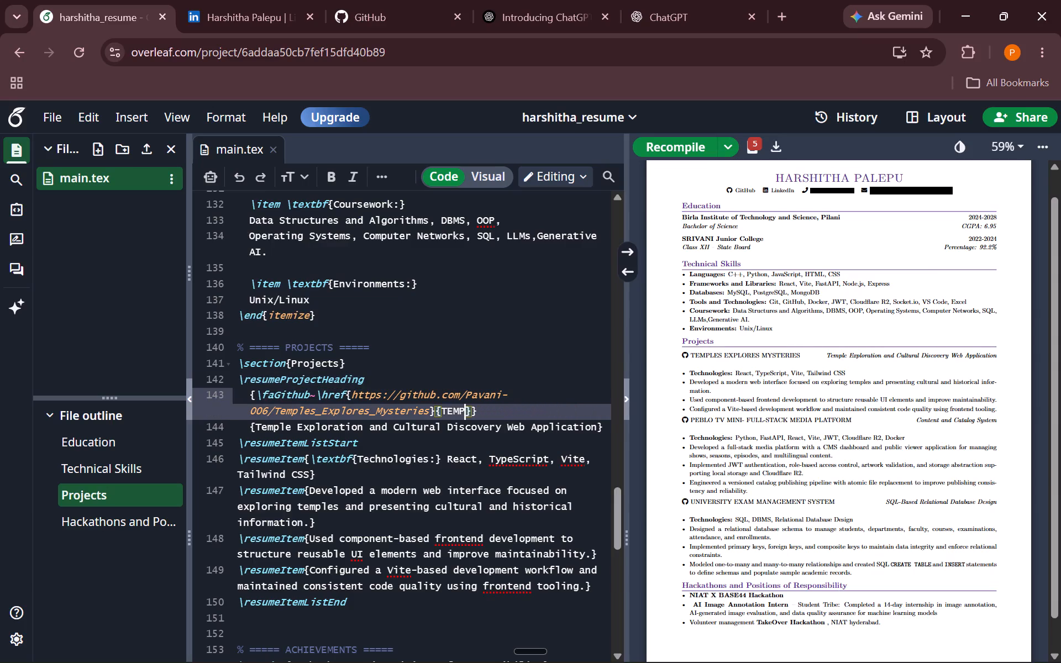